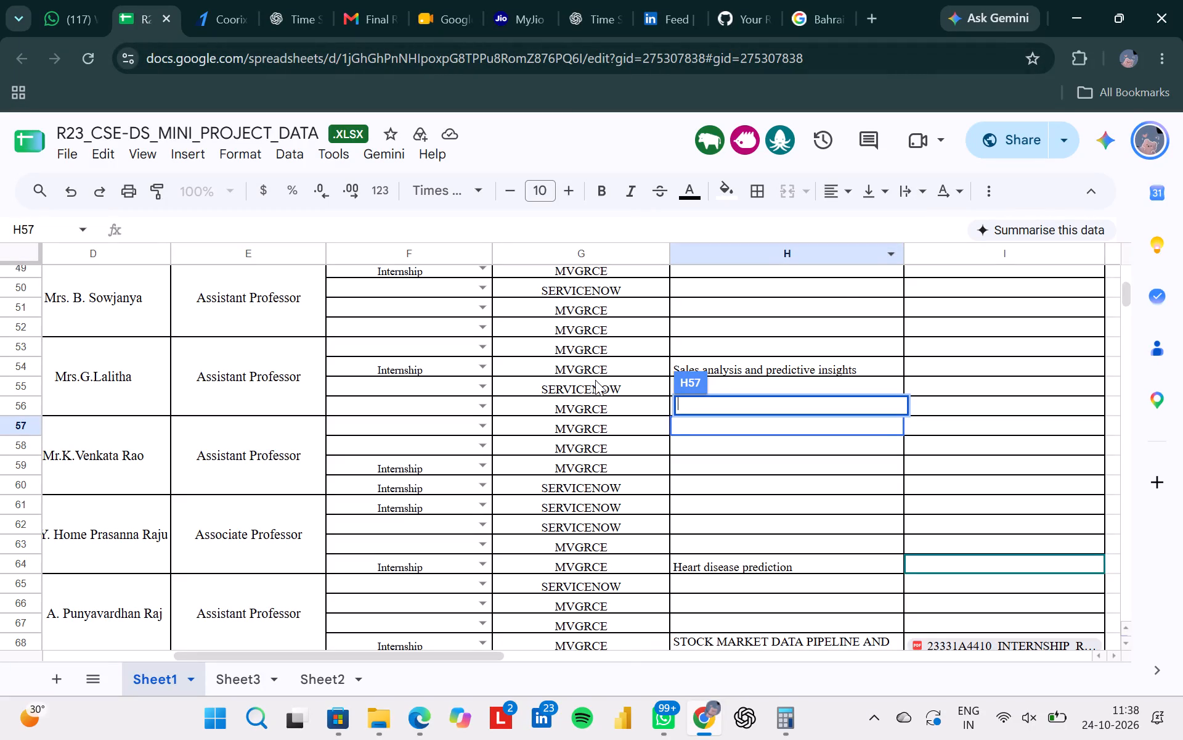
Examine the student rows around row 57, along with the Project Title and Drive Link entries already filled in on Sheet1.
{"action": "left_click_drag", "start_coordinate": [528, 406], "coordinate": [226, 389]}
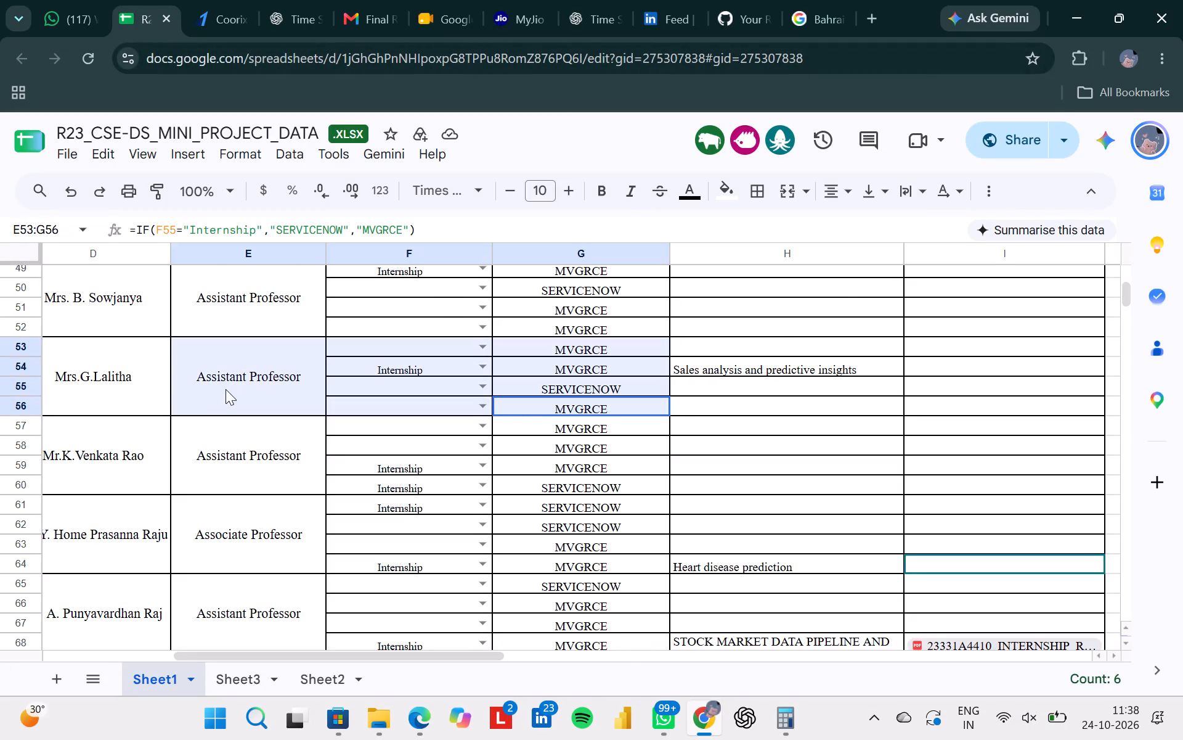
{"action": "left_click_drag", "start_coordinate": [226, 389], "coordinate": [0, 393]}
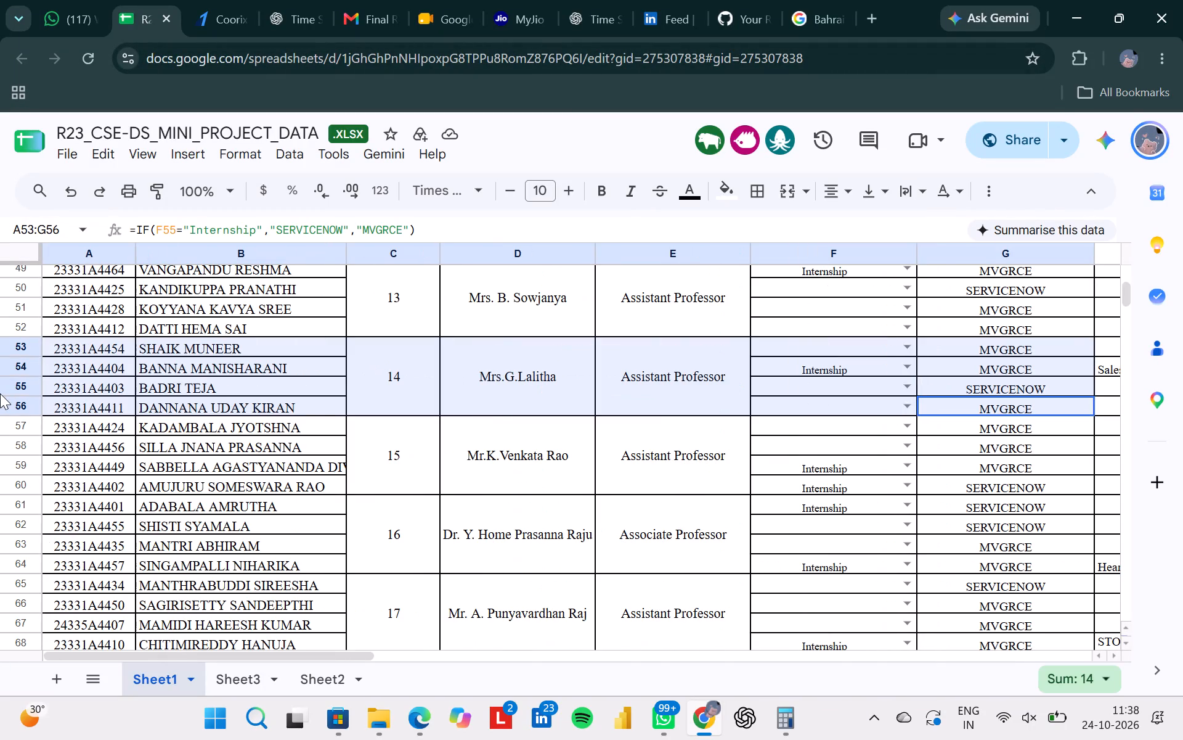
{"action": "left_click_drag", "start_coordinate": [0, 393], "coordinate": [0, 393]}
{"action": "left_click", "coordinate": [395, 408]}
{"action": "scroll", "coordinate": [395, 408], "scroll_direction": "left", "scroll_amount": 3}
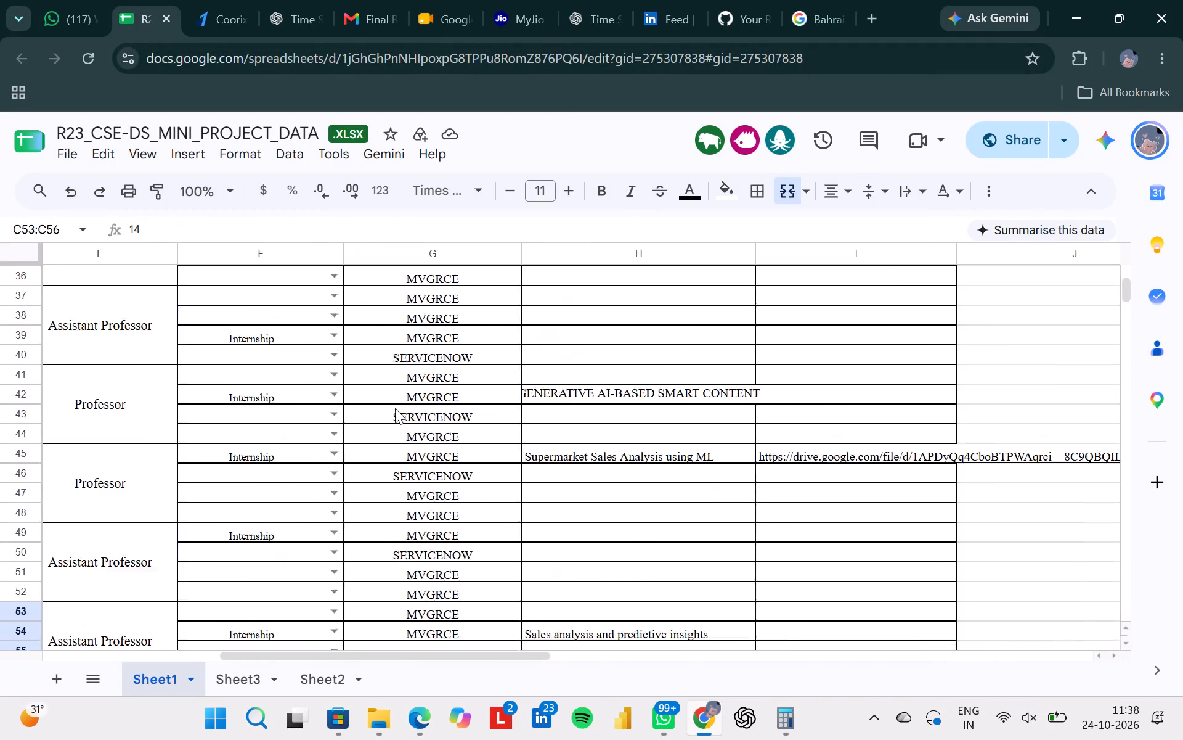
{"action": "scroll", "coordinate": [395, 408], "scroll_direction": "left", "scroll_amount": 2}
{"action": "scroll", "coordinate": [395, 408], "scroll_direction": "up", "scroll_amount": 7}
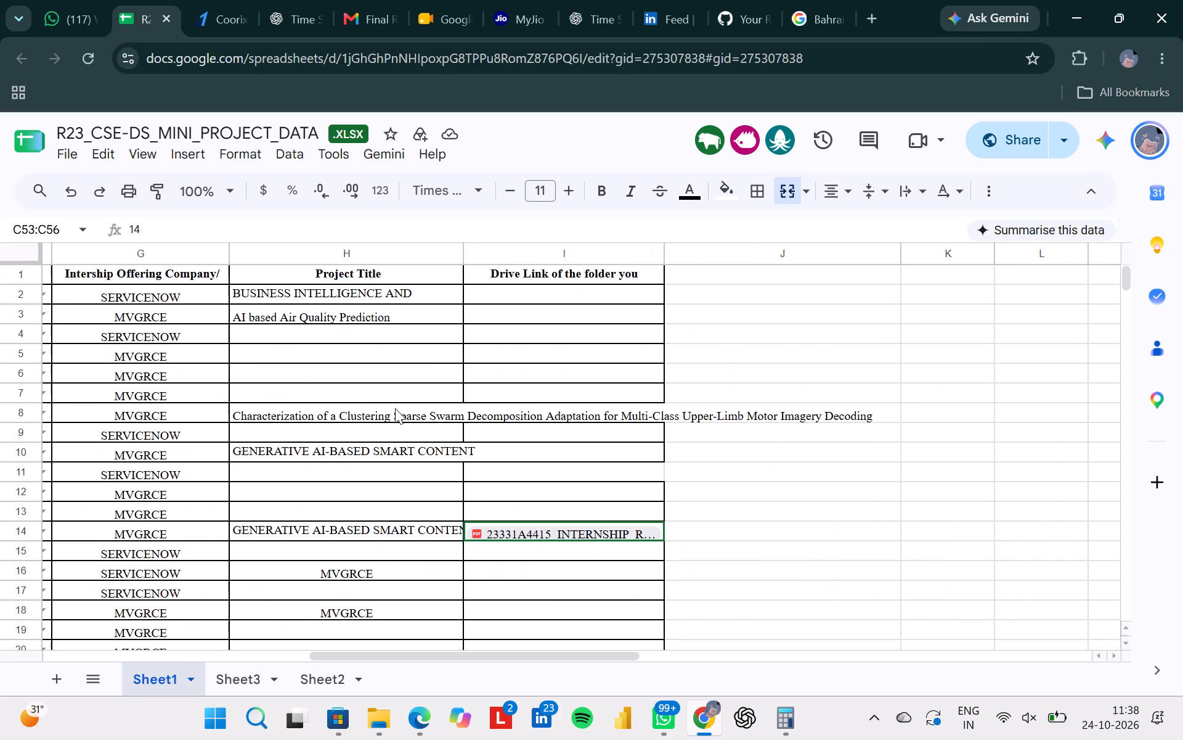
{"action": "scroll", "coordinate": [343, 355], "scroll_direction": "right", "scroll_amount": 1}
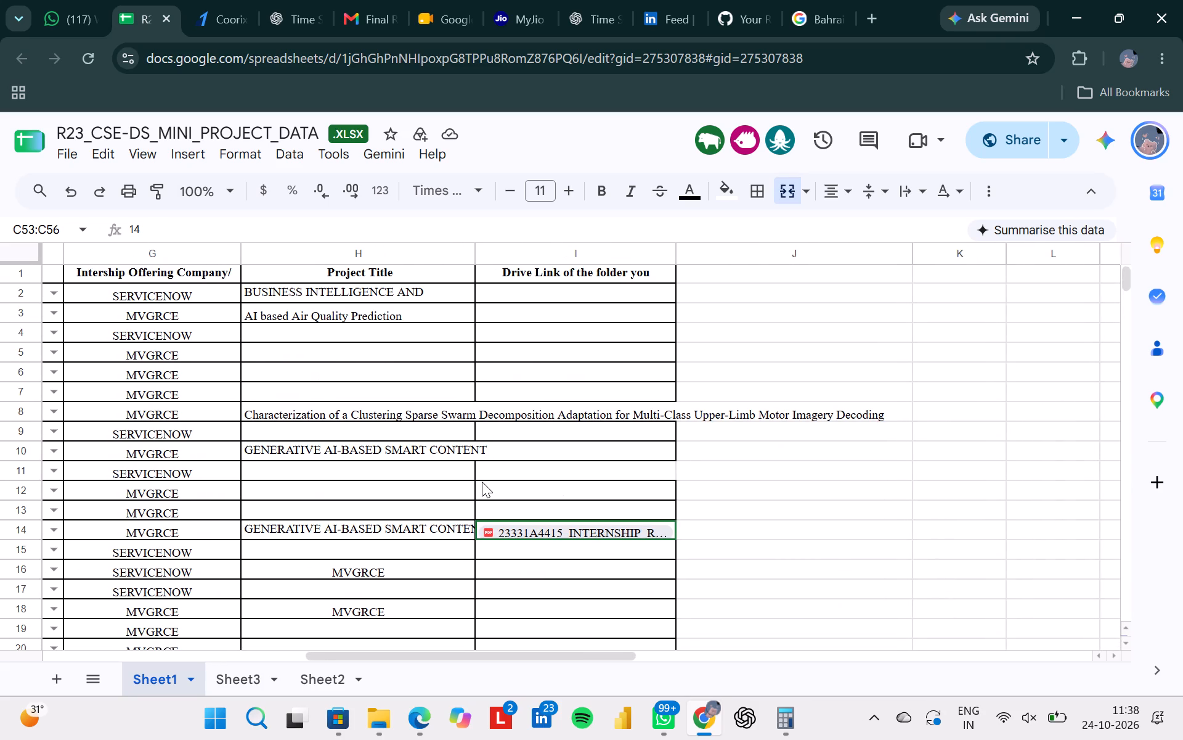
{"action": "scroll", "coordinate": [459, 512], "scroll_direction": "down", "scroll_amount": 2}
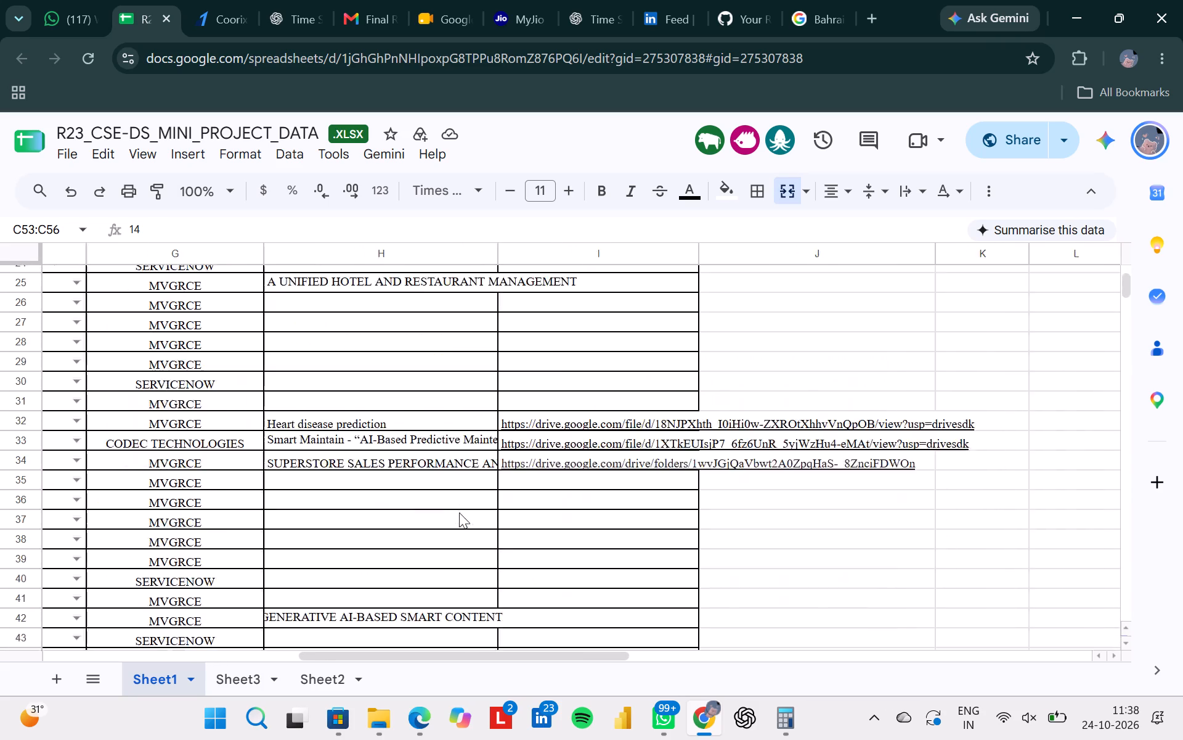
{"action": "scroll", "coordinate": [459, 512], "scroll_direction": "down", "scroll_amount": 3}
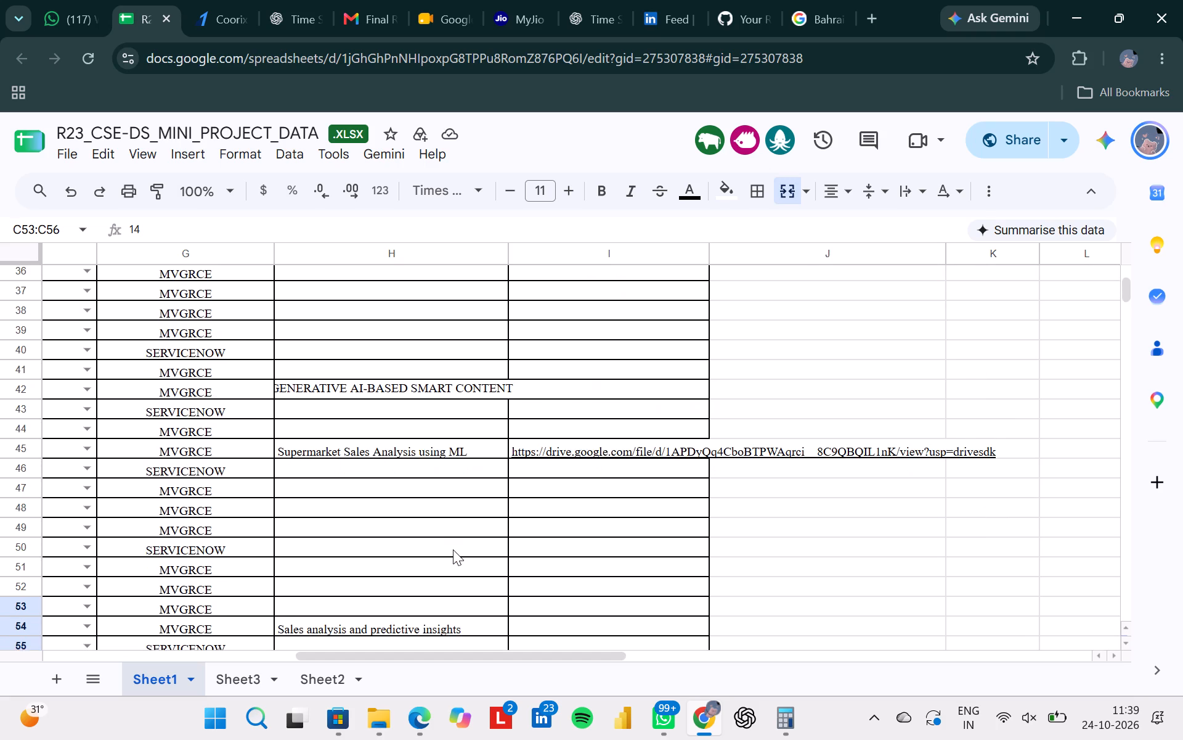
{"action": "scroll", "coordinate": [453, 549], "scroll_direction": "down", "scroll_amount": 1}
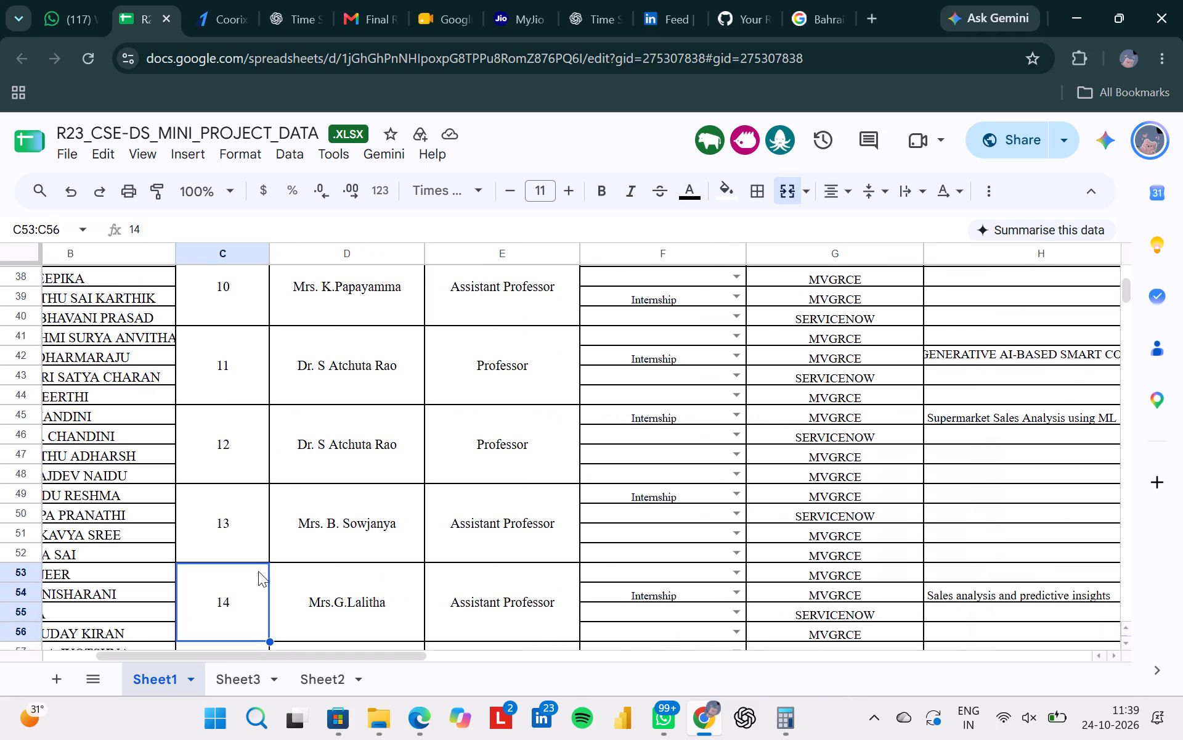
{"action": "scroll", "coordinate": [257, 498], "scroll_direction": "down", "scroll_amount": 1}
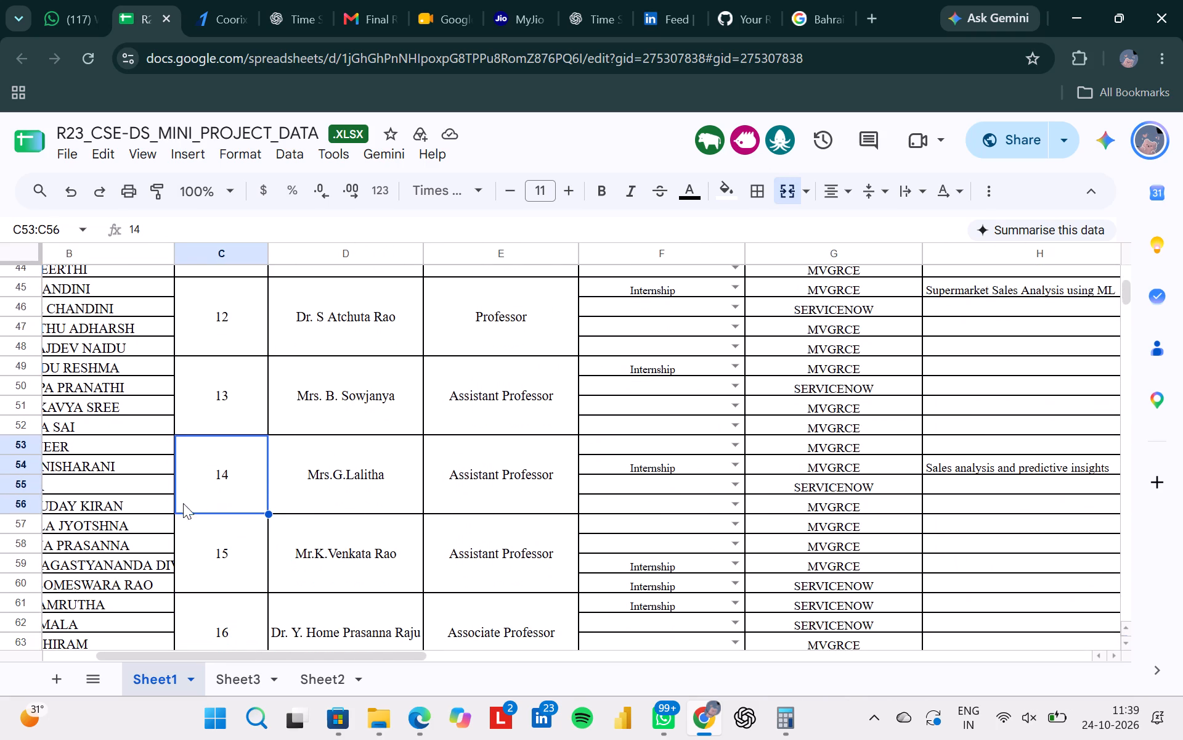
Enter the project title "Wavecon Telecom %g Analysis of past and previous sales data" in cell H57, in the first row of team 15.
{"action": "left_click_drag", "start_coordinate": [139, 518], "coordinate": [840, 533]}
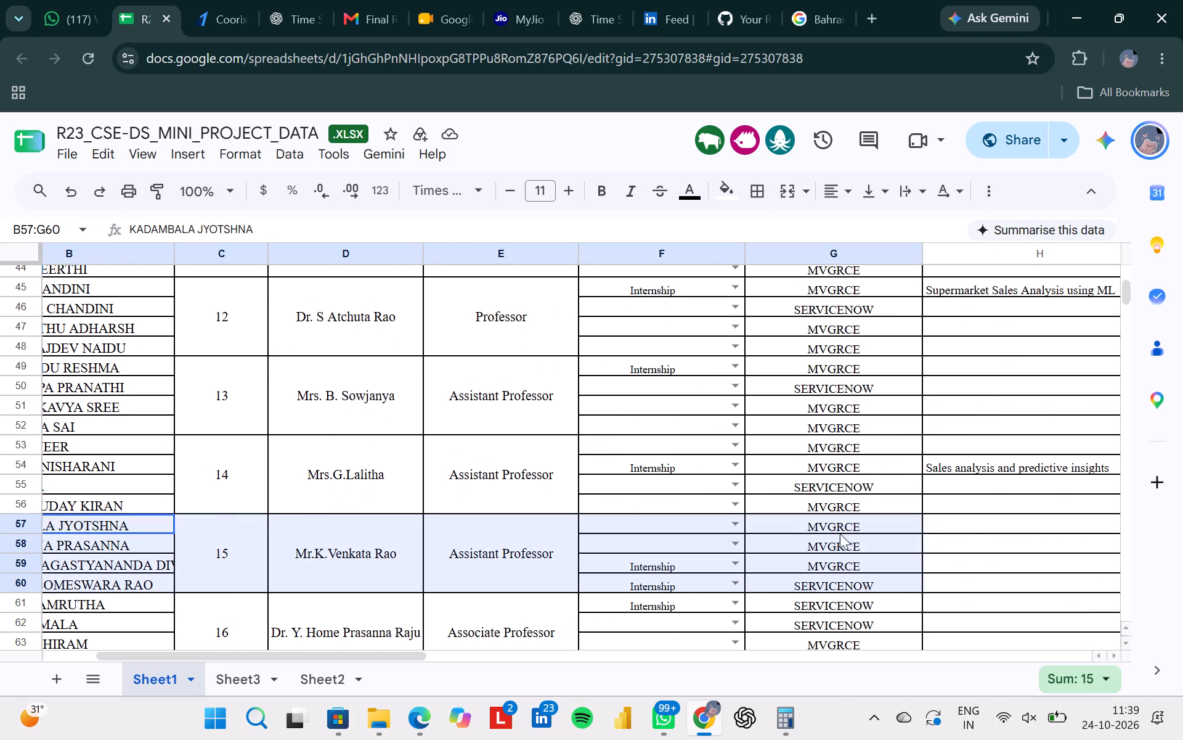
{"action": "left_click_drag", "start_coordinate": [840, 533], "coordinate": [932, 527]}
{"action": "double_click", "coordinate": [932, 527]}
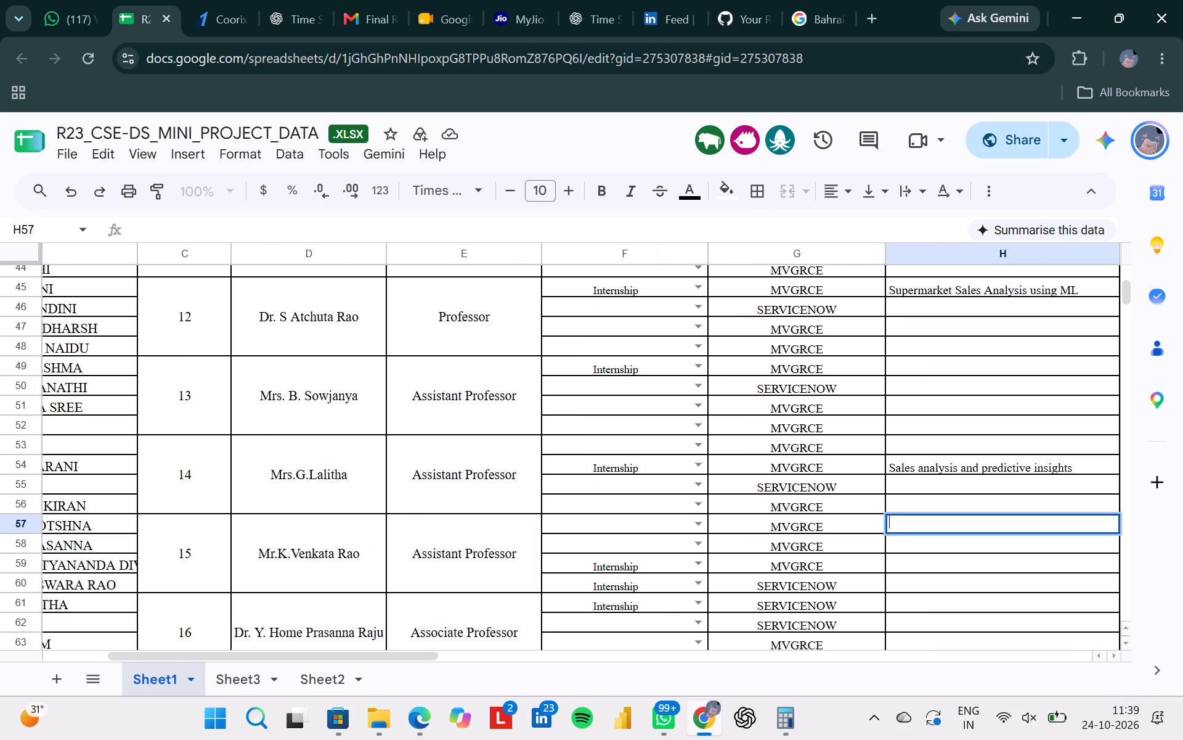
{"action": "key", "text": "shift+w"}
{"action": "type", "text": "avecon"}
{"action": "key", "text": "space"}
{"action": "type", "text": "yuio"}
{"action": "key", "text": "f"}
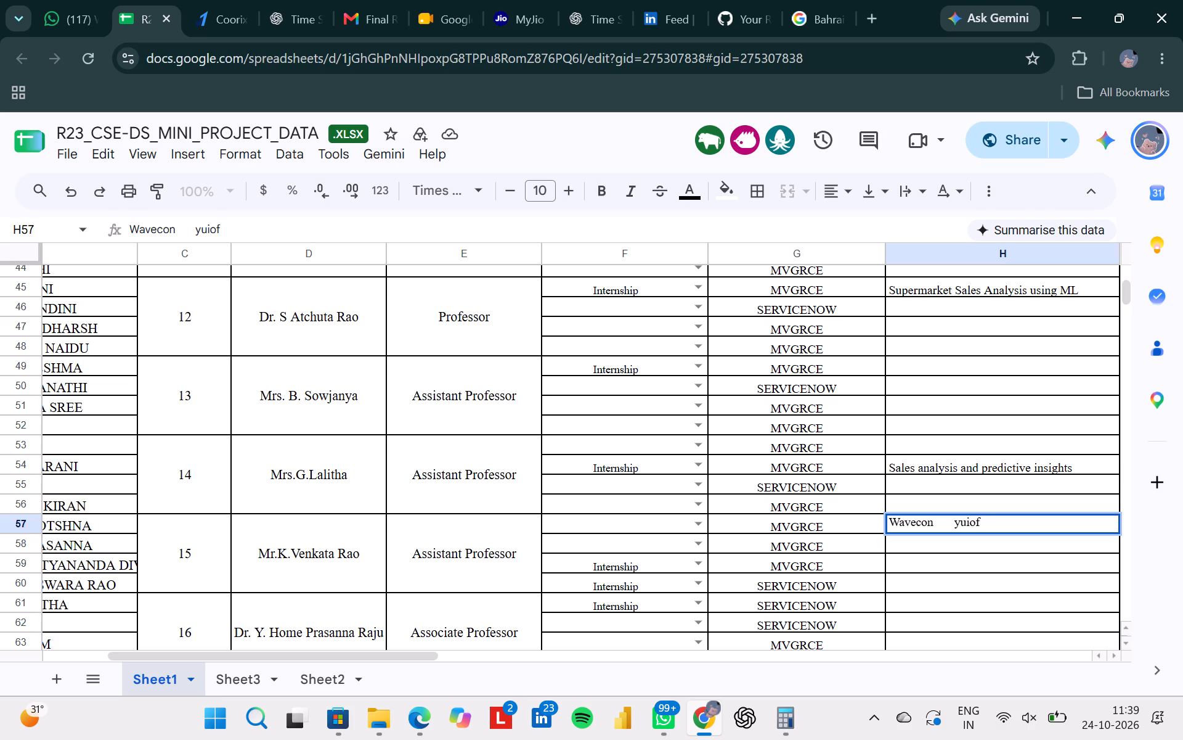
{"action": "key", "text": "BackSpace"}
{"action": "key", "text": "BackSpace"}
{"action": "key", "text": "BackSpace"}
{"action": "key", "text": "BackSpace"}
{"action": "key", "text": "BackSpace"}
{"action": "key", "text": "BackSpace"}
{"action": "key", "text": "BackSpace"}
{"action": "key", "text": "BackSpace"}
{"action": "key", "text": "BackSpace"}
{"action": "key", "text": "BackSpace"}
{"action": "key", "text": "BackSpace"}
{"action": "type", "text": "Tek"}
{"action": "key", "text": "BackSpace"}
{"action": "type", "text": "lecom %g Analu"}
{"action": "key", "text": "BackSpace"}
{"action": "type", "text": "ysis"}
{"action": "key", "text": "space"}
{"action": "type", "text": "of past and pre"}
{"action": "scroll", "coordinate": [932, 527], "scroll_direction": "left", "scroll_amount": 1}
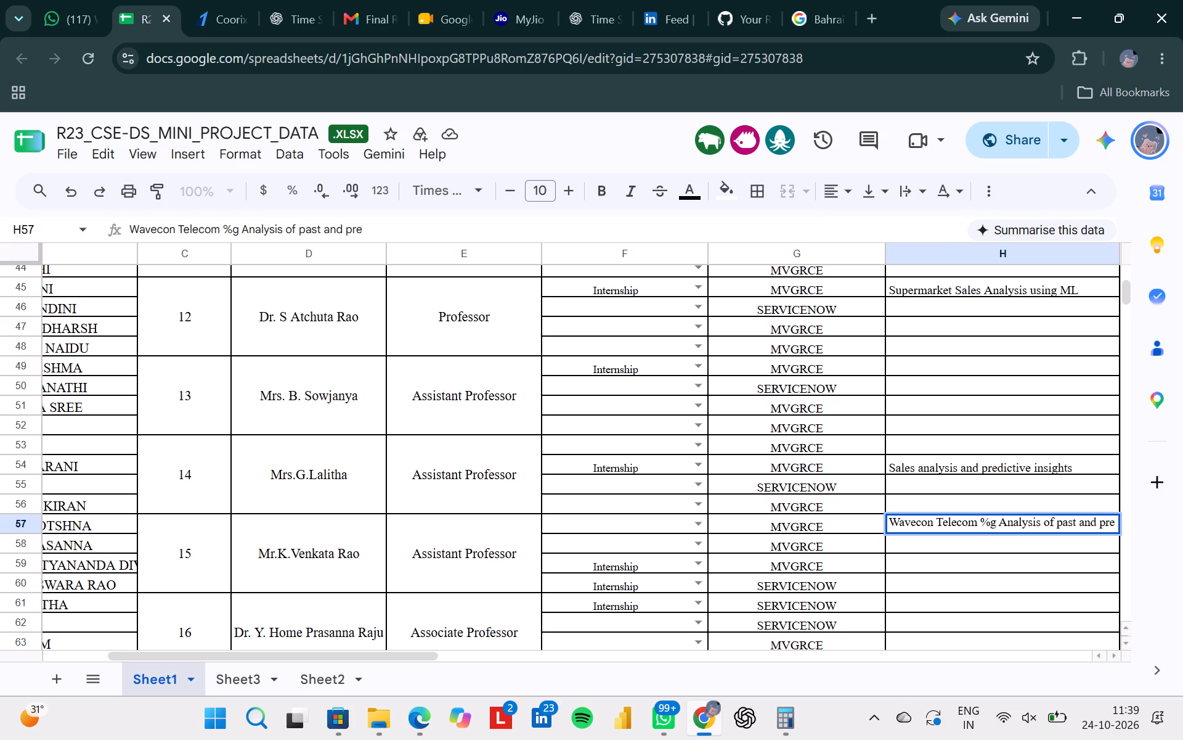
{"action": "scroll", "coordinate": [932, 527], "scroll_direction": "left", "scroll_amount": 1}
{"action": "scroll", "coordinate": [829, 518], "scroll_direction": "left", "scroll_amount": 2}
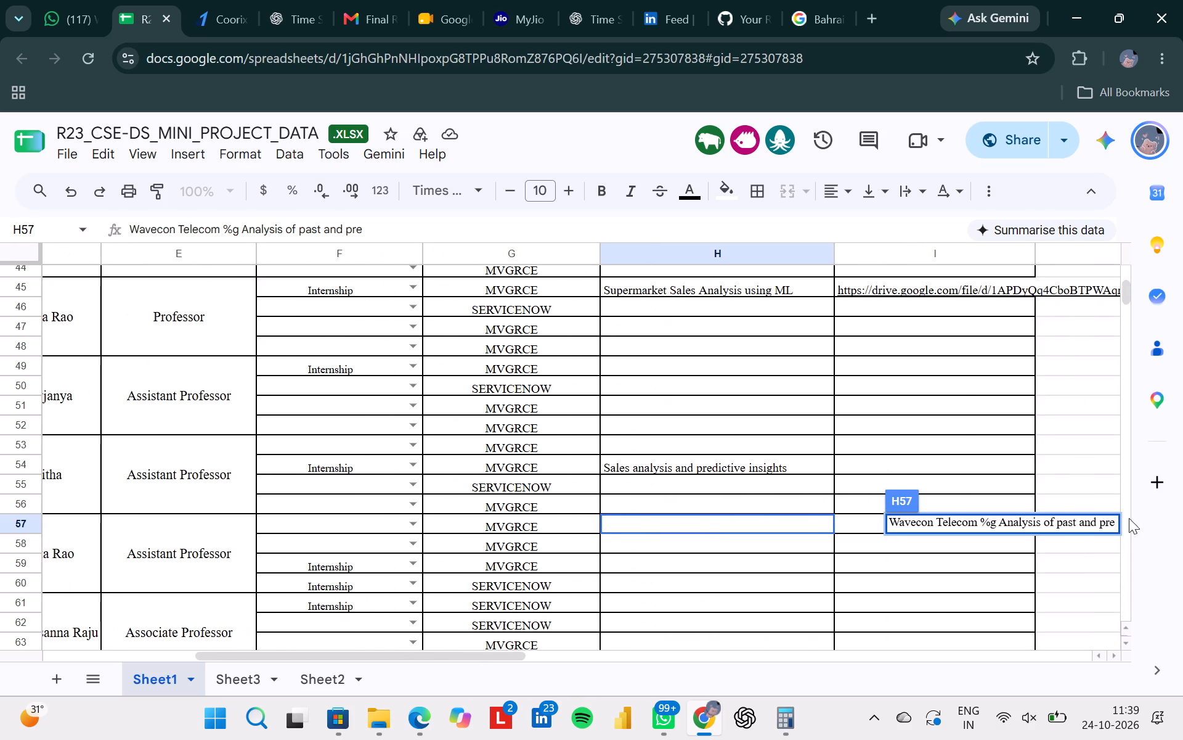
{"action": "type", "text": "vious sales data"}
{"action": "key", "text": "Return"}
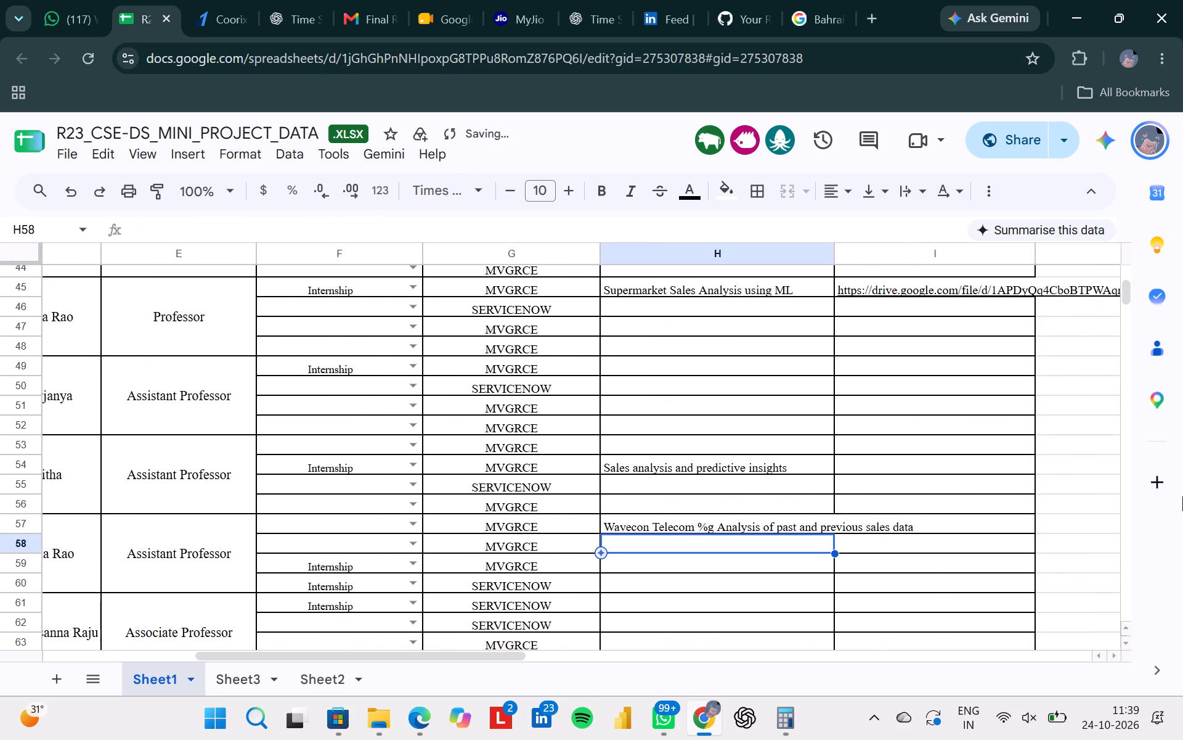
Widen the Project Title column H to make more room for the long title in row 57.
{"action": "left_click", "coordinate": [766, 461]}
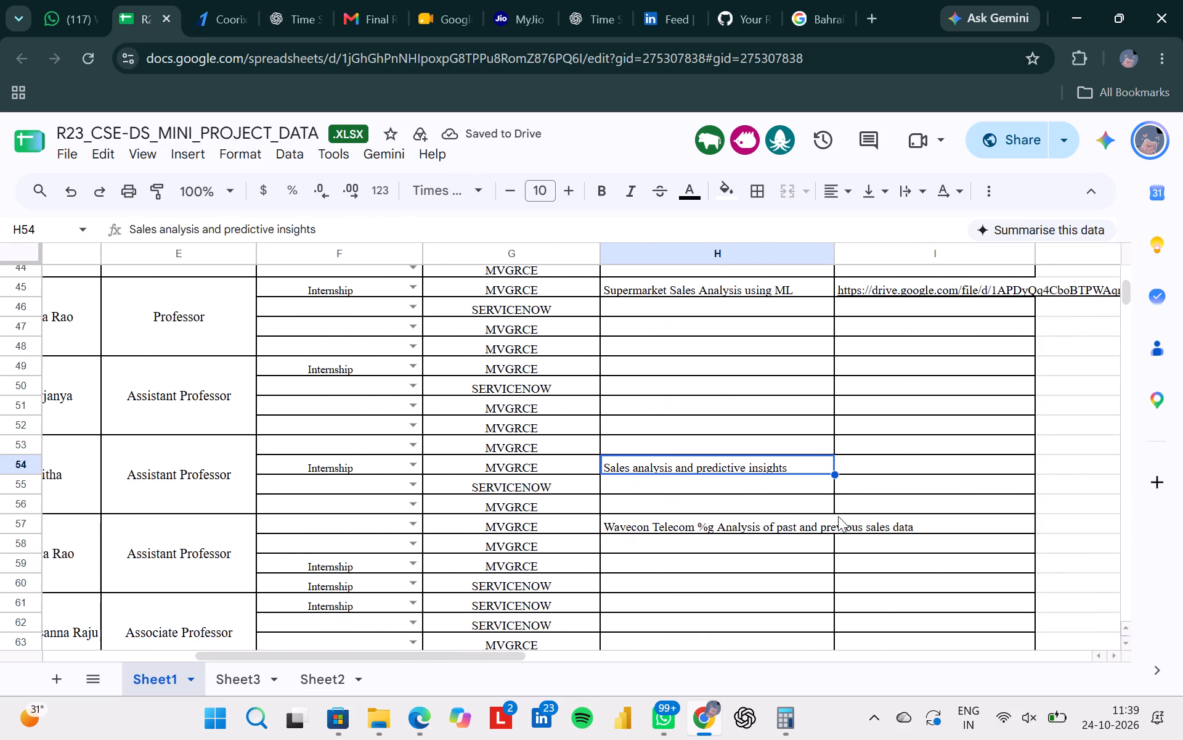
{"action": "left_click", "coordinate": [795, 498]}
{"action": "left_click", "coordinate": [781, 525]}
{"action": "left_click", "coordinate": [1002, 530]}
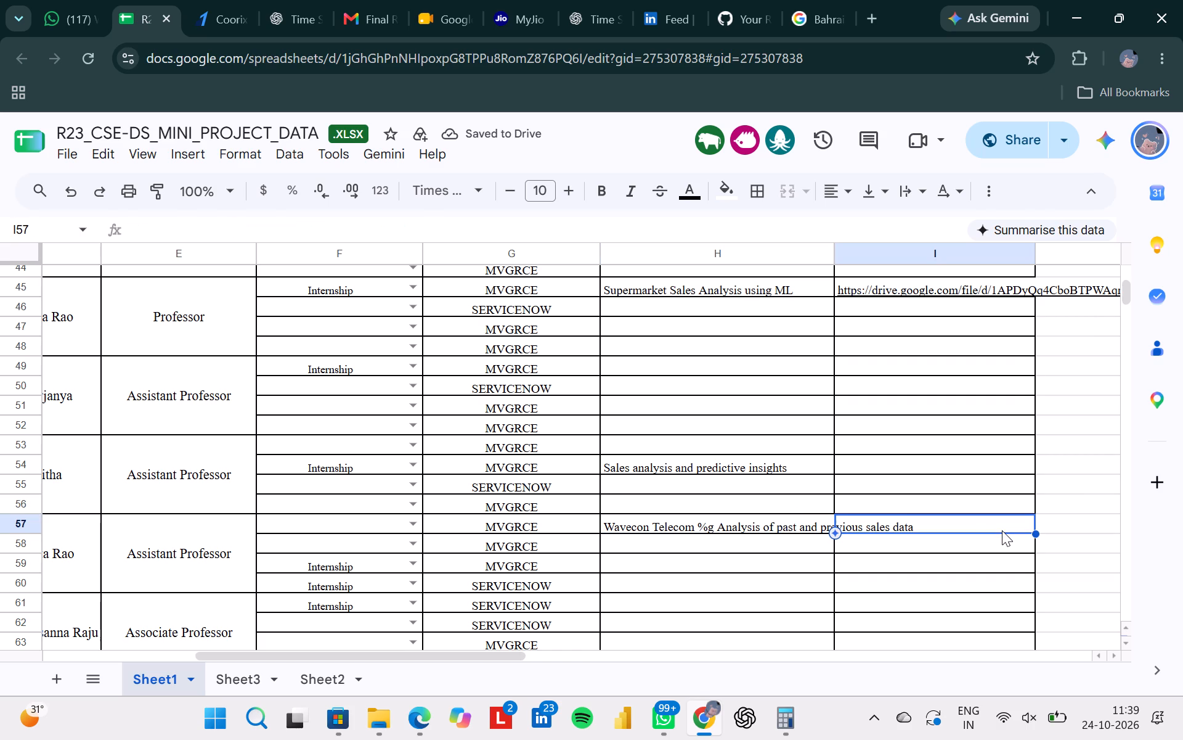
{"action": "left_click_drag", "start_coordinate": [839, 247], "coordinate": [899, 250]}
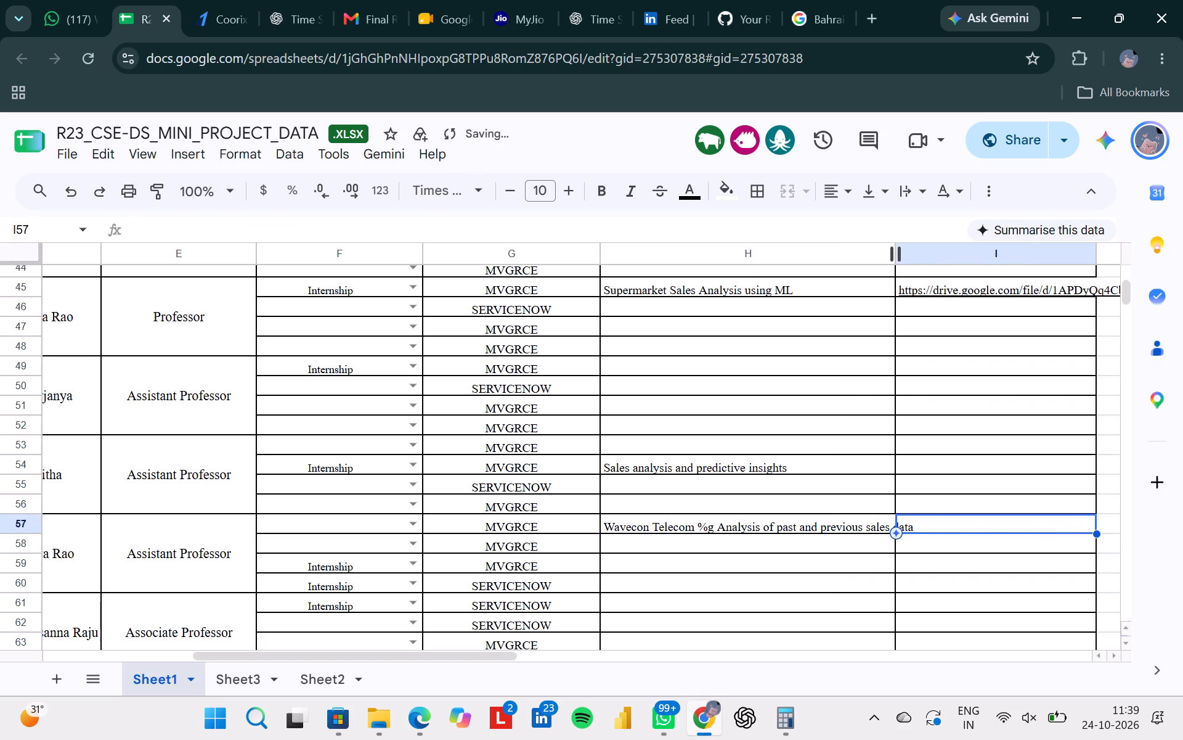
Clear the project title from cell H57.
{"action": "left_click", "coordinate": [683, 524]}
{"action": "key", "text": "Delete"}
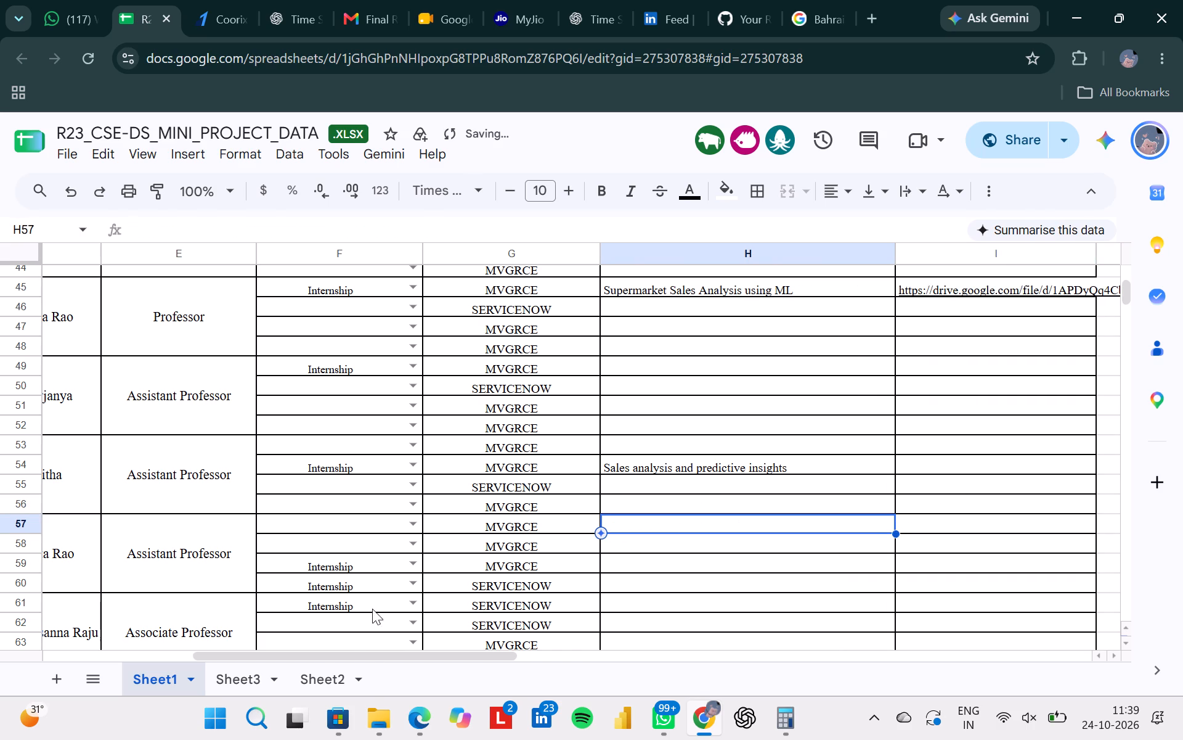
Open Sheet2 of the workbook.
{"action": "left_click", "coordinate": [324, 665]}
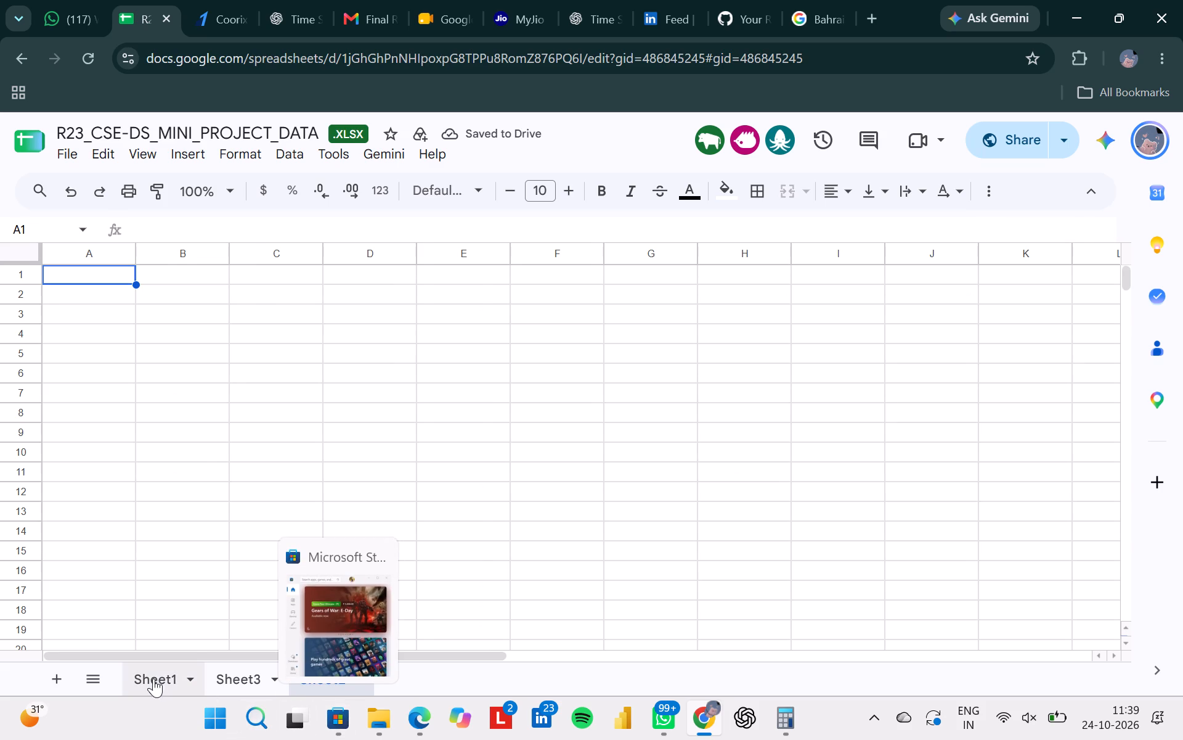
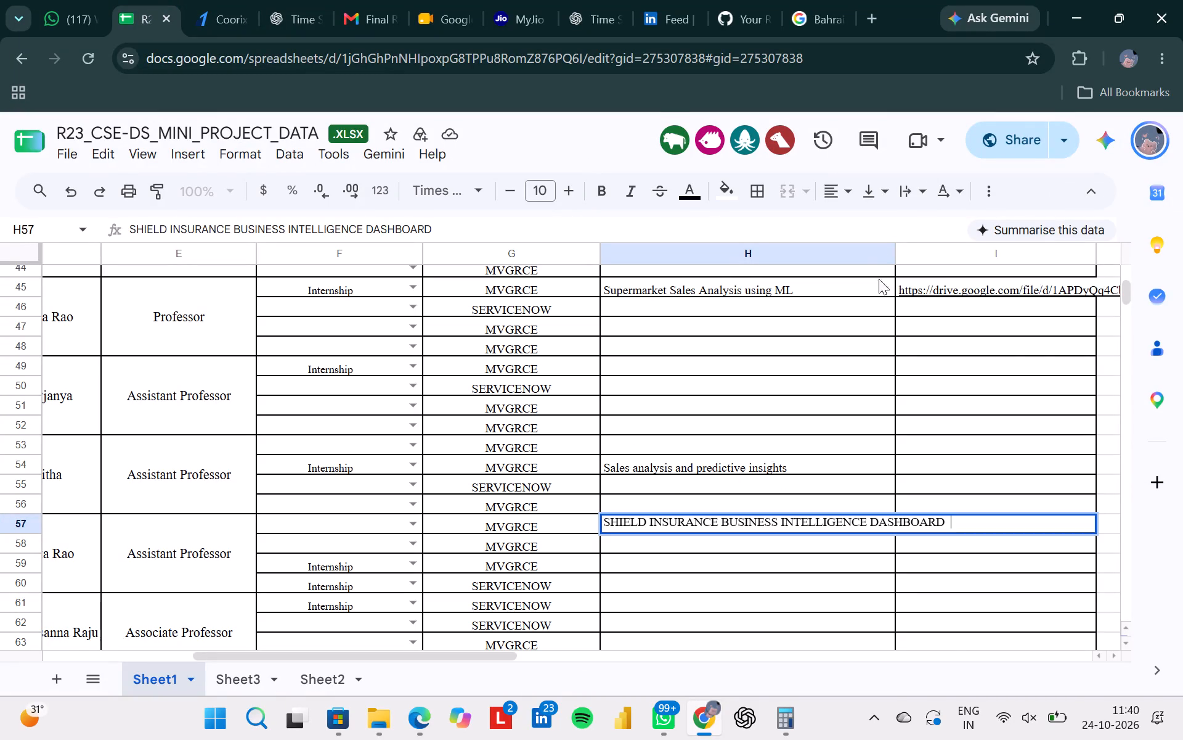
Widen column H so the title "SHIELD INSURANCE BUSINESS INTELLIGENCE DASHBOARD" in row 57 fits inside its cell.
{"action": "left_click_drag", "start_coordinate": [895, 252], "coordinate": [959, 252]}
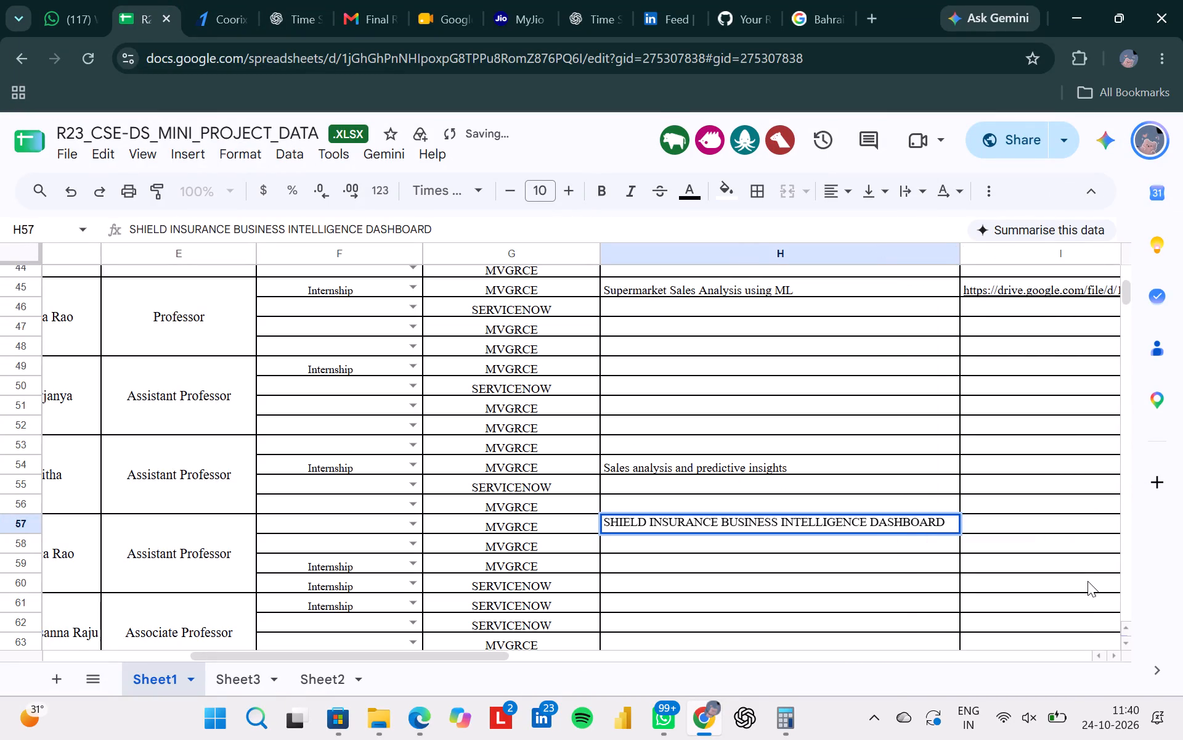
{"action": "left_click", "coordinate": [1087, 581]}
{"action": "scroll", "coordinate": [998, 553], "scroll_direction": "left", "scroll_amount": 1}
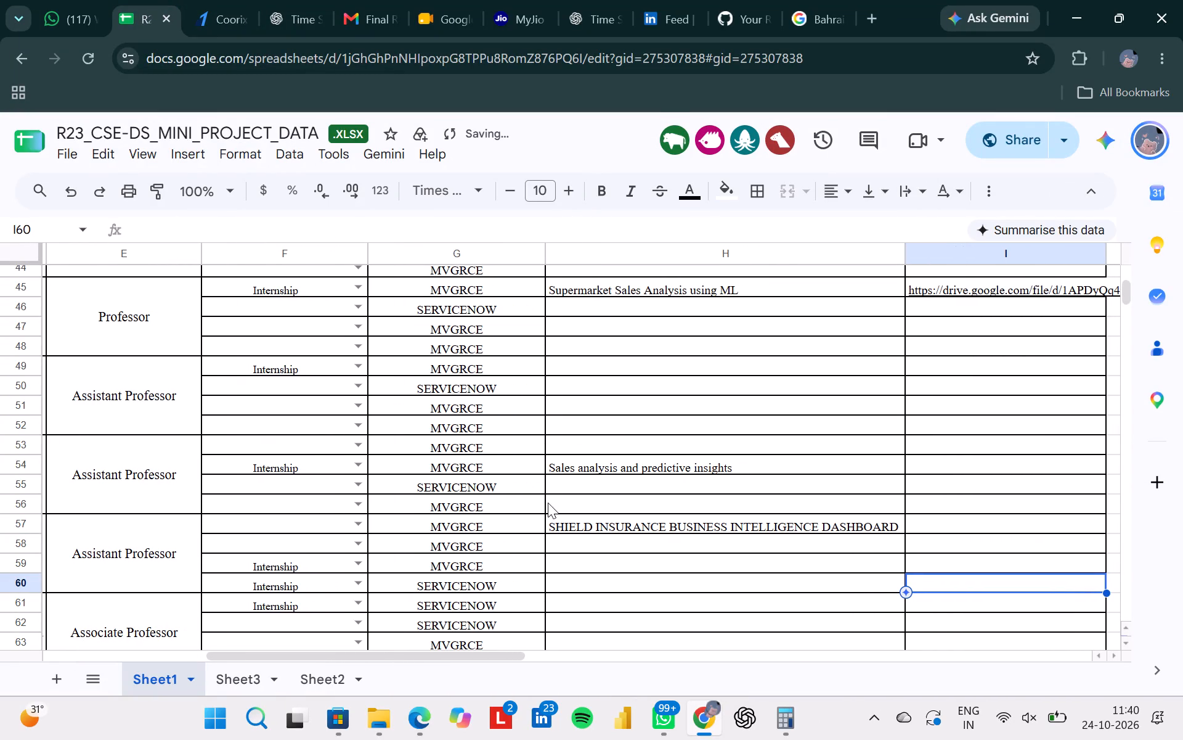
Open the empty cell I57, next to the project title in row 57, for editing.
{"action": "double_click", "coordinate": [953, 530]}
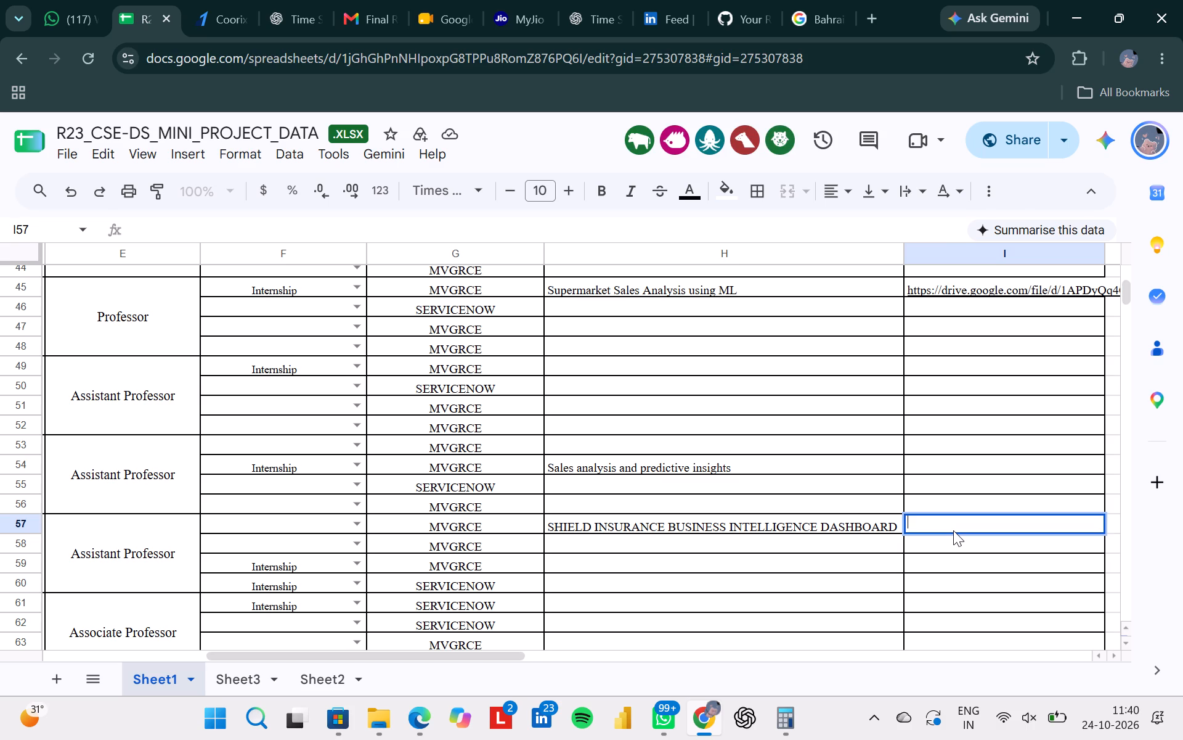
{"action": "left_click", "coordinate": [779, 147]}
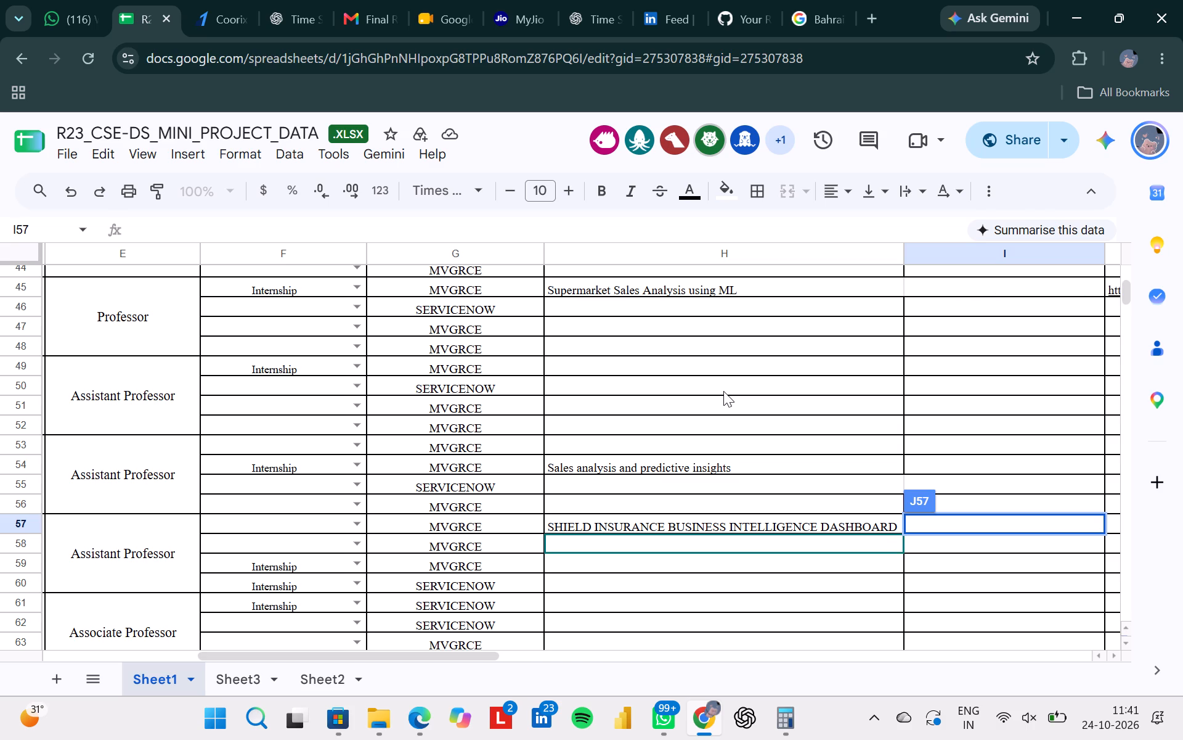
Check who else is viewing the spreadsheet.
{"action": "left_click", "coordinate": [874, 471]}
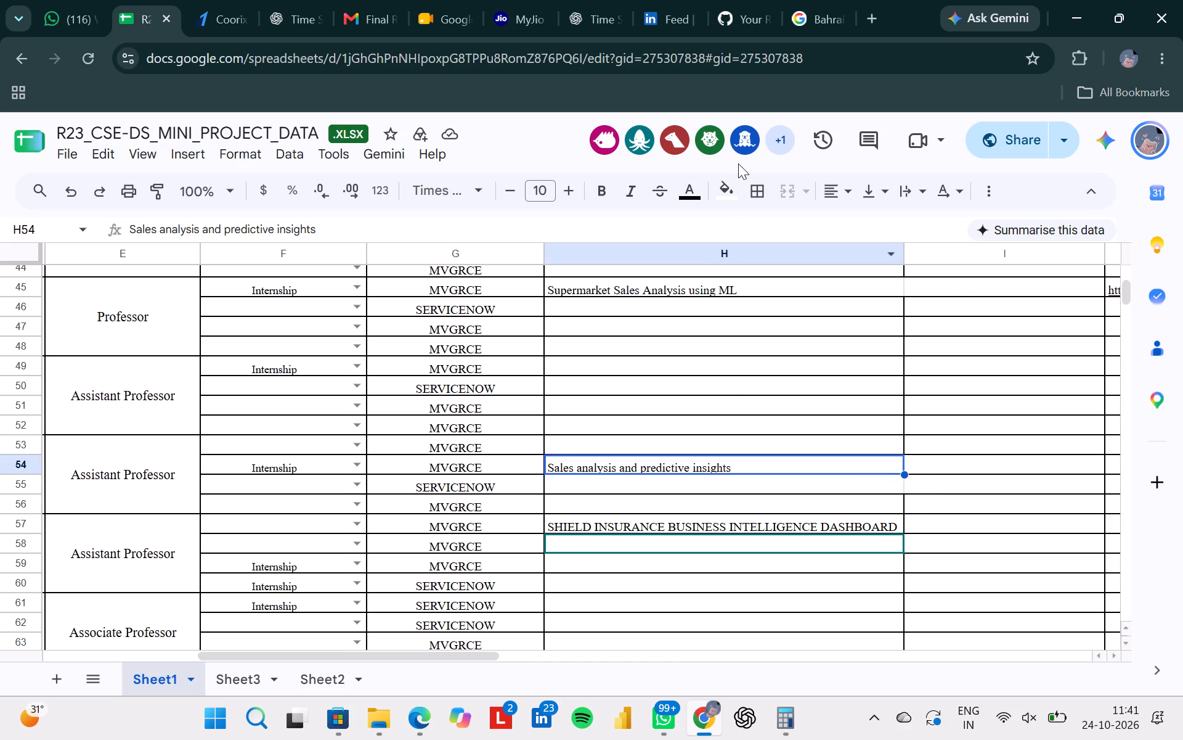
{"action": "left_click", "coordinate": [763, 141]}
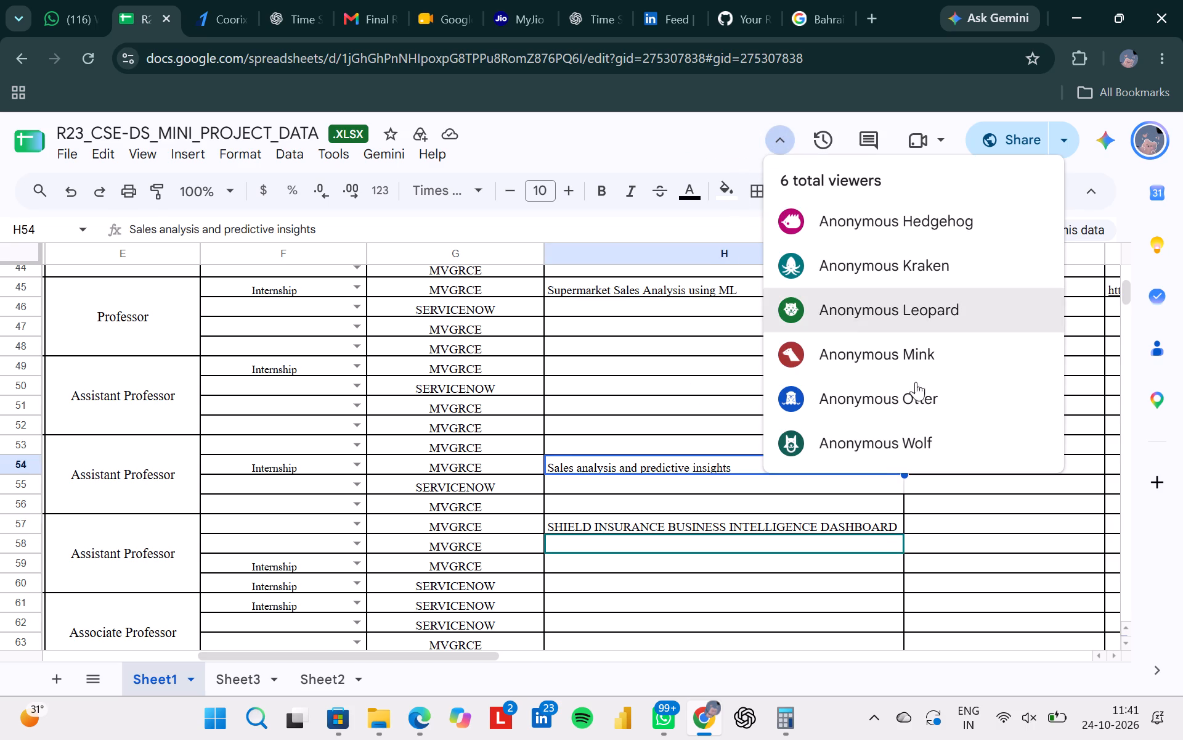
{"action": "double_click", "coordinate": [945, 526]}
Examine the header row of Sheet1 around the Project Title and Drive Link columns, including the unnamed column I.
{"action": "scroll", "coordinate": [830, 432], "scroll_direction": "up", "scroll_amount": 2}
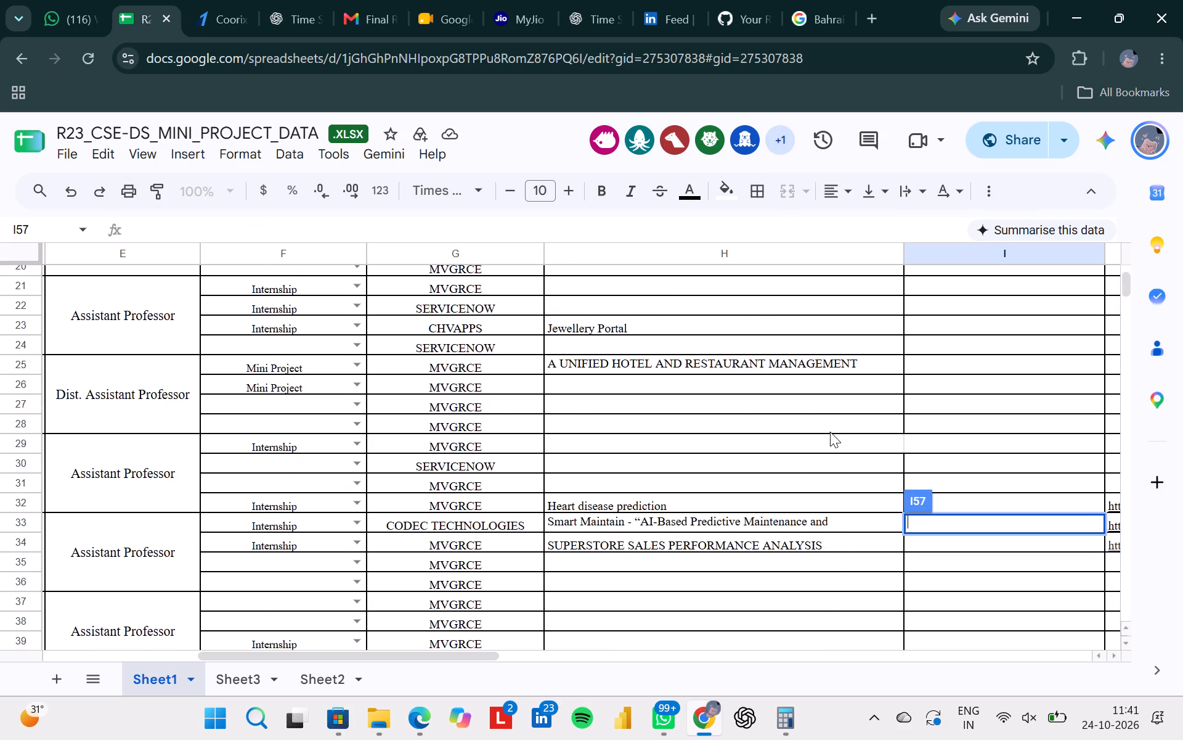
{"action": "scroll", "coordinate": [830, 432], "scroll_direction": "up", "scroll_amount": 2}
{"action": "left_click", "coordinate": [1061, 424]}
{"action": "scroll", "coordinate": [1061, 424], "scroll_direction": "up", "scroll_amount": 4}
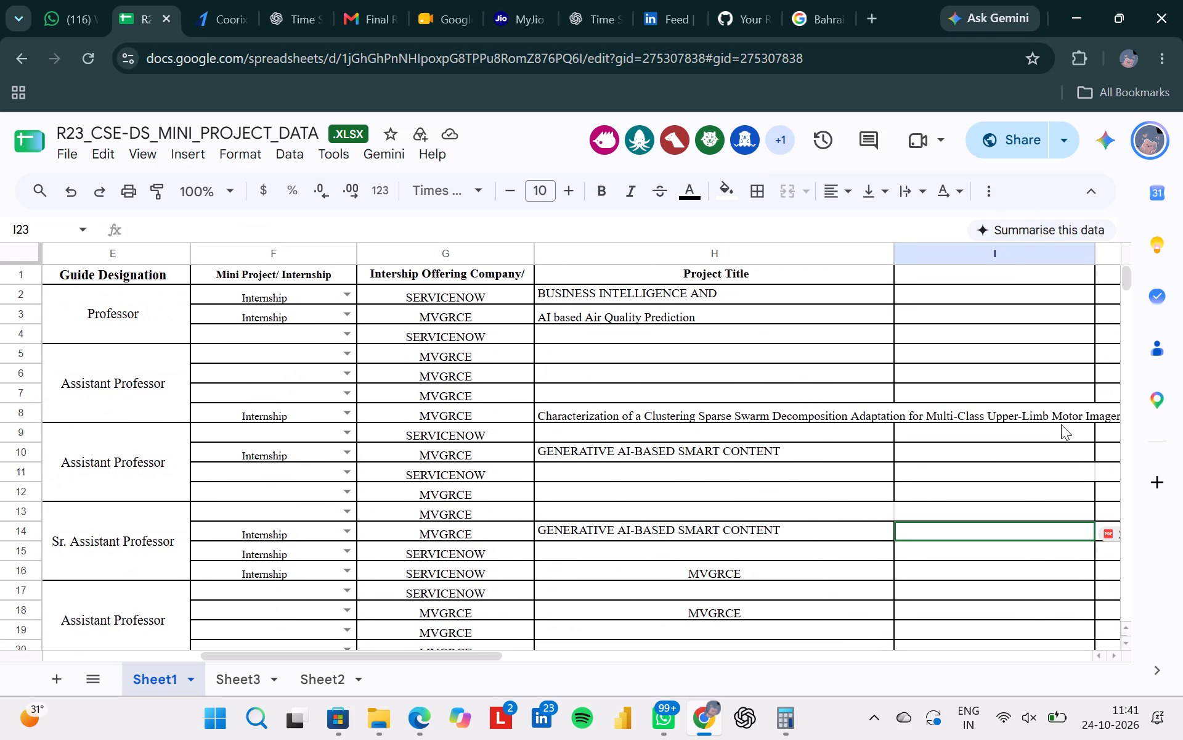
{"action": "scroll", "coordinate": [1061, 424], "scroll_direction": "left", "scroll_amount": 2}
{"action": "scroll", "coordinate": [1061, 424], "scroll_direction": "up", "scroll_amount": 4}
{"action": "scroll", "coordinate": [739, 364], "scroll_direction": "up", "scroll_amount": 3}
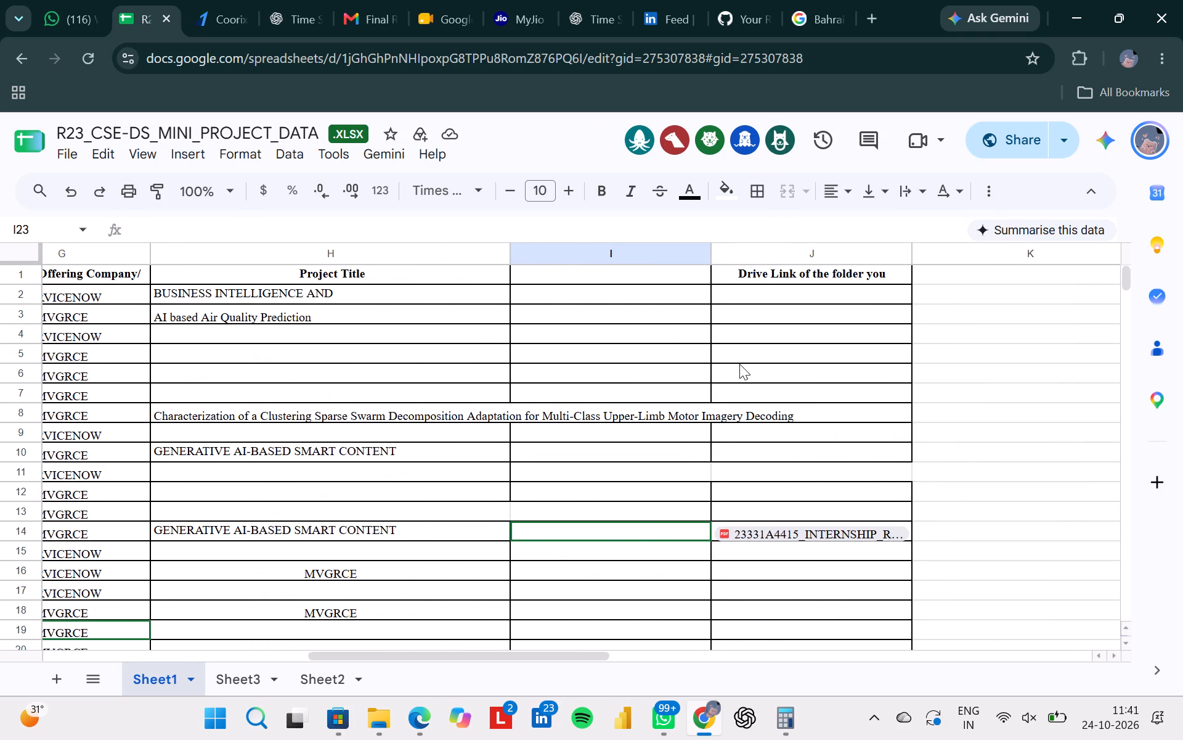
{"action": "left_click", "coordinate": [622, 271]}
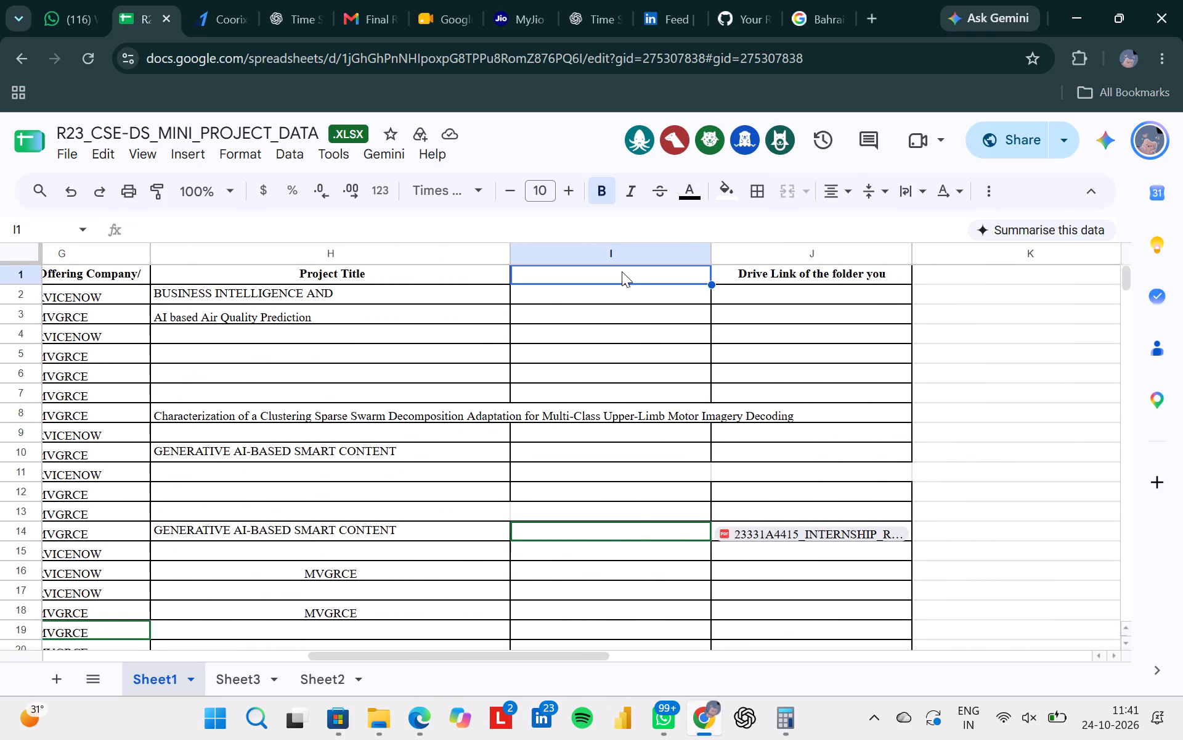
{"action": "double_click", "coordinate": [622, 271]}
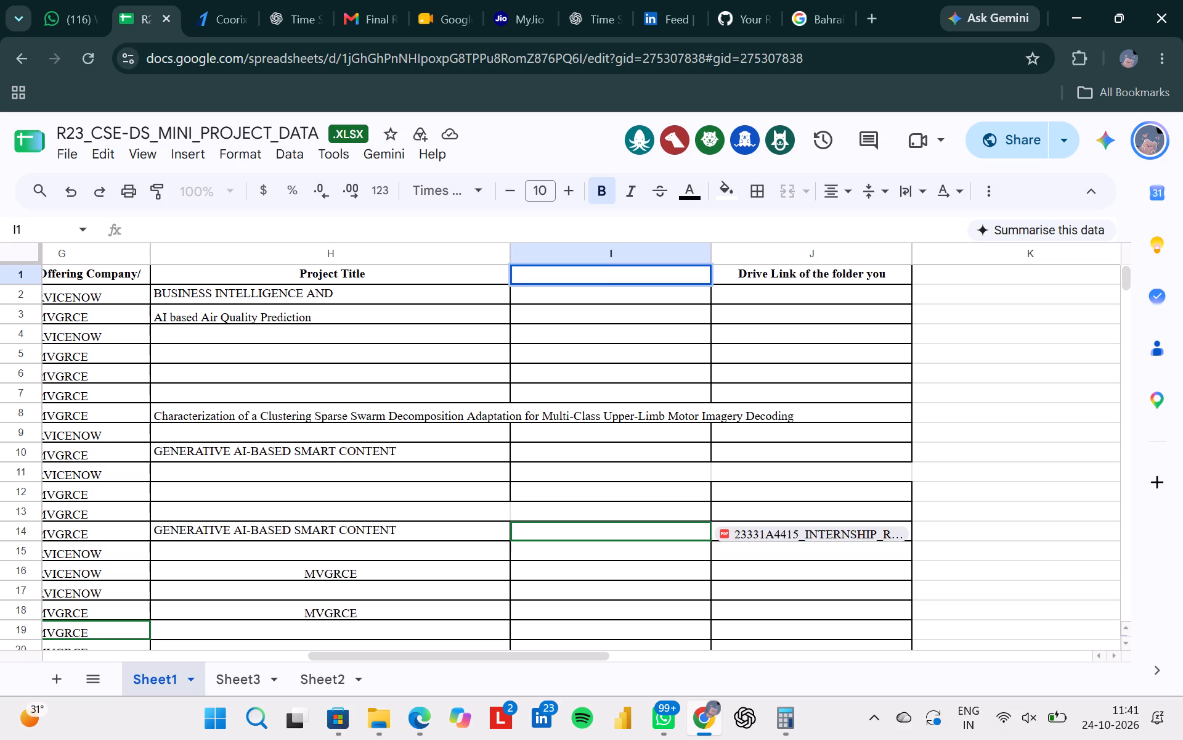
{"action": "left_click", "coordinate": [634, 244]}
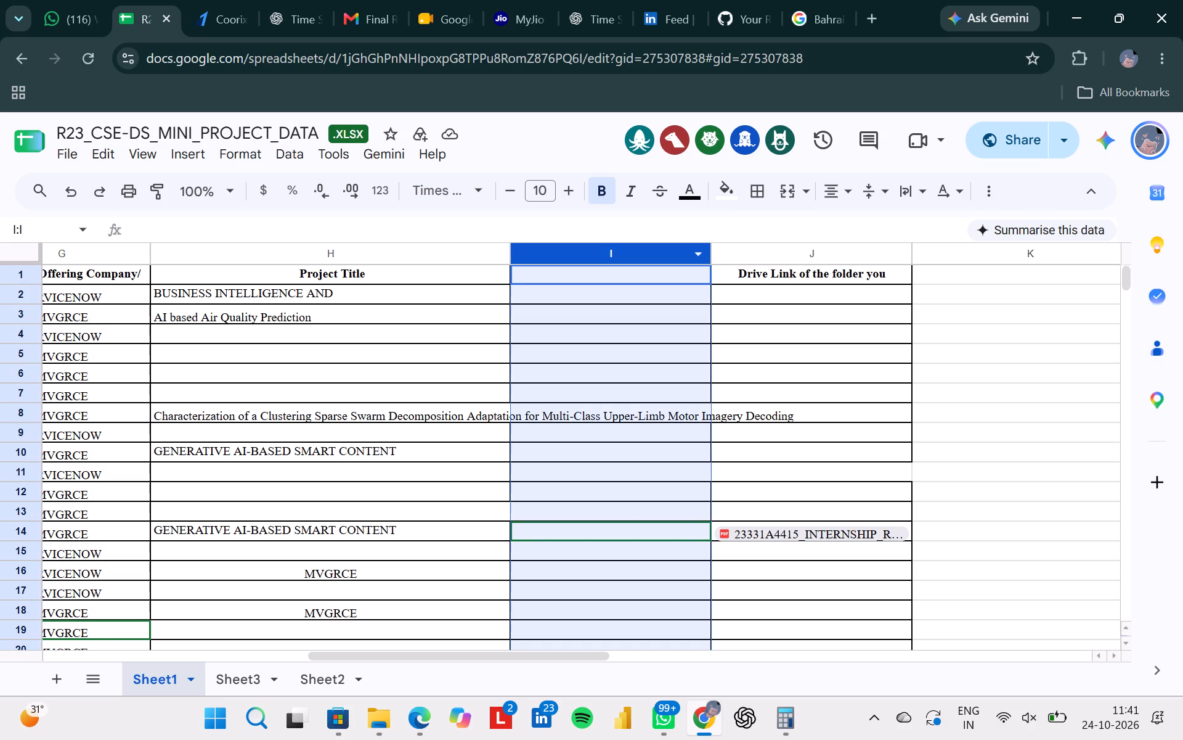
{"action": "left_click", "coordinate": [749, 288]}
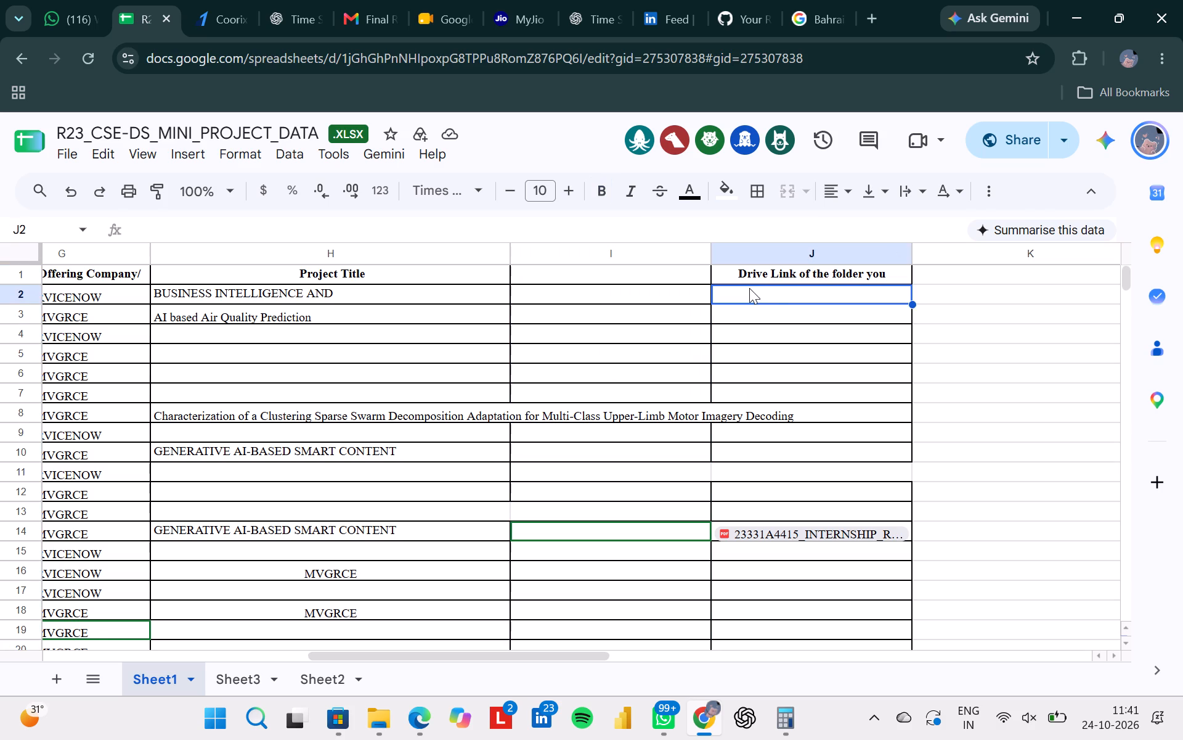
Open the internship report linked in cell J14 and skim from its title page to the abstract.
{"action": "double_click", "coordinate": [817, 532]}
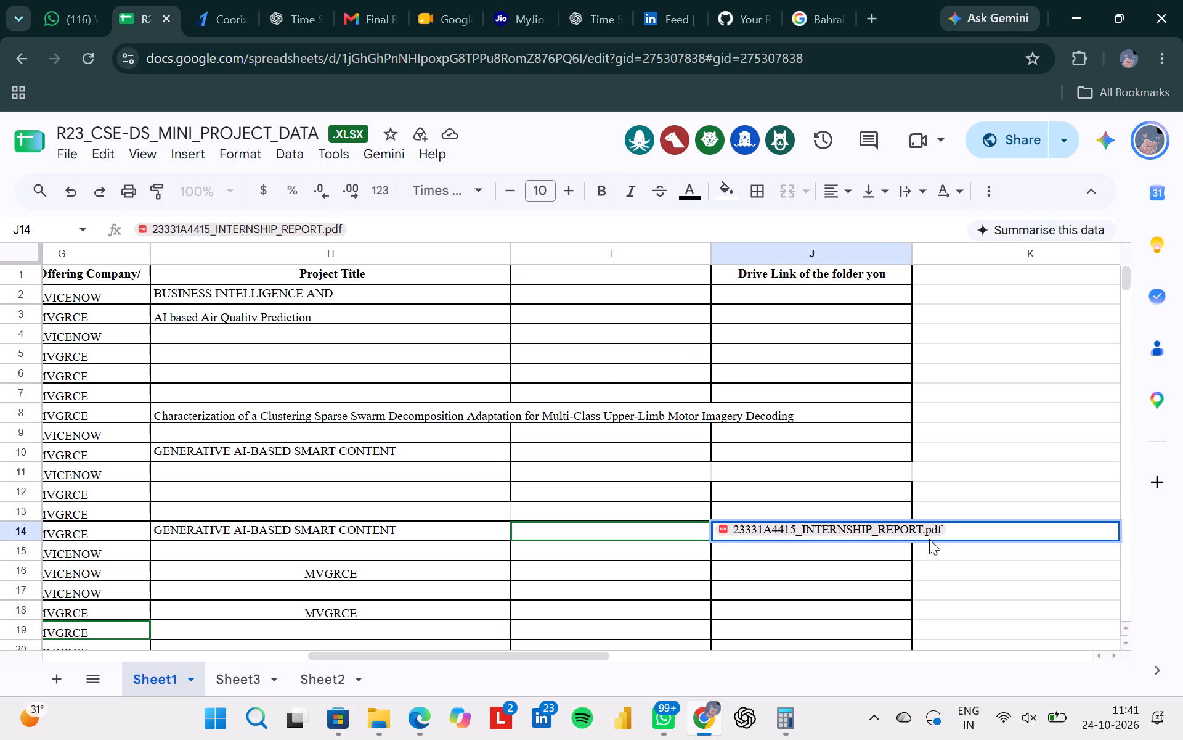
{"action": "left_click", "coordinate": [921, 530]}
{"action": "left_click", "coordinate": [913, 583]}
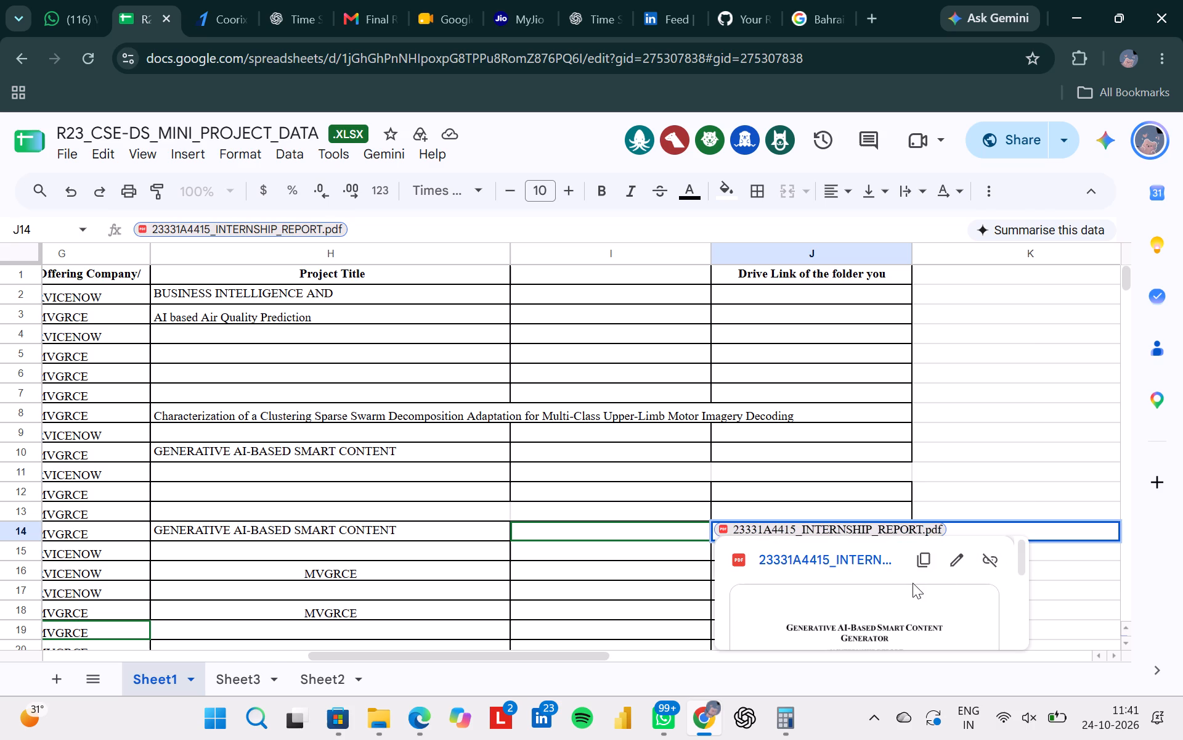
{"action": "left_click", "coordinate": [911, 602]}
{"action": "scroll", "coordinate": [911, 602], "scroll_direction": "down", "scroll_amount": 1}
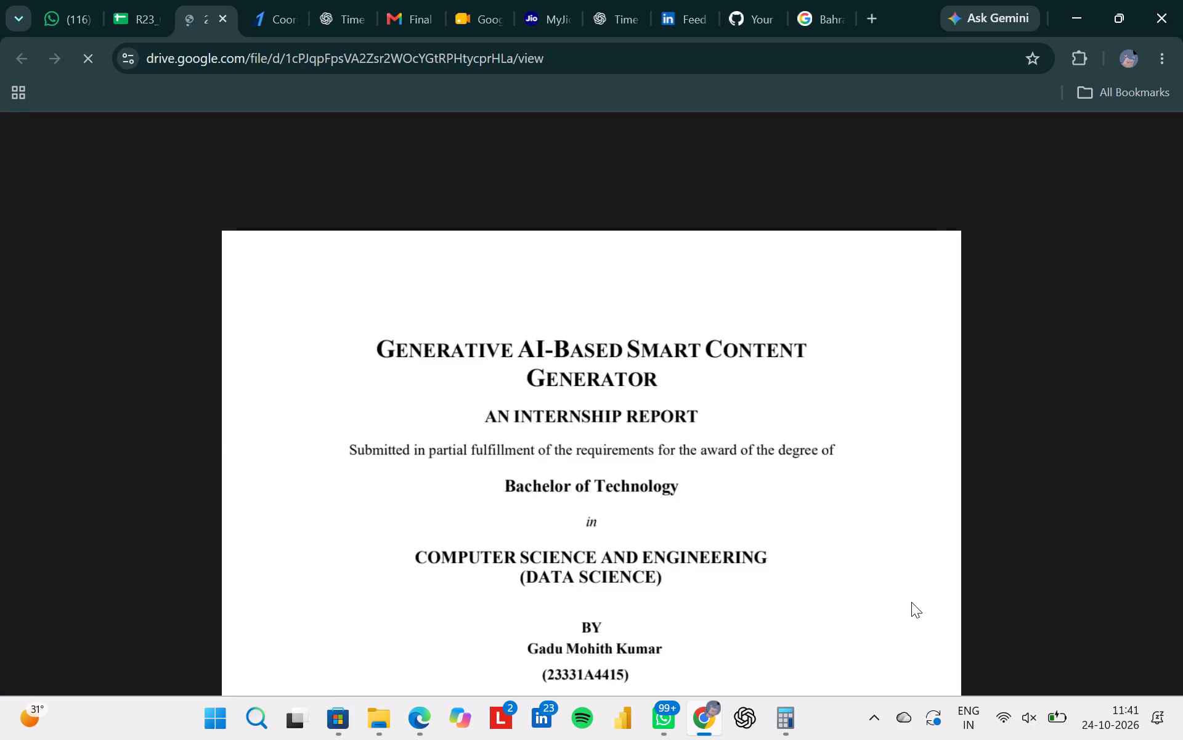
{"action": "scroll", "coordinate": [911, 602], "scroll_direction": "down", "scroll_amount": 8}
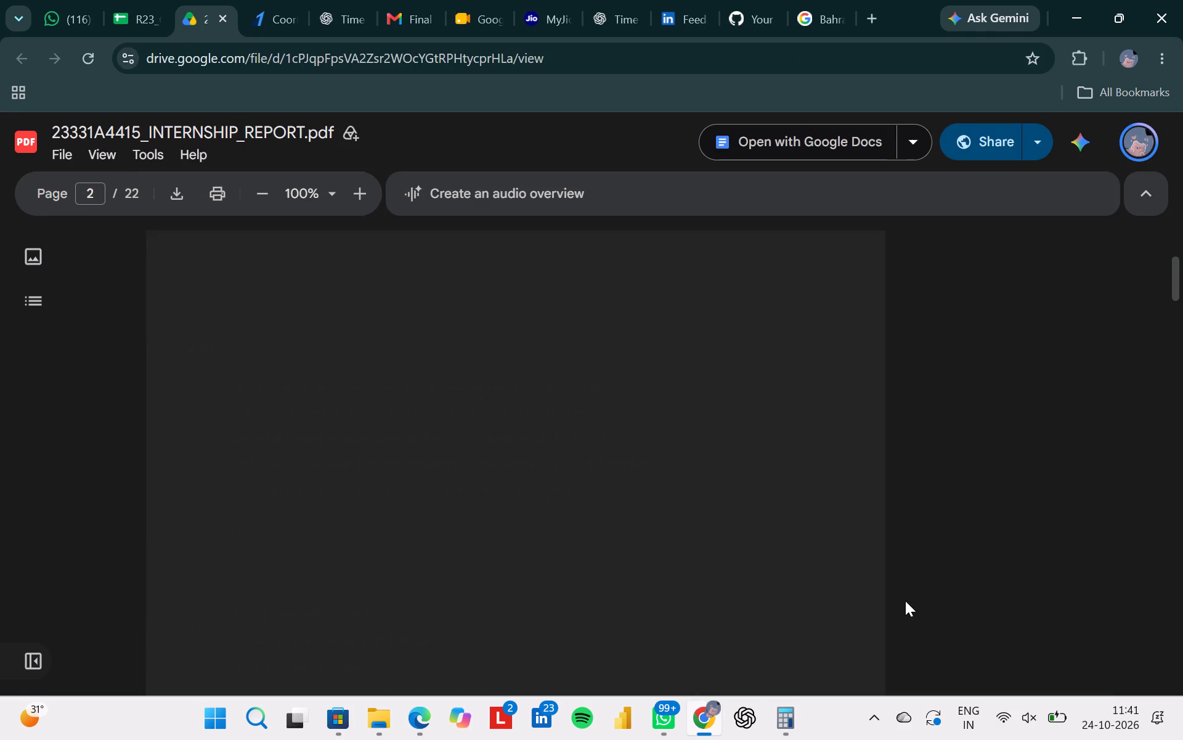
{"action": "scroll", "coordinate": [816, 557], "scroll_direction": "up", "scroll_amount": 3}
{"action": "scroll", "coordinate": [816, 557], "scroll_direction": "down", "scroll_amount": 3}
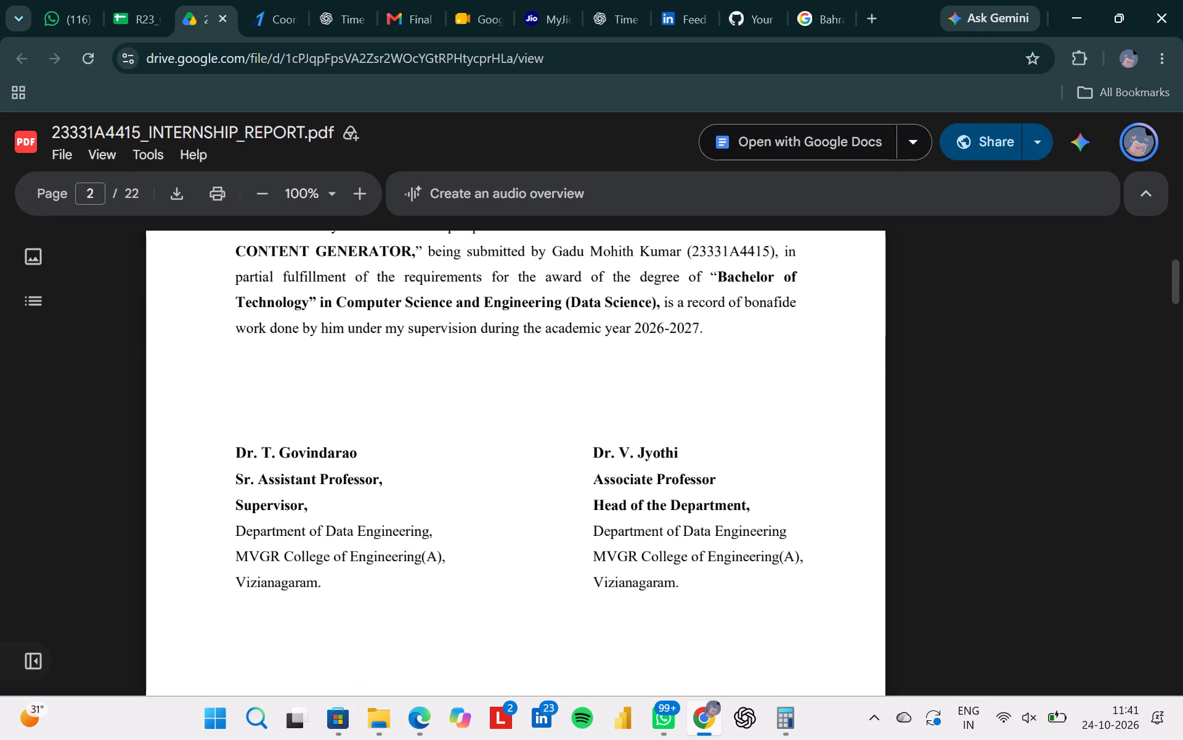
{"action": "scroll", "coordinate": [816, 557], "scroll_direction": "down", "scroll_amount": 6}
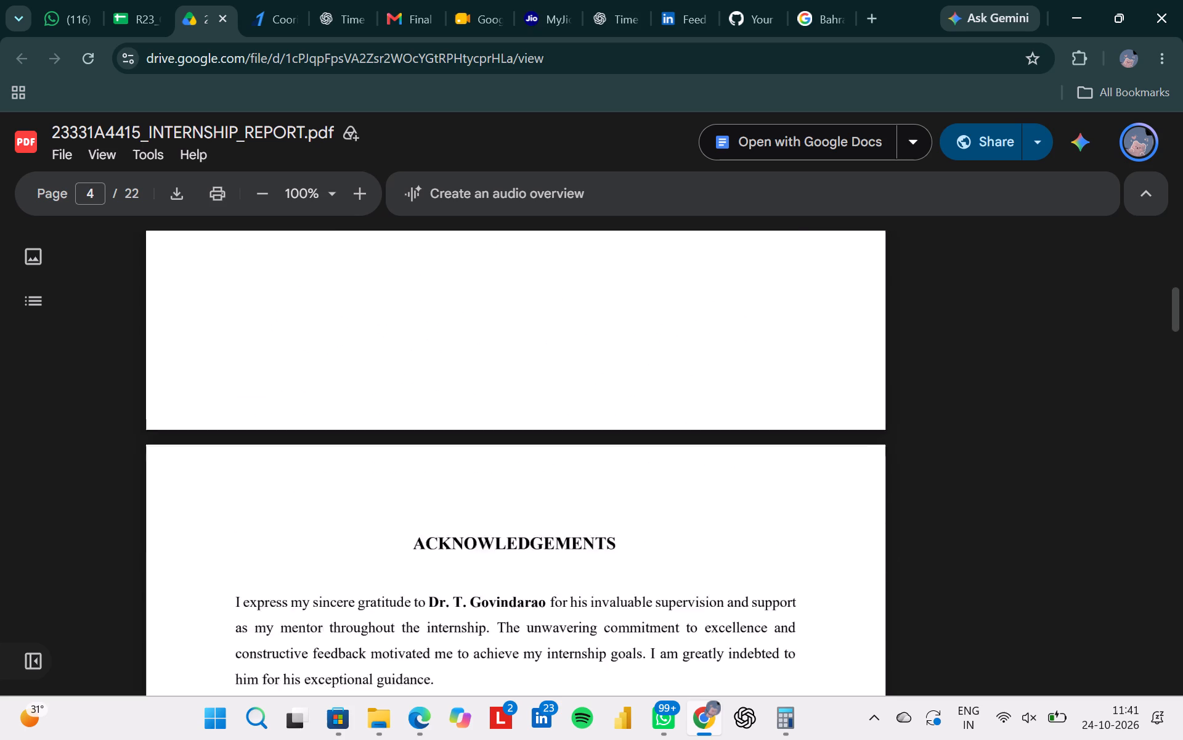
{"action": "scroll", "coordinate": [816, 557], "scroll_direction": "down", "scroll_amount": 5}
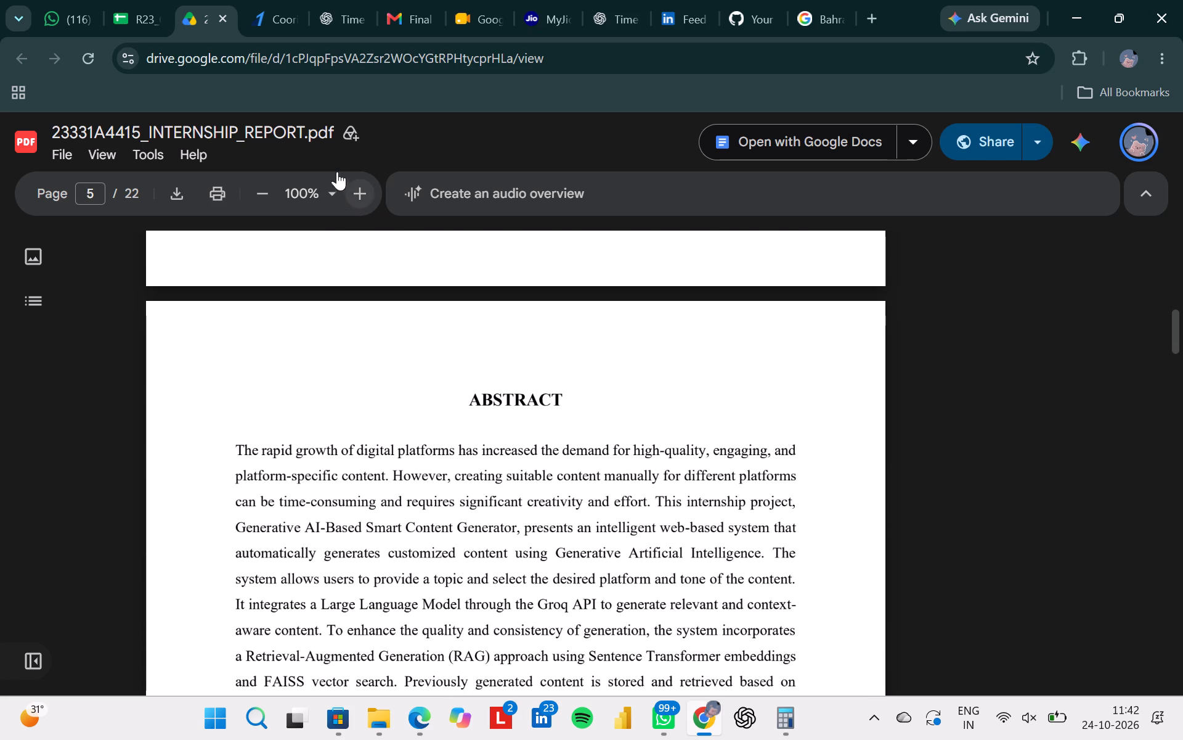
Return to the spreadsheet, open the report linked for the Heart disease prediction project in row 32, and skim its first pages.
{"action": "left_click", "coordinate": [112, 0]}
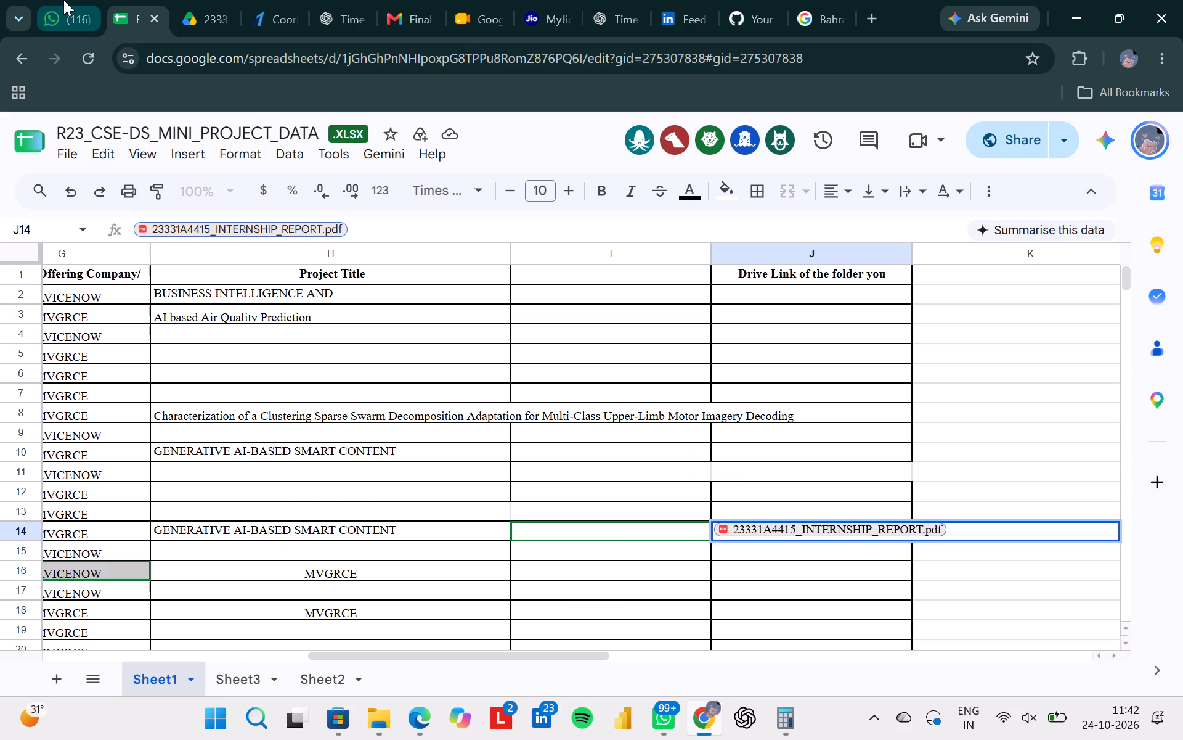
{"action": "scroll", "coordinate": [730, 549], "scroll_direction": "down", "scroll_amount": 3}
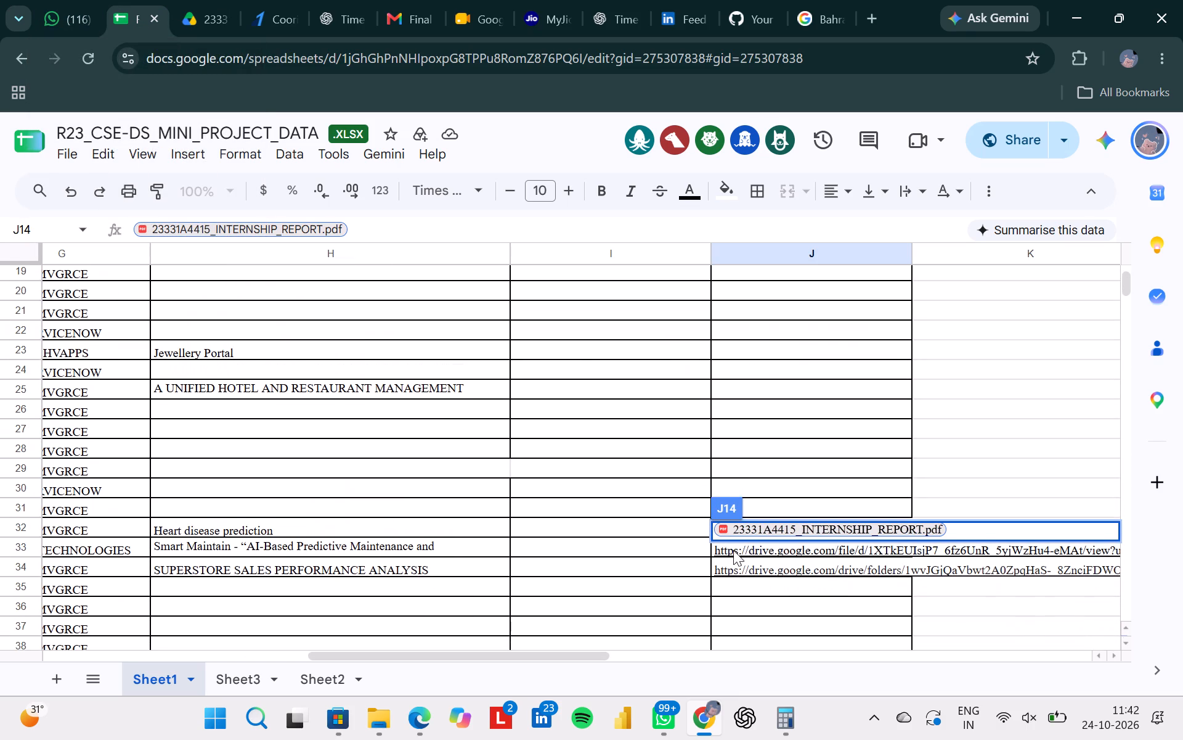
{"action": "left_click", "coordinate": [768, 558]}
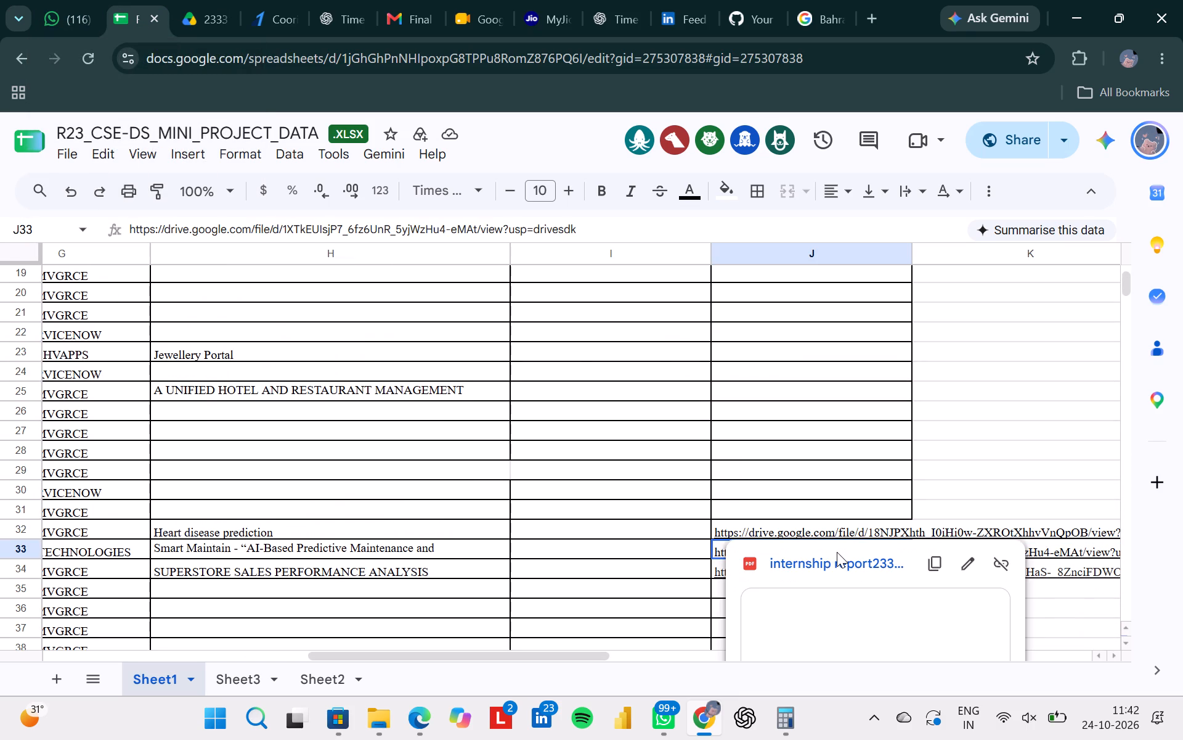
{"action": "left_click", "coordinate": [845, 626]}
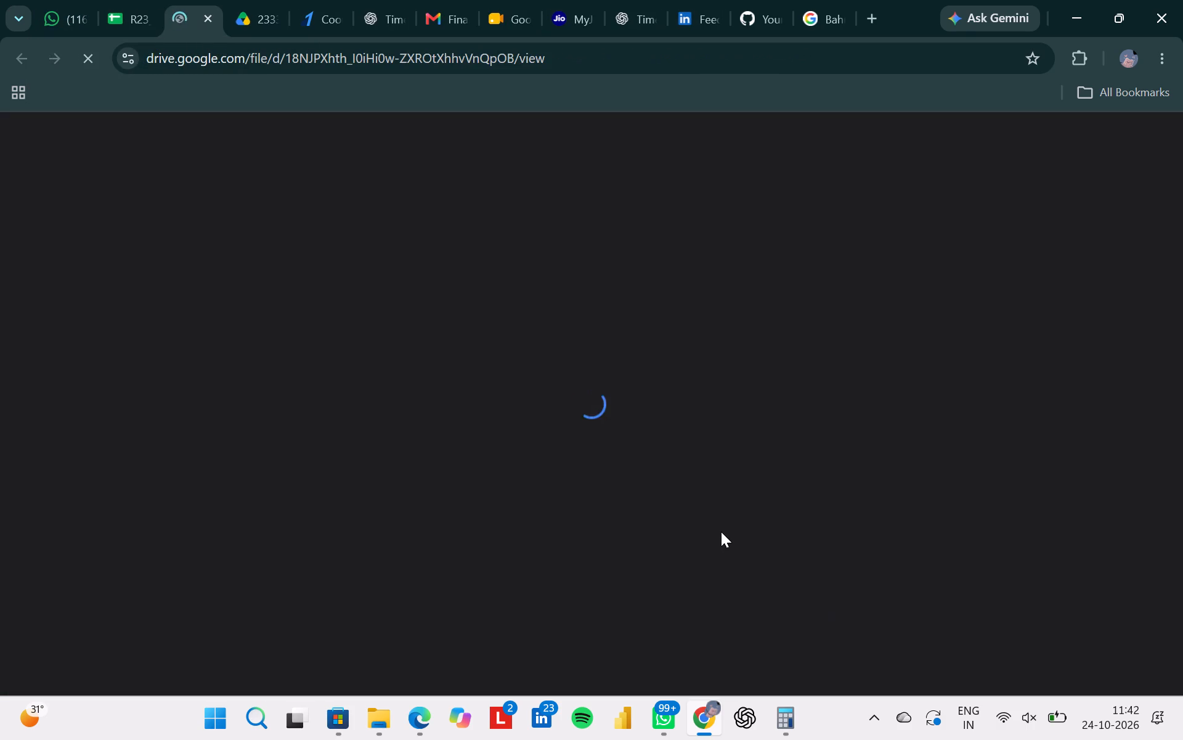
{"action": "scroll", "coordinate": [721, 532], "scroll_direction": "down", "scroll_amount": 7}
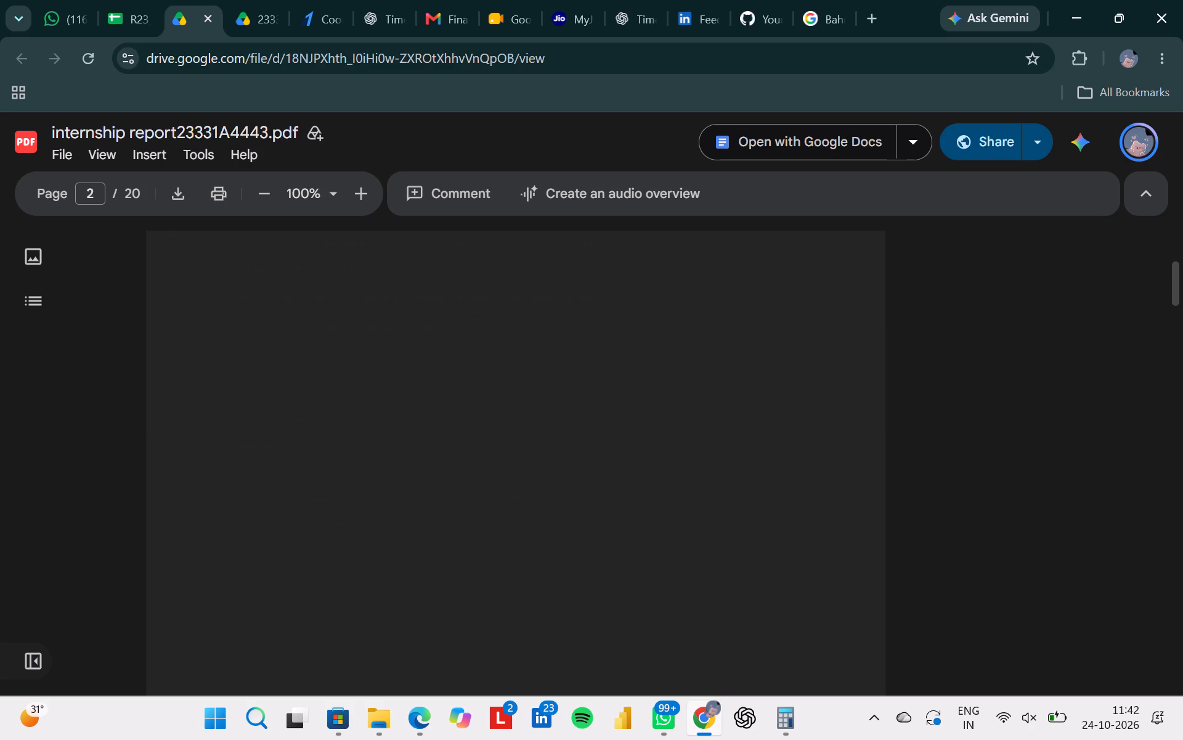
{"action": "scroll", "coordinate": [721, 532], "scroll_direction": "down", "scroll_amount": 4}
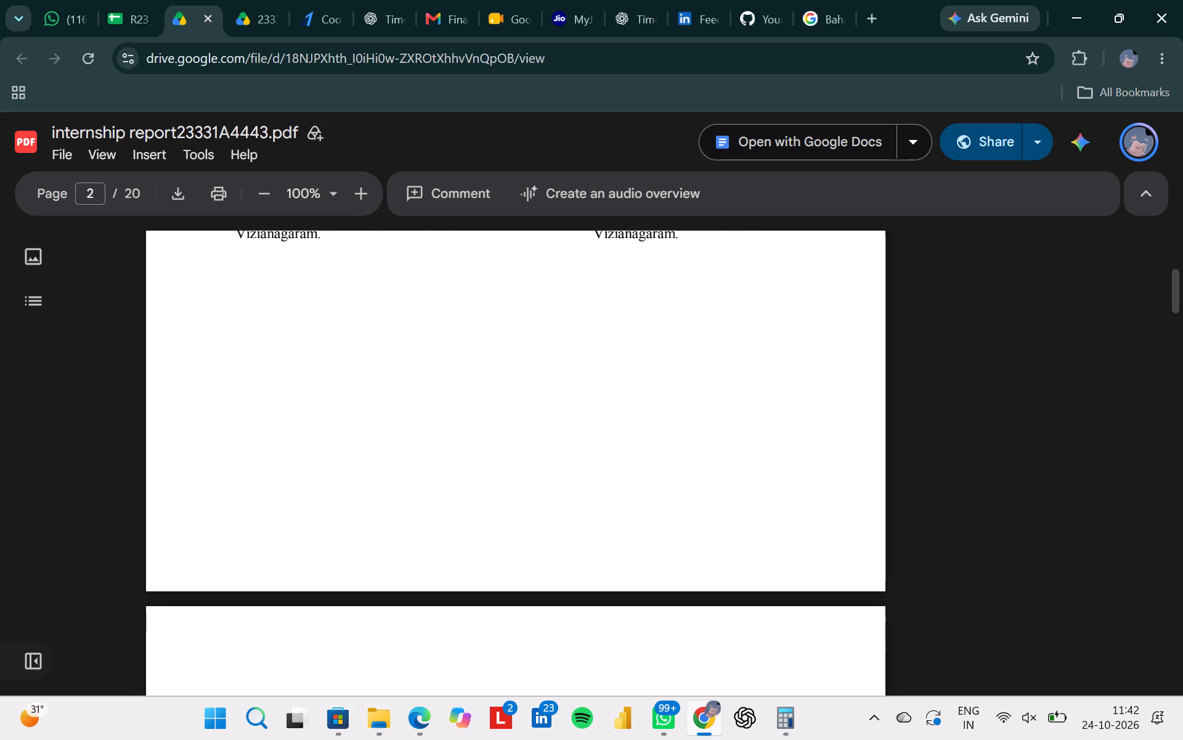
Return to the spreadsheet, open the report linked for Supermarket Sales Analysis using ML in row 45, and skim through its declaration.
{"action": "left_click", "coordinate": [123, 20]}
{"action": "scroll", "coordinate": [915, 501], "scroll_direction": "down", "scroll_amount": 2}
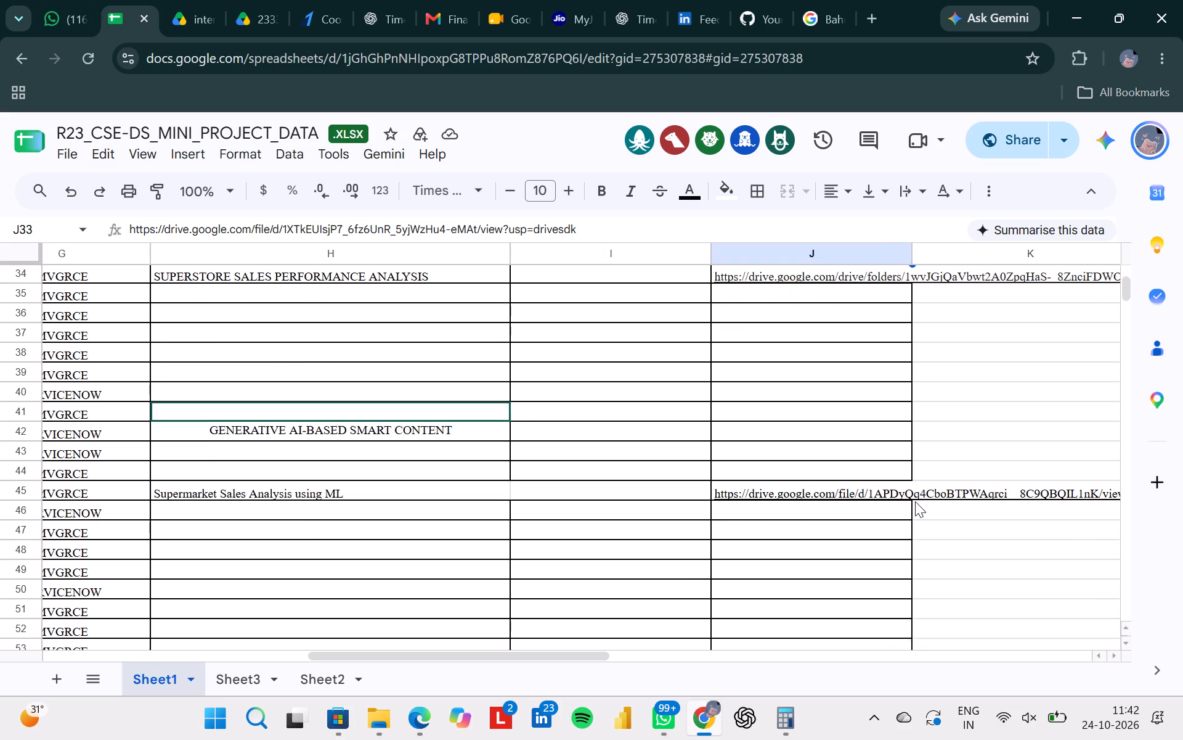
{"action": "left_click", "coordinate": [881, 490]}
{"action": "left_click", "coordinate": [873, 525]}
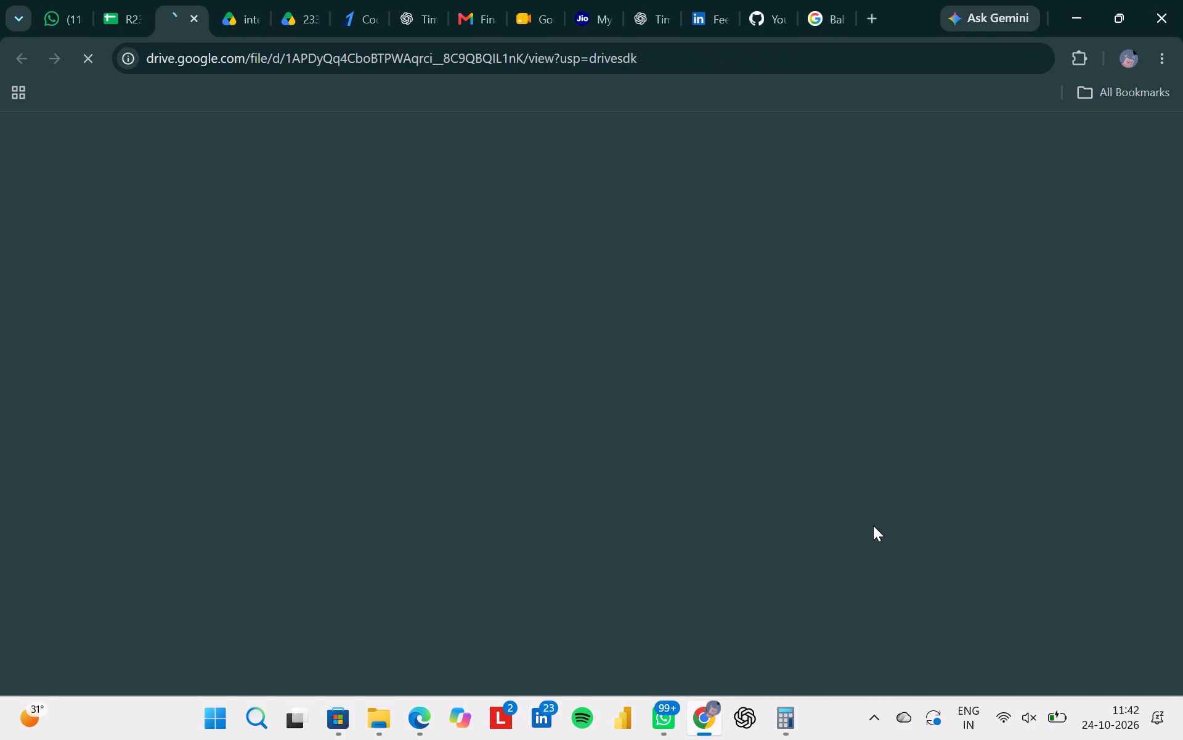
{"action": "scroll", "coordinate": [465, 374], "scroll_direction": "down", "scroll_amount": 1}
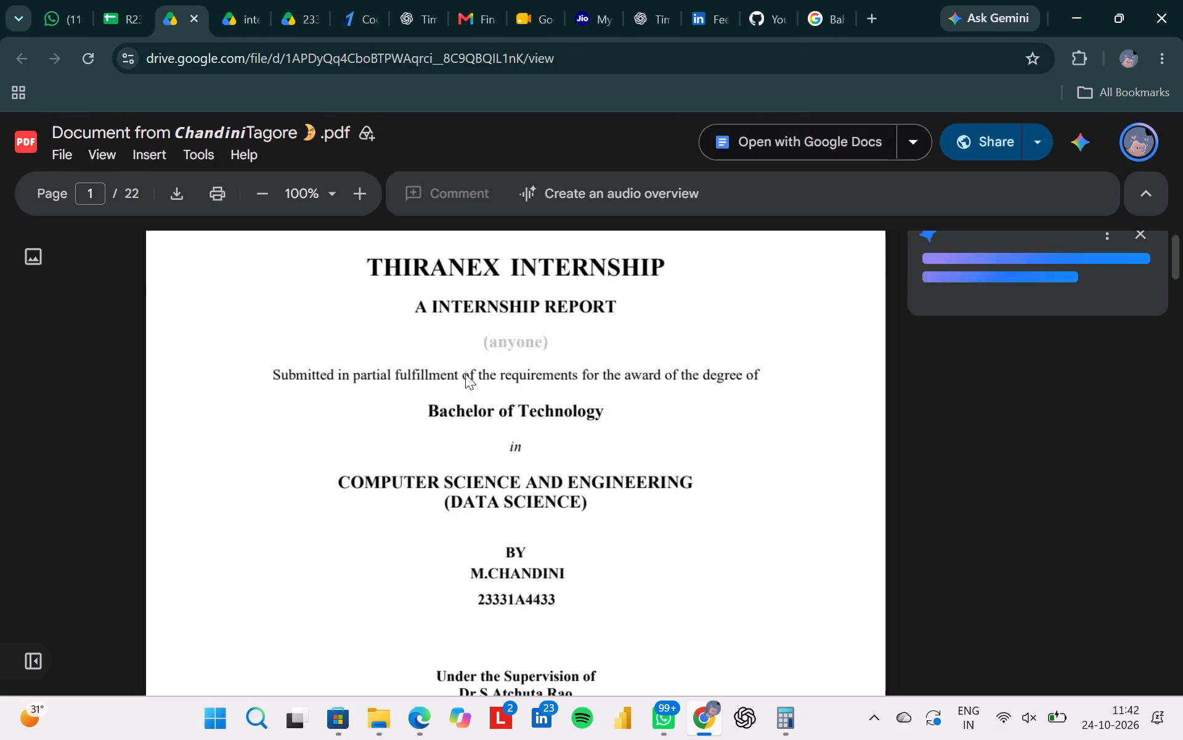
{"action": "scroll", "coordinate": [465, 374], "scroll_direction": "down", "scroll_amount": 2}
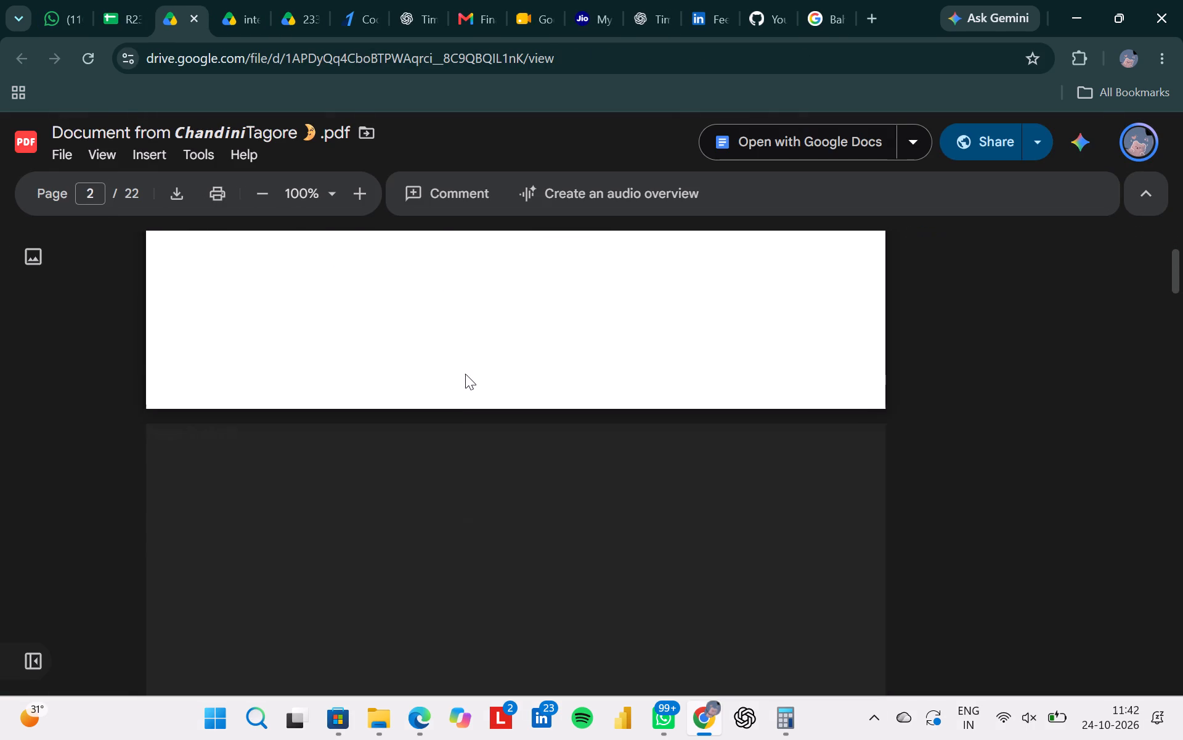
{"action": "scroll", "coordinate": [465, 374], "scroll_direction": "down", "scroll_amount": 4}
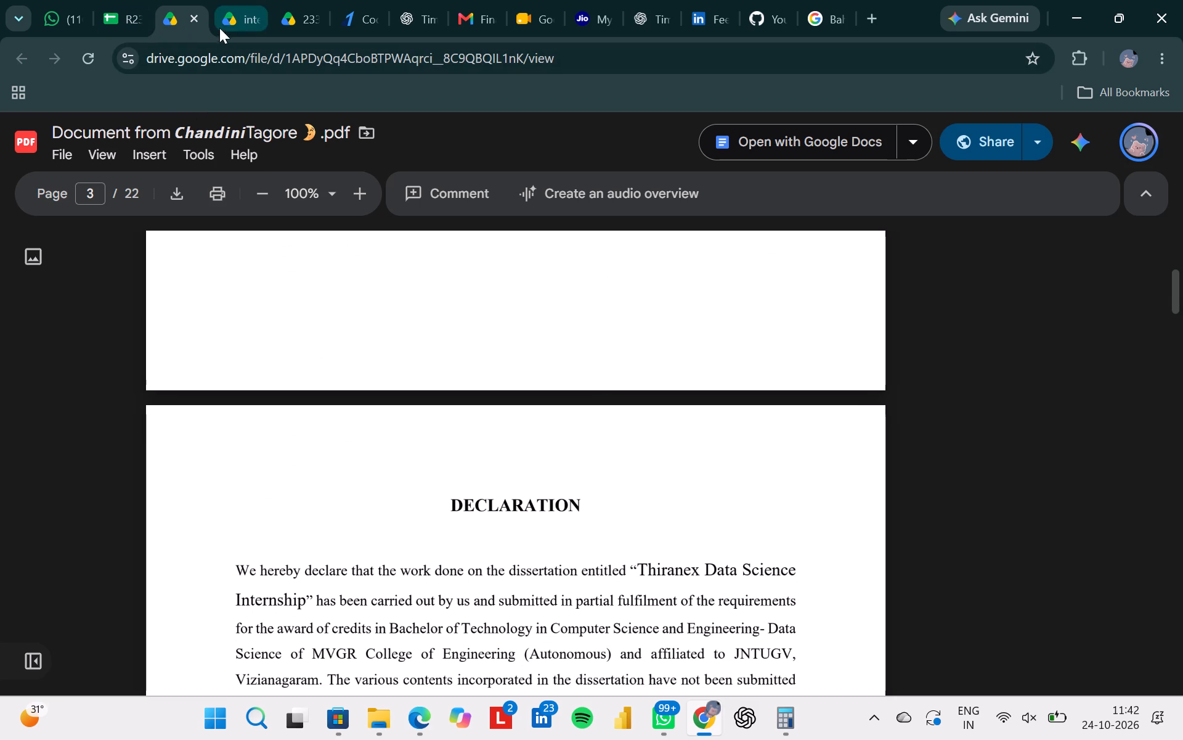
Close the three opened internship reports and return to the project data spreadsheet.
{"action": "triple_click", "coordinate": [200, 20]}
{"action": "left_click", "coordinate": [200, 20]}
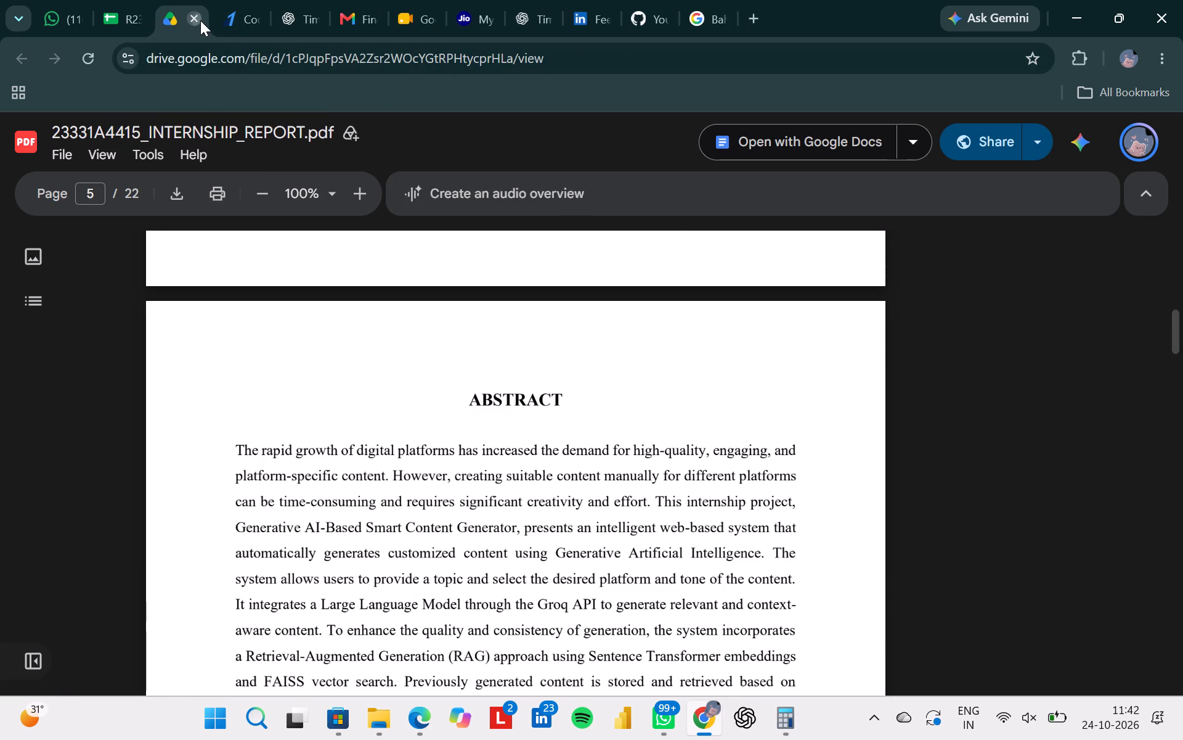
{"action": "left_click", "coordinate": [121, 0]}
Open the internship report linked in cell J68 for the stock market data pipeline project and skim through its declaration.
{"action": "scroll", "coordinate": [751, 374], "scroll_direction": "down", "scroll_amount": 3}
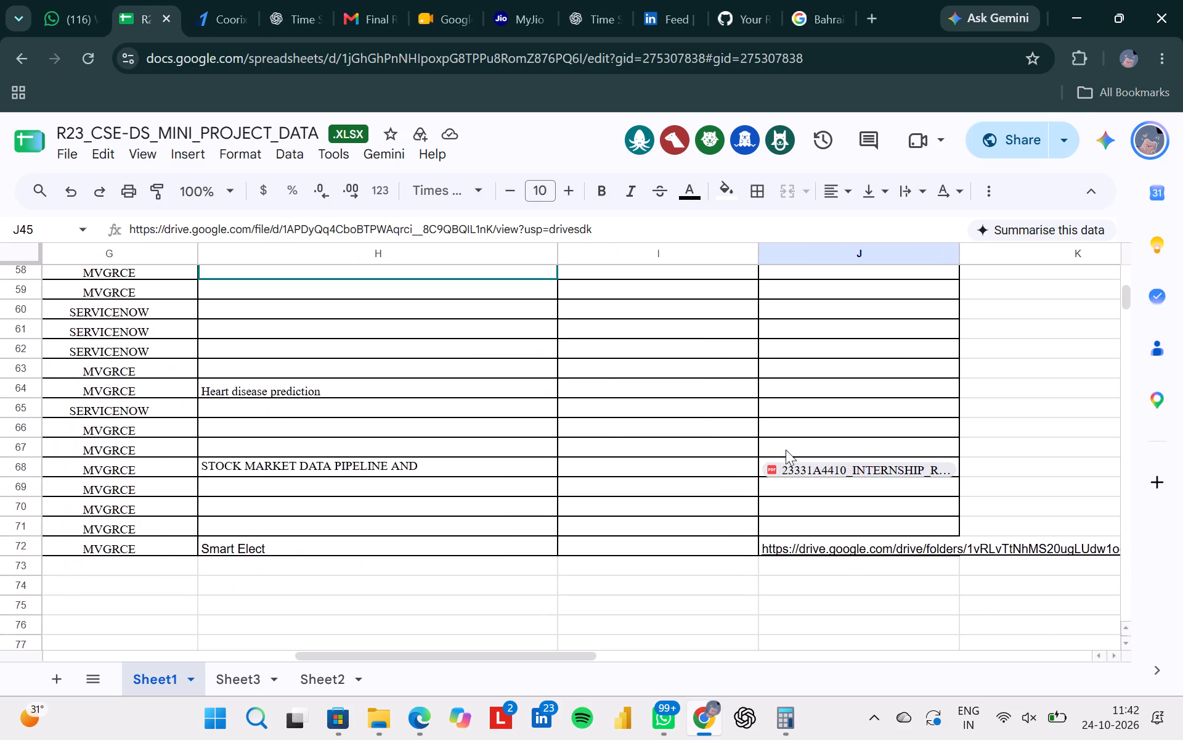
{"action": "left_click", "coordinate": [827, 469]}
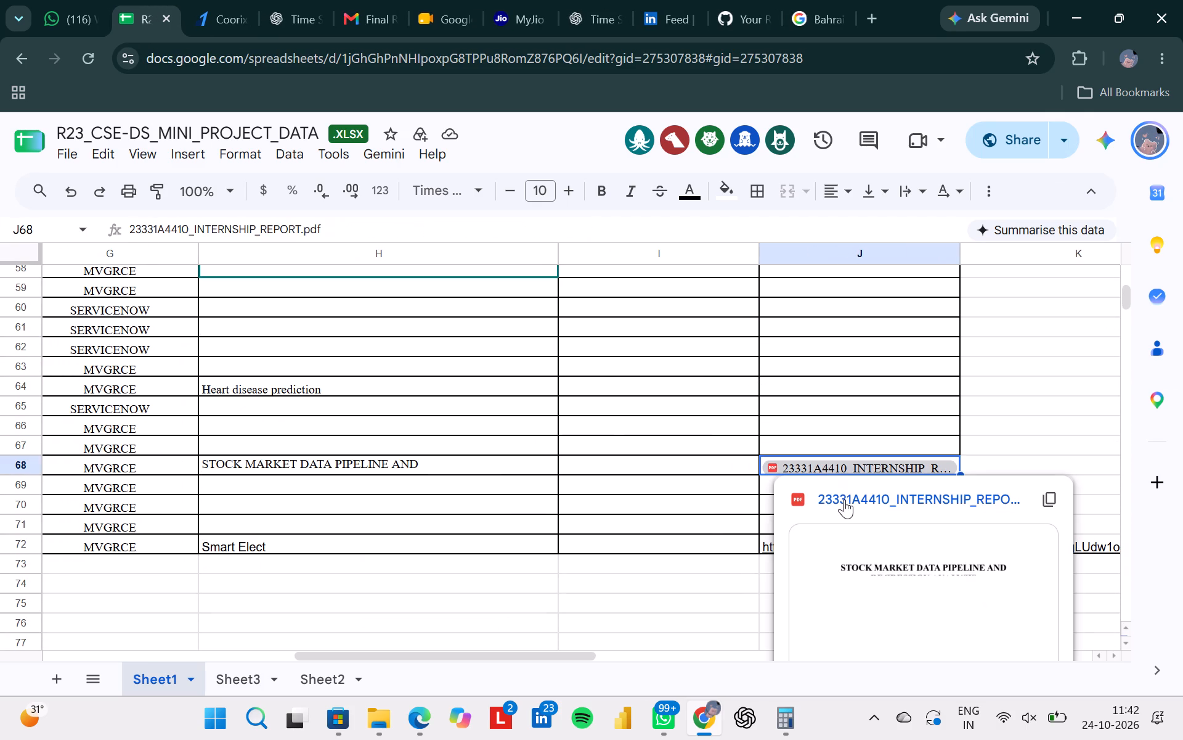
{"action": "left_click", "coordinate": [867, 580]}
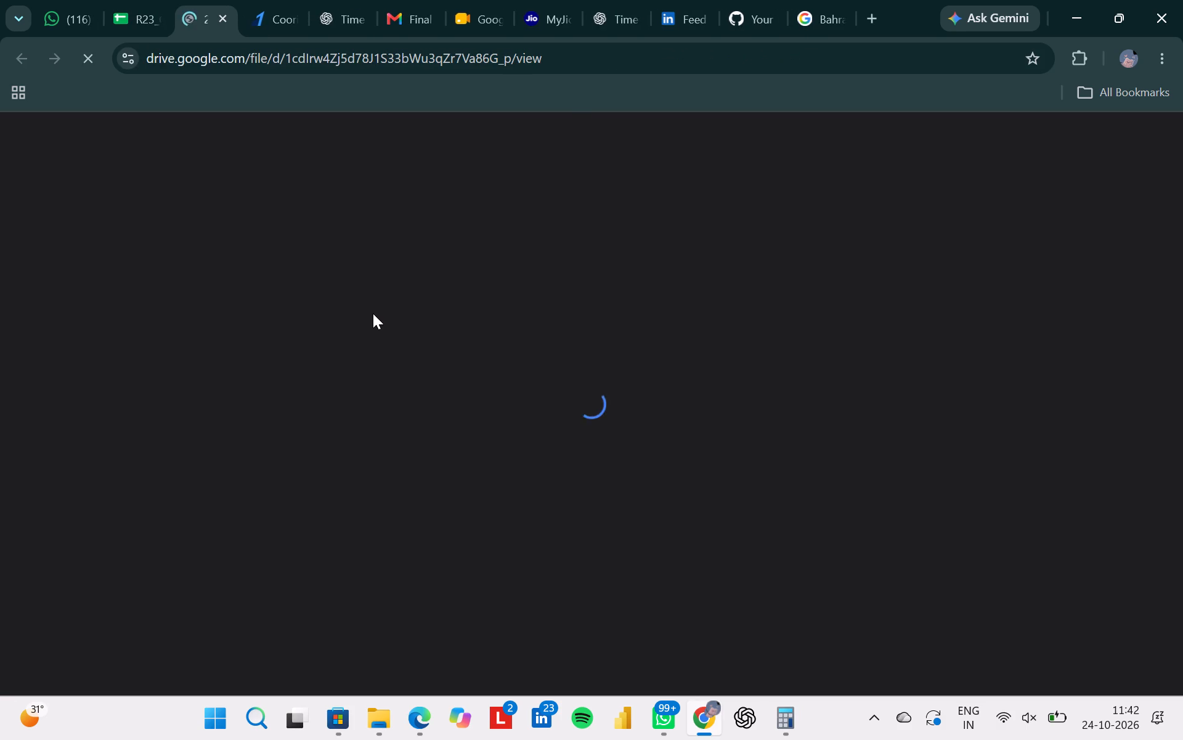
{"action": "scroll", "coordinate": [347, 234], "scroll_direction": "down", "scroll_amount": 3}
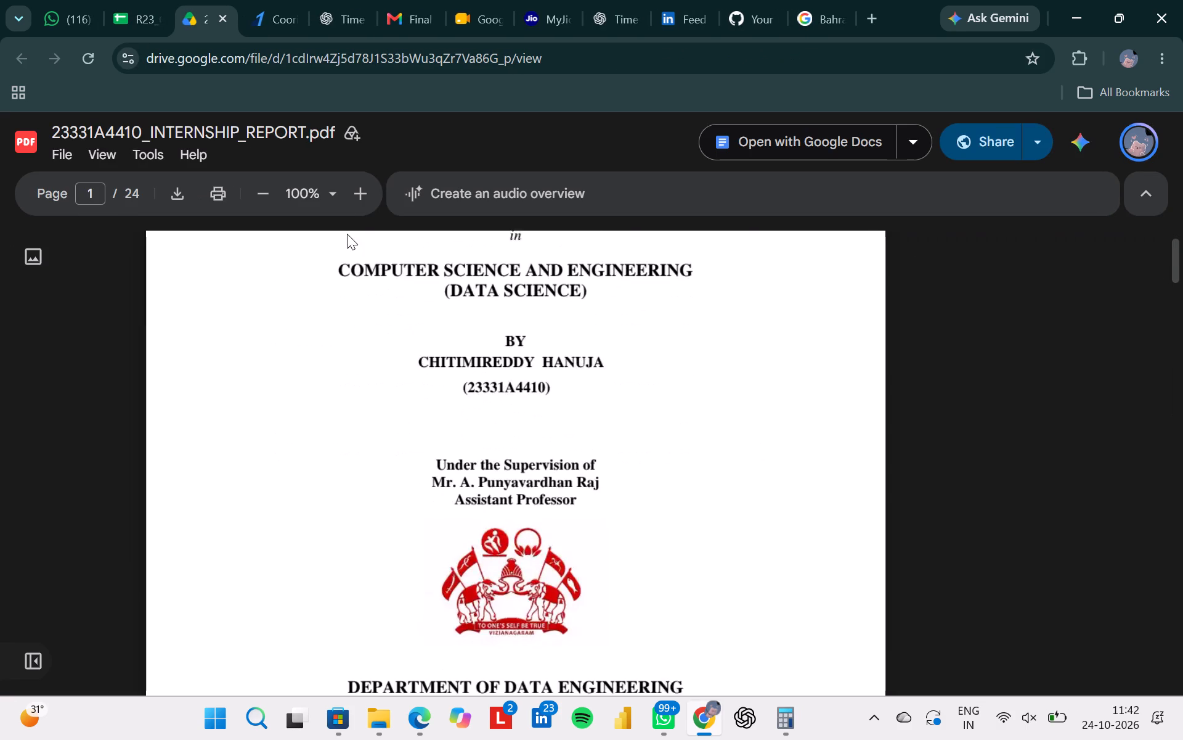
{"action": "scroll", "coordinate": [359, 322], "scroll_direction": "down", "scroll_amount": 4}
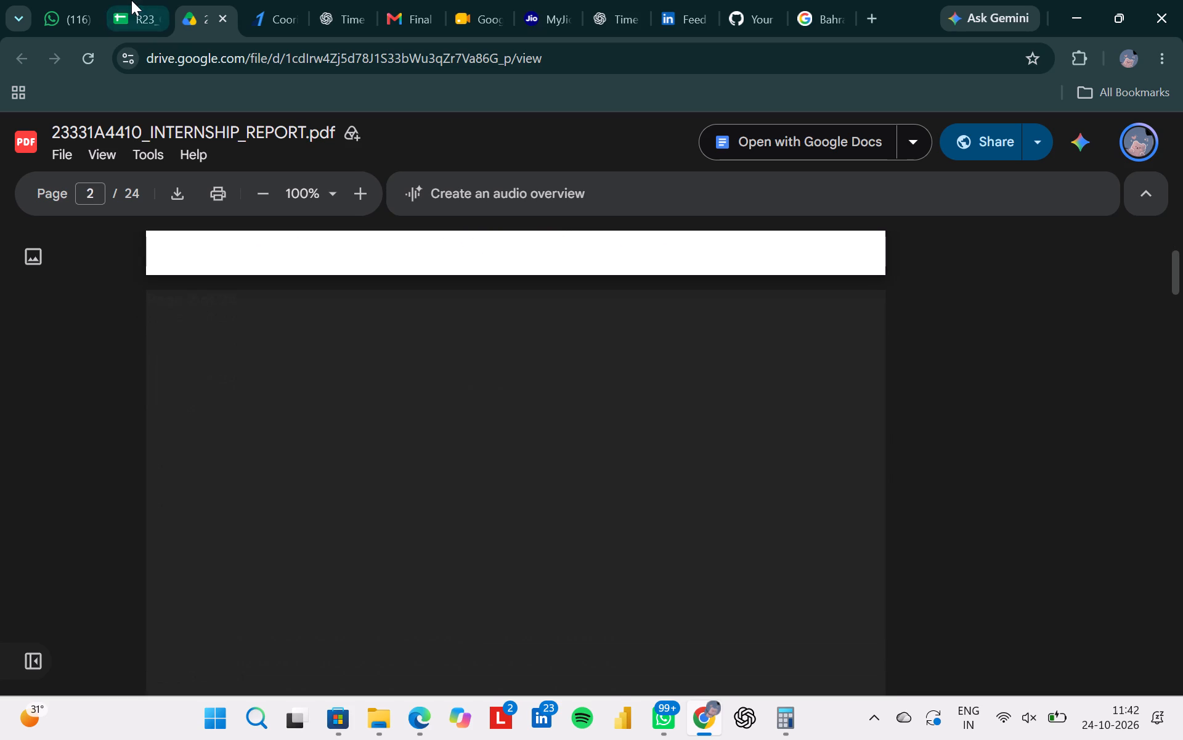
{"action": "scroll", "coordinate": [325, 335], "scroll_direction": "down", "scroll_amount": 6}
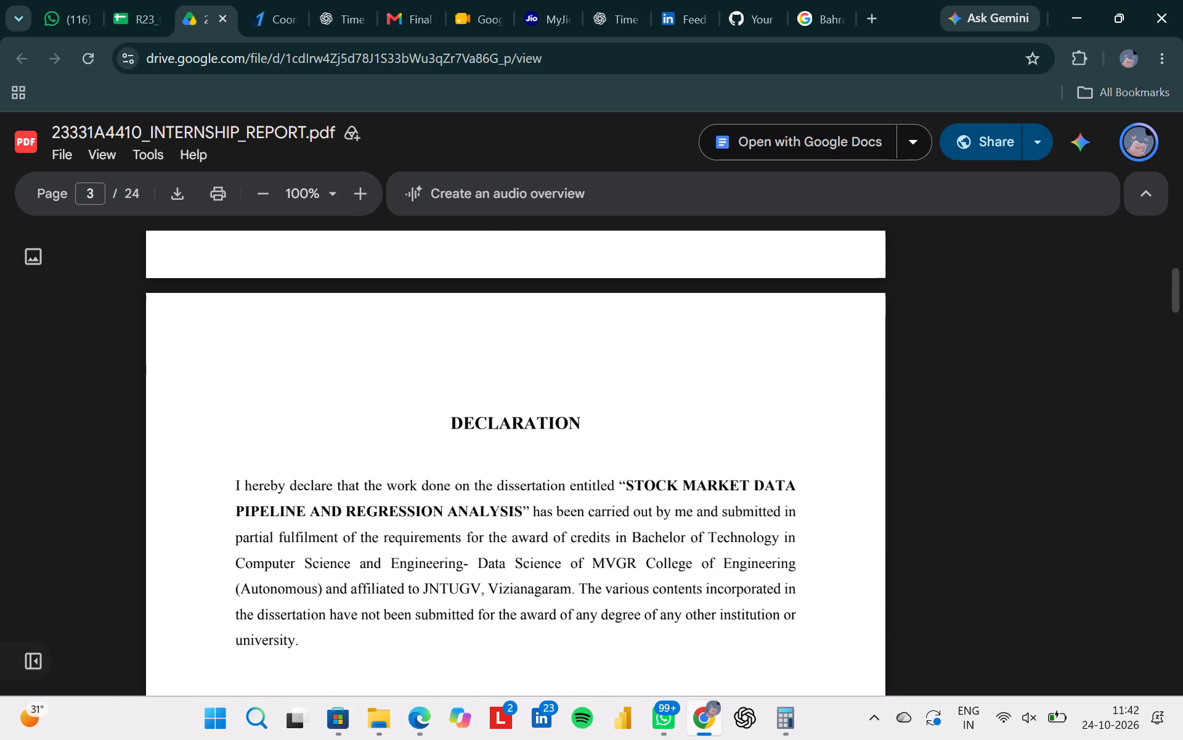
Return to the spreadsheet, open the Drive folder linked in cell J72 for the Smart Elect project, and open its mini project PDF.
{"action": "left_click", "coordinate": [144, 0]}
{"action": "left_click", "coordinate": [807, 544]}
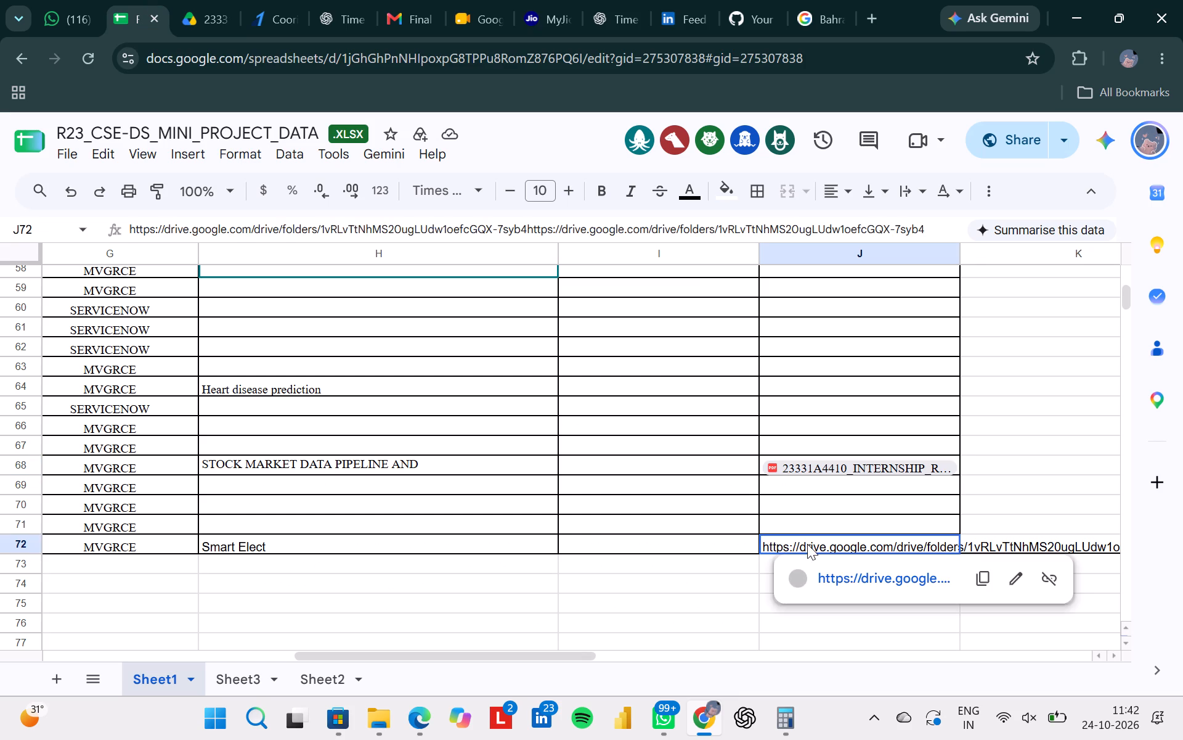
{"action": "left_click", "coordinate": [851, 577]}
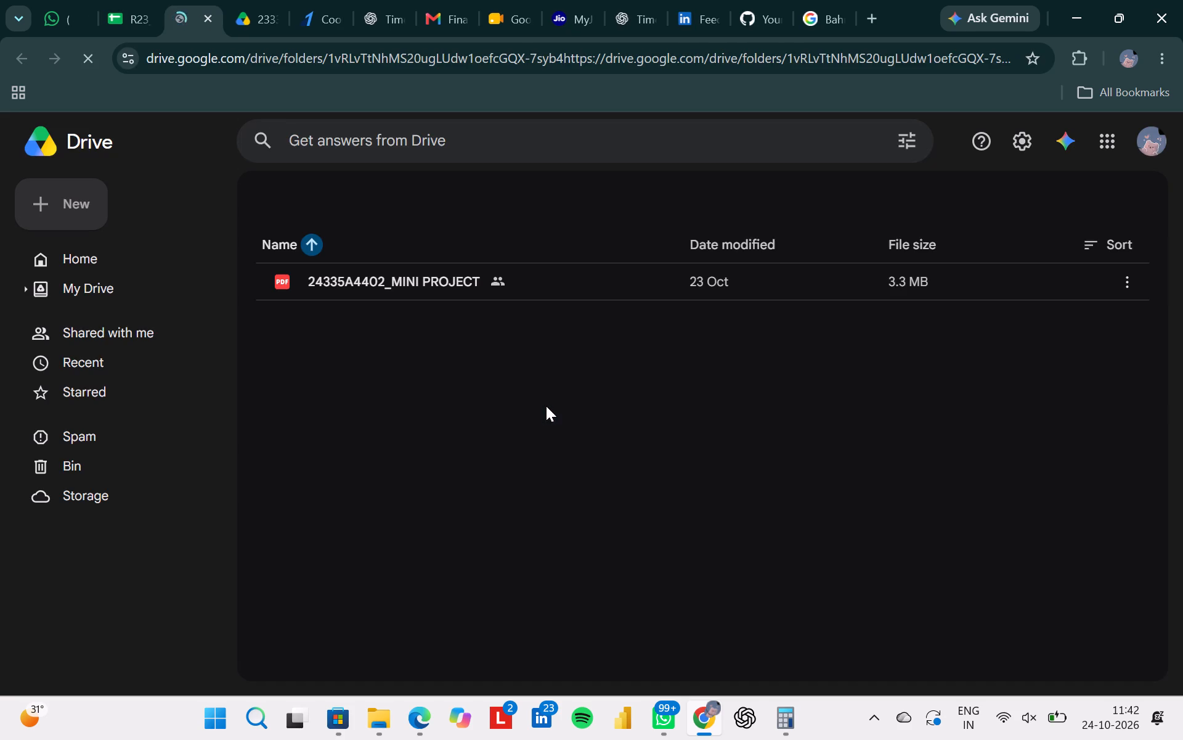
{"action": "scroll", "coordinate": [546, 406], "scroll_direction": "down", "scroll_amount": 1}
{"action": "double_click", "coordinate": [451, 342]}
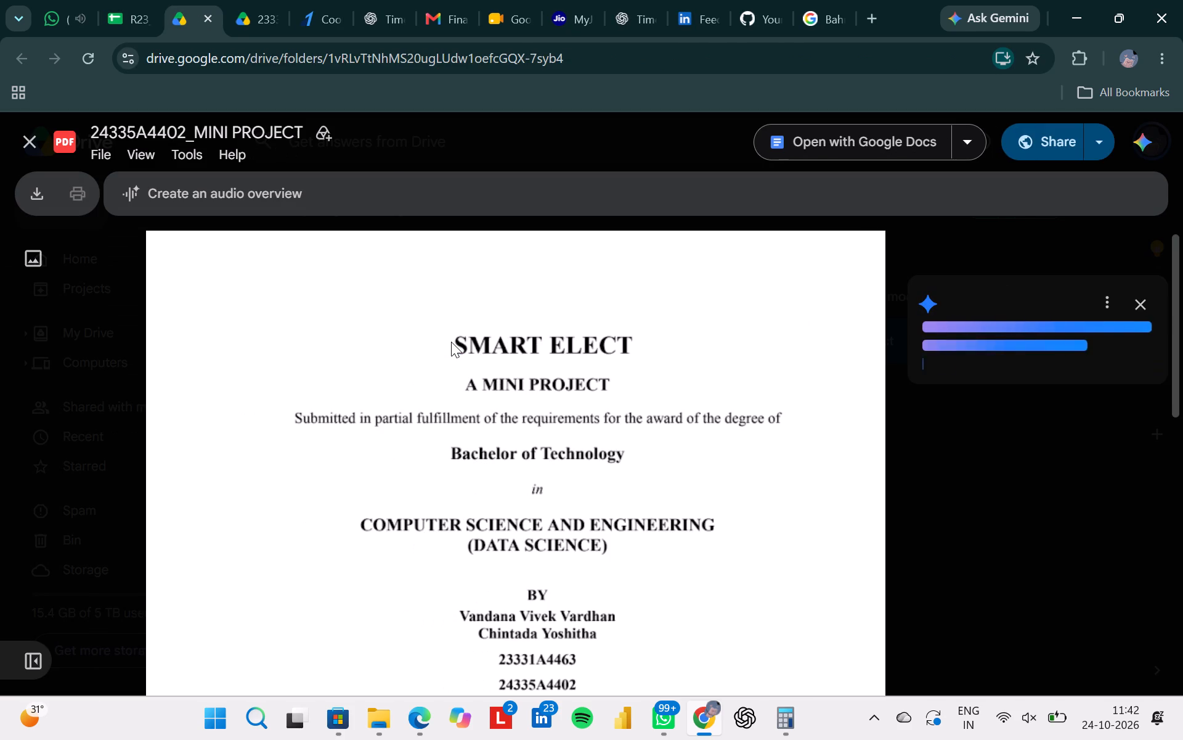
Examine the Smart Elect report's cover page, signed certificate and declaration.
{"action": "scroll", "coordinate": [744, 479], "scroll_direction": "down", "scroll_amount": 4}
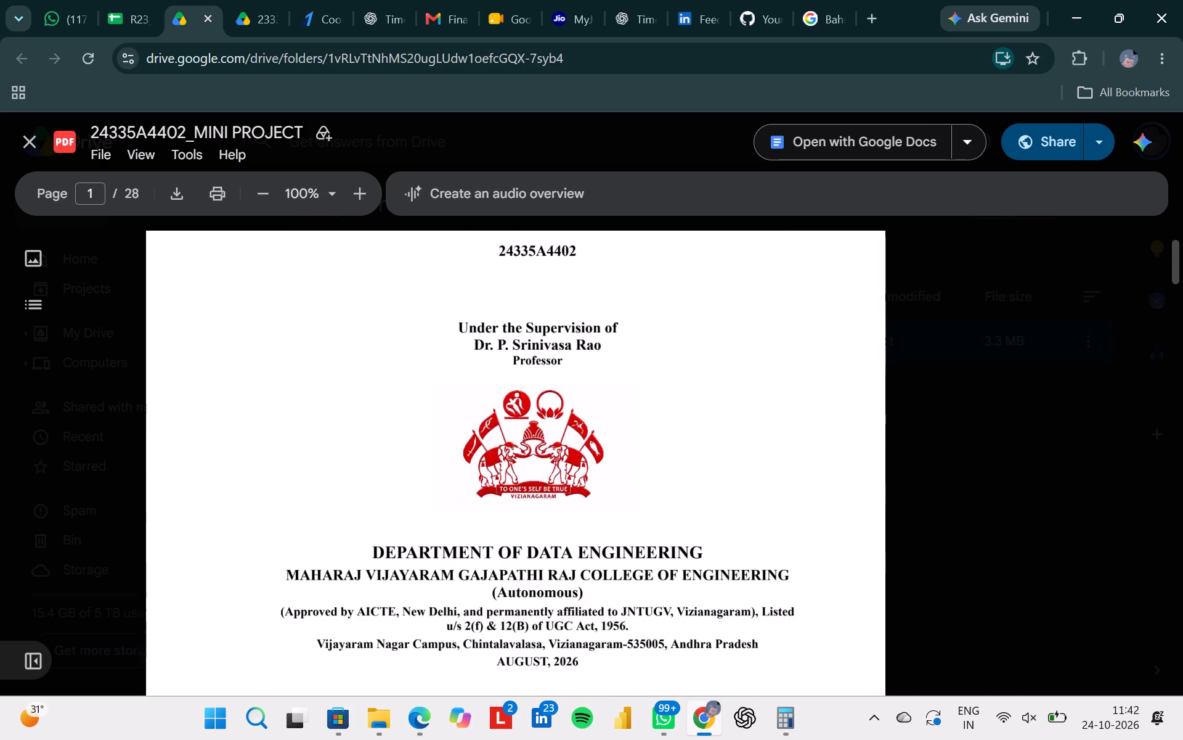
{"action": "scroll", "coordinate": [744, 479], "scroll_direction": "down", "scroll_amount": 2}
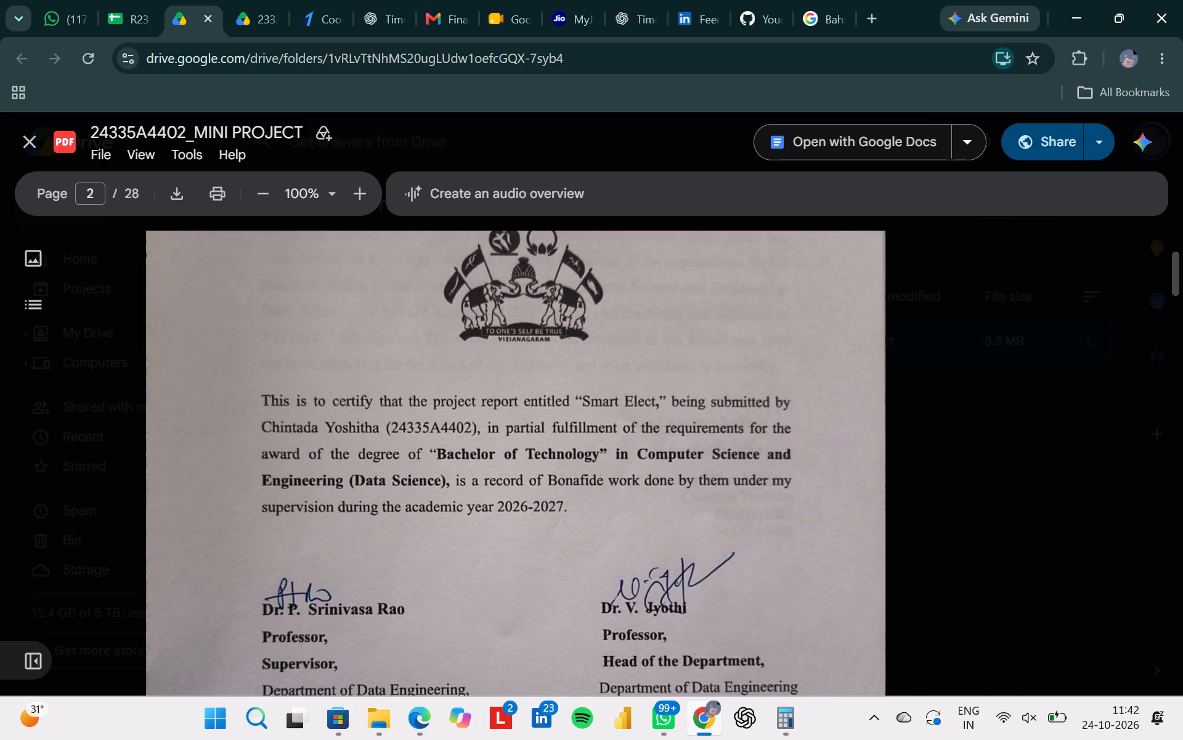
{"action": "scroll", "coordinate": [744, 479], "scroll_direction": "down", "scroll_amount": 3}
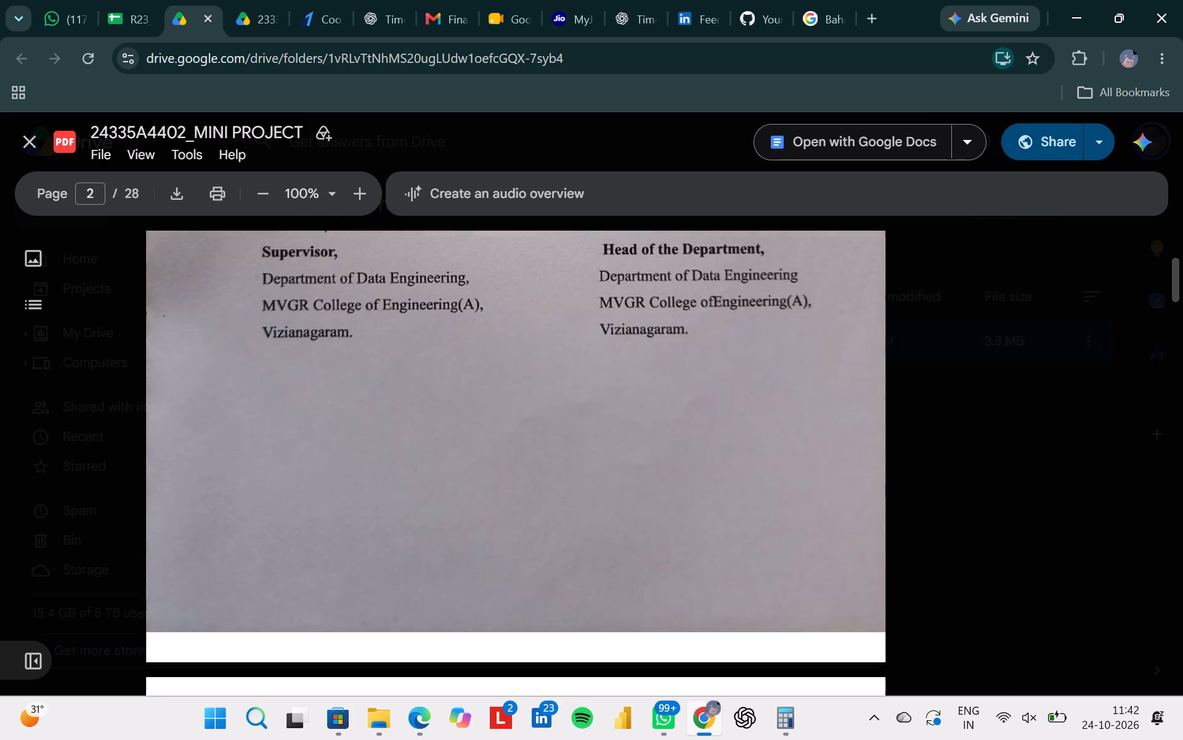
{"action": "scroll", "coordinate": [744, 479], "scroll_direction": "down", "scroll_amount": 4}
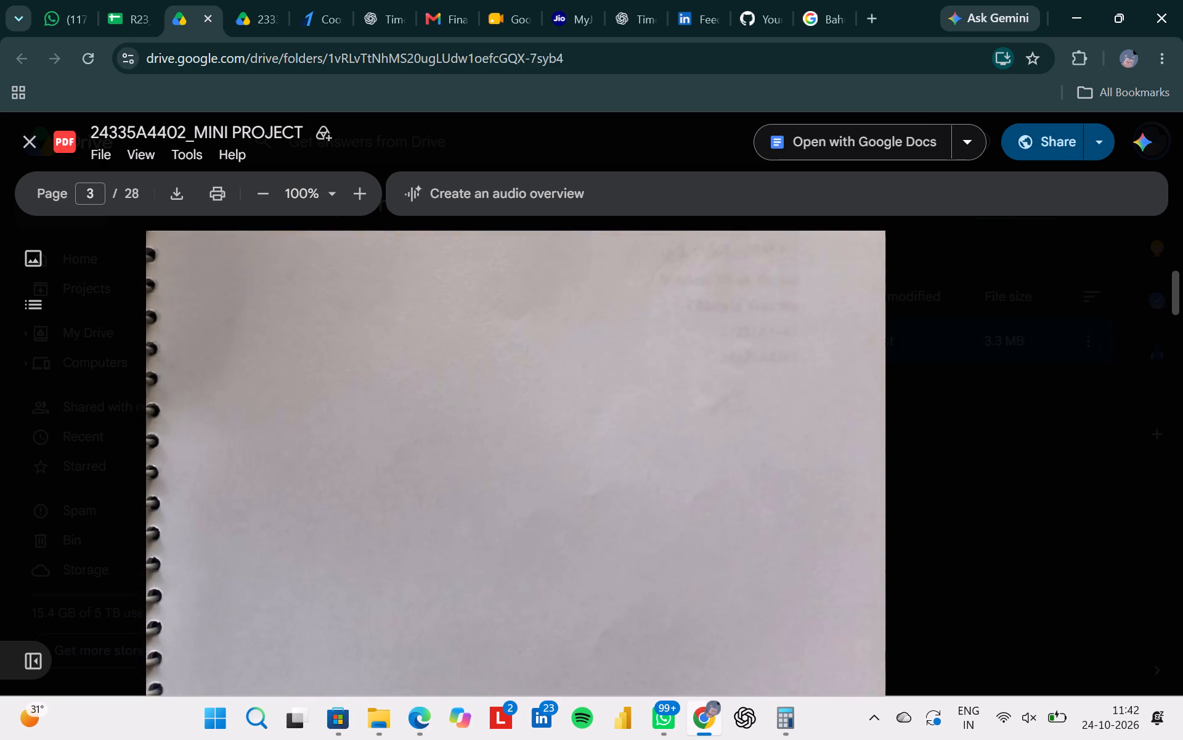
{"action": "scroll", "coordinate": [744, 479], "scroll_direction": "up", "scroll_amount": 3}
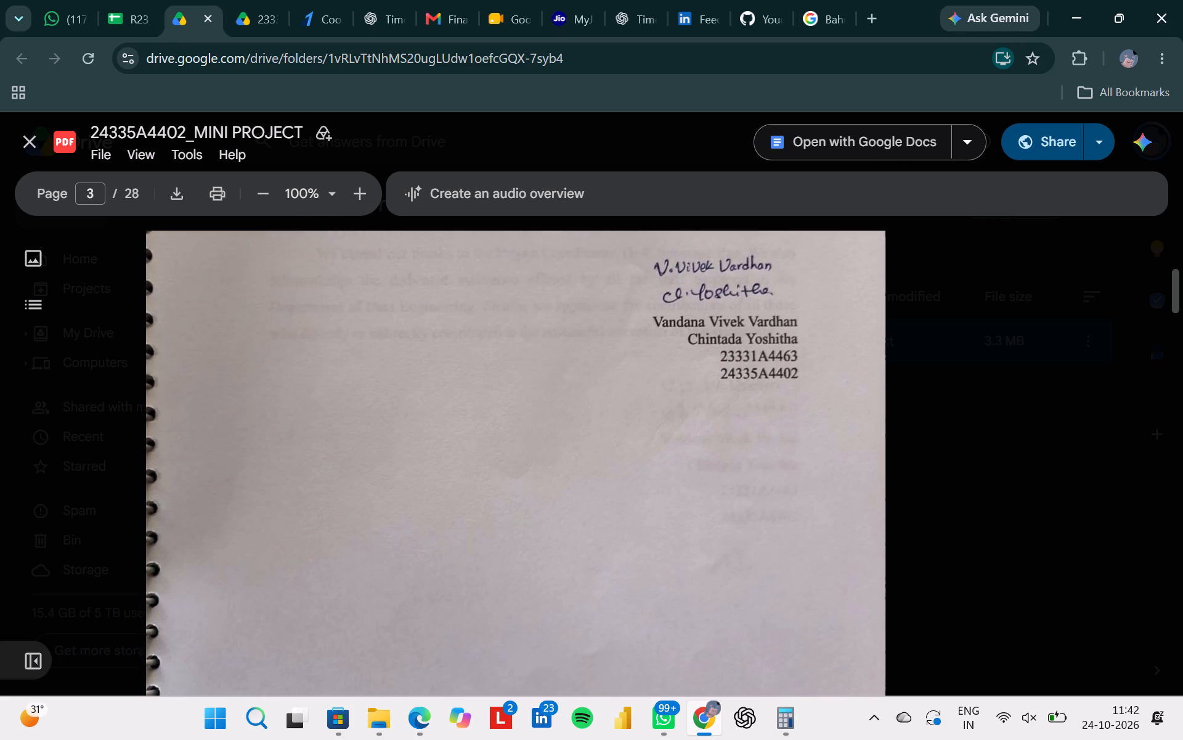
{"action": "scroll", "coordinate": [744, 479], "scroll_direction": "up", "scroll_amount": 3}
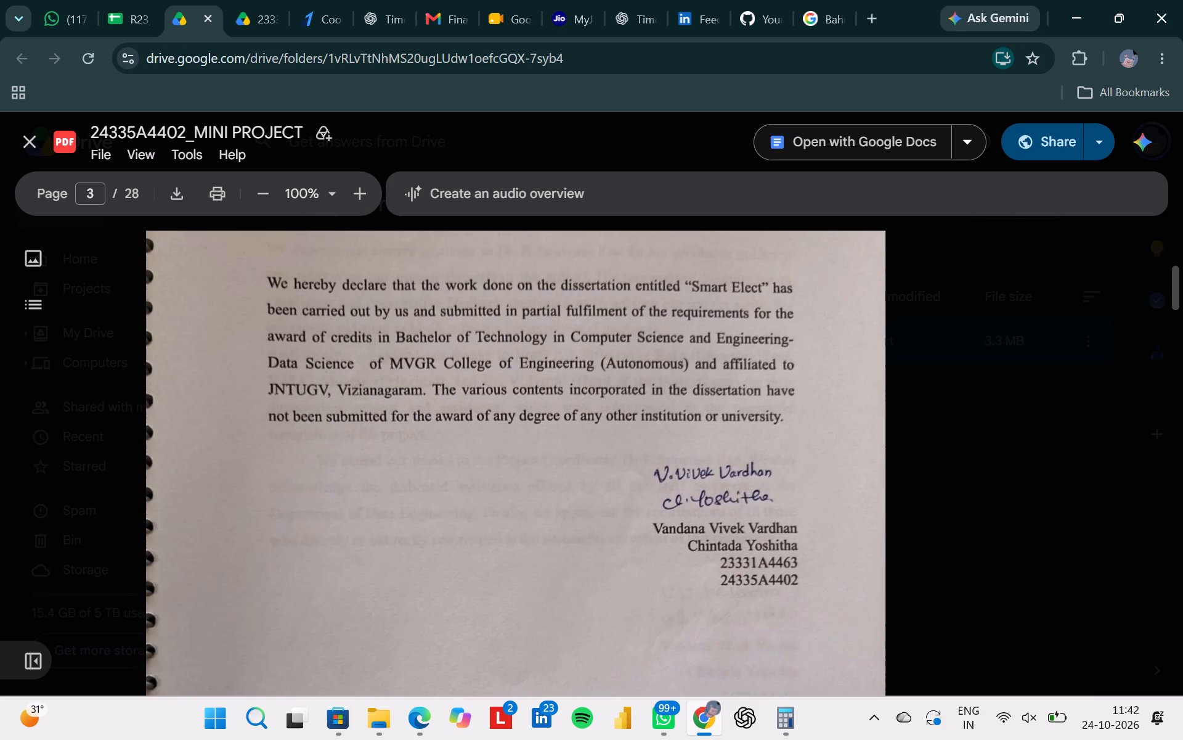
{"action": "scroll", "coordinate": [744, 479], "scroll_direction": "up", "scroll_amount": 5}
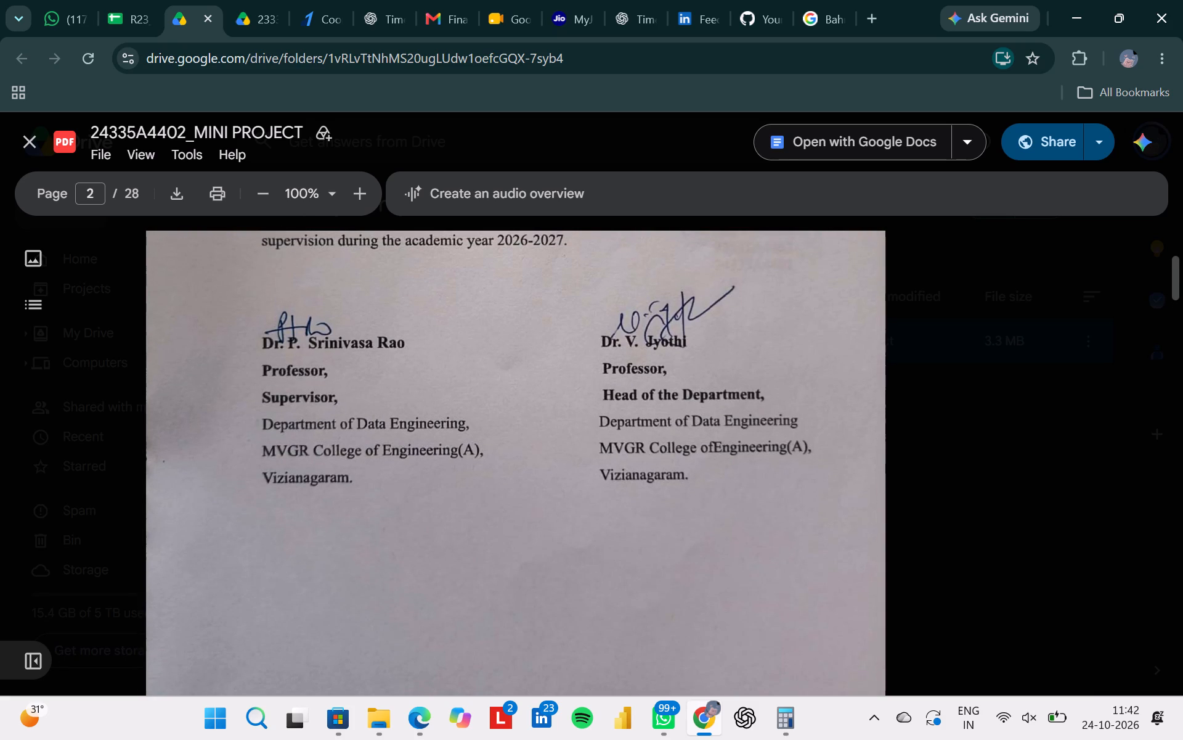
{"action": "scroll", "coordinate": [744, 479], "scroll_direction": "down", "scroll_amount": 4}
{"action": "scroll", "coordinate": [744, 479], "scroll_direction": "up", "scroll_amount": 13}
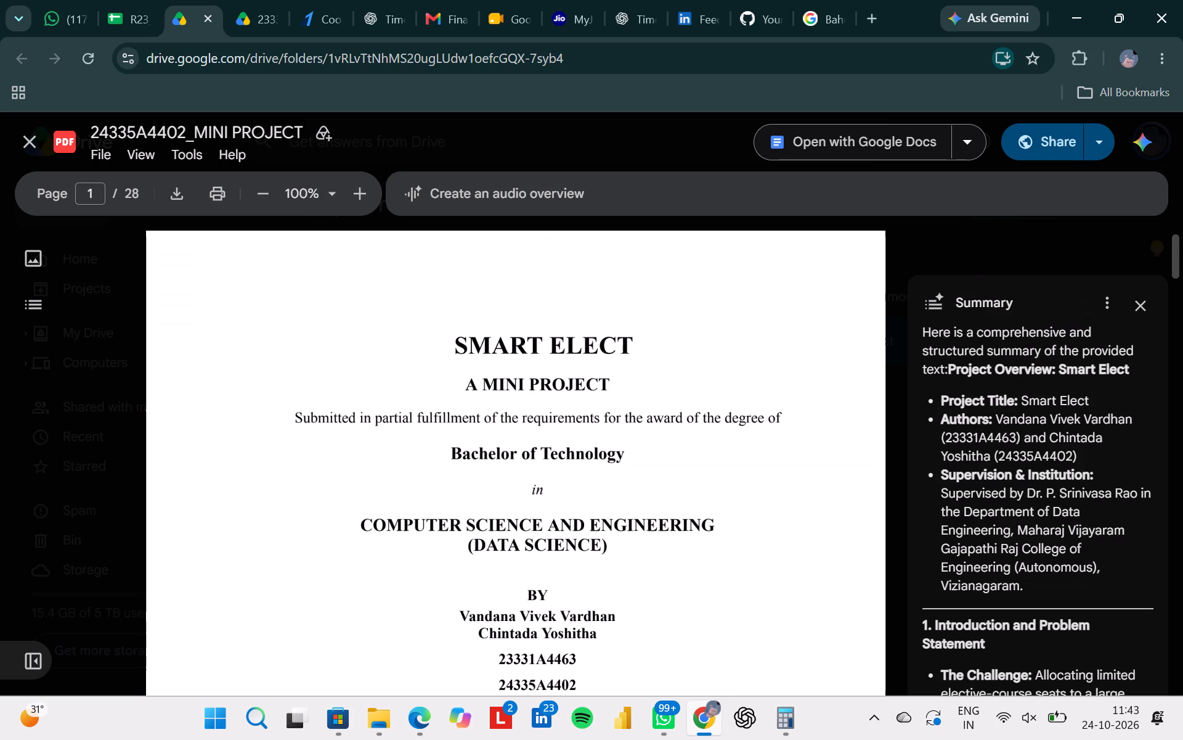
Go through the Smart Elect report's front matter again, from the cover page to the table of contents.
{"action": "scroll", "coordinate": [718, 501], "scroll_direction": "down", "scroll_amount": 2}
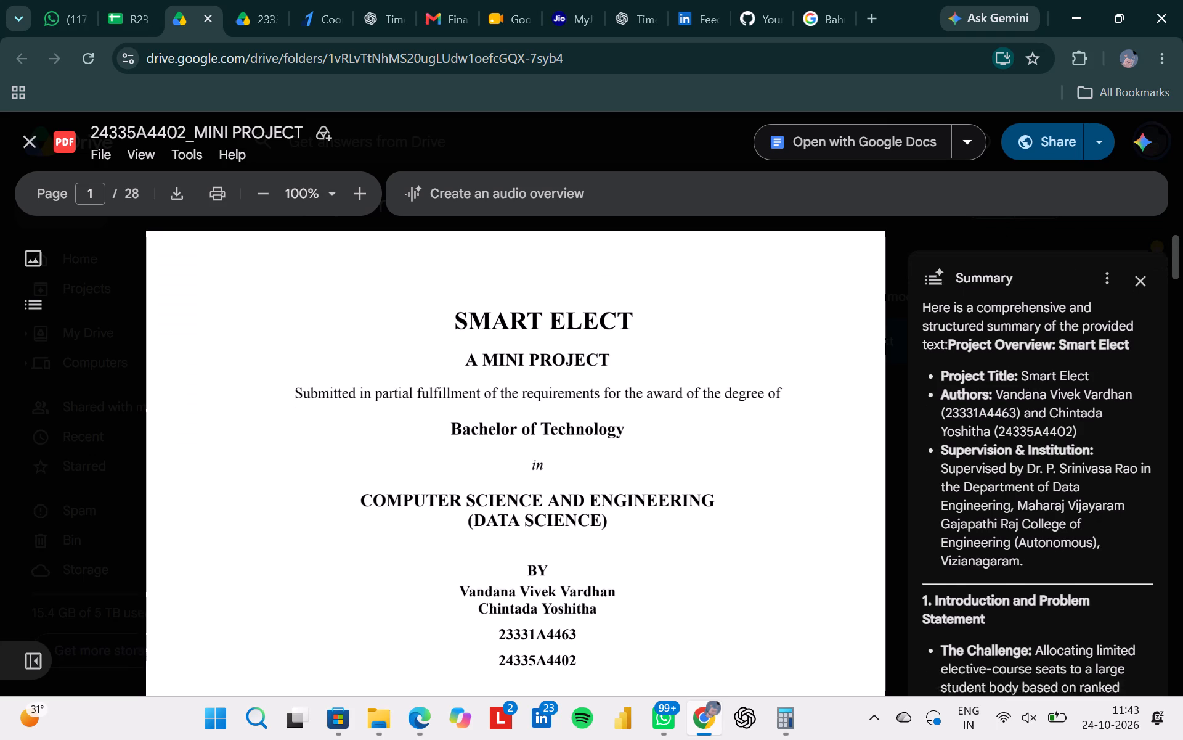
{"action": "scroll", "coordinate": [718, 501], "scroll_direction": "down", "scroll_amount": 4}
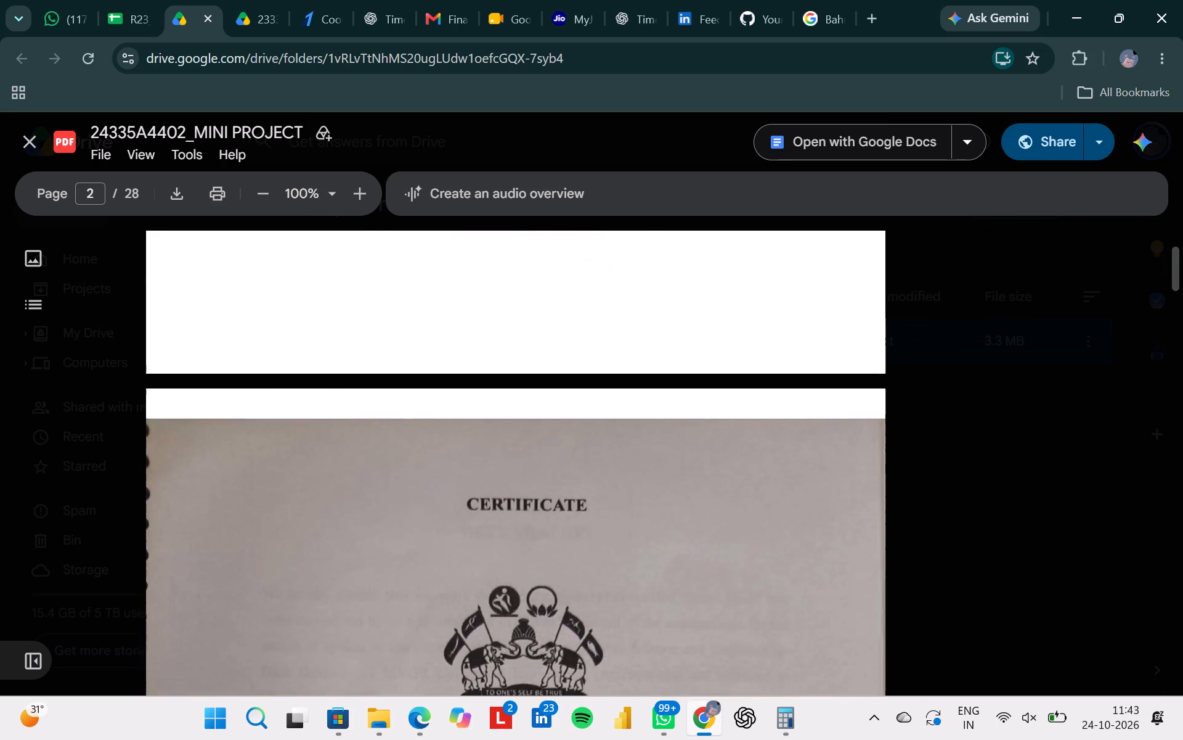
{"action": "scroll", "coordinate": [718, 501], "scroll_direction": "down", "scroll_amount": 6}
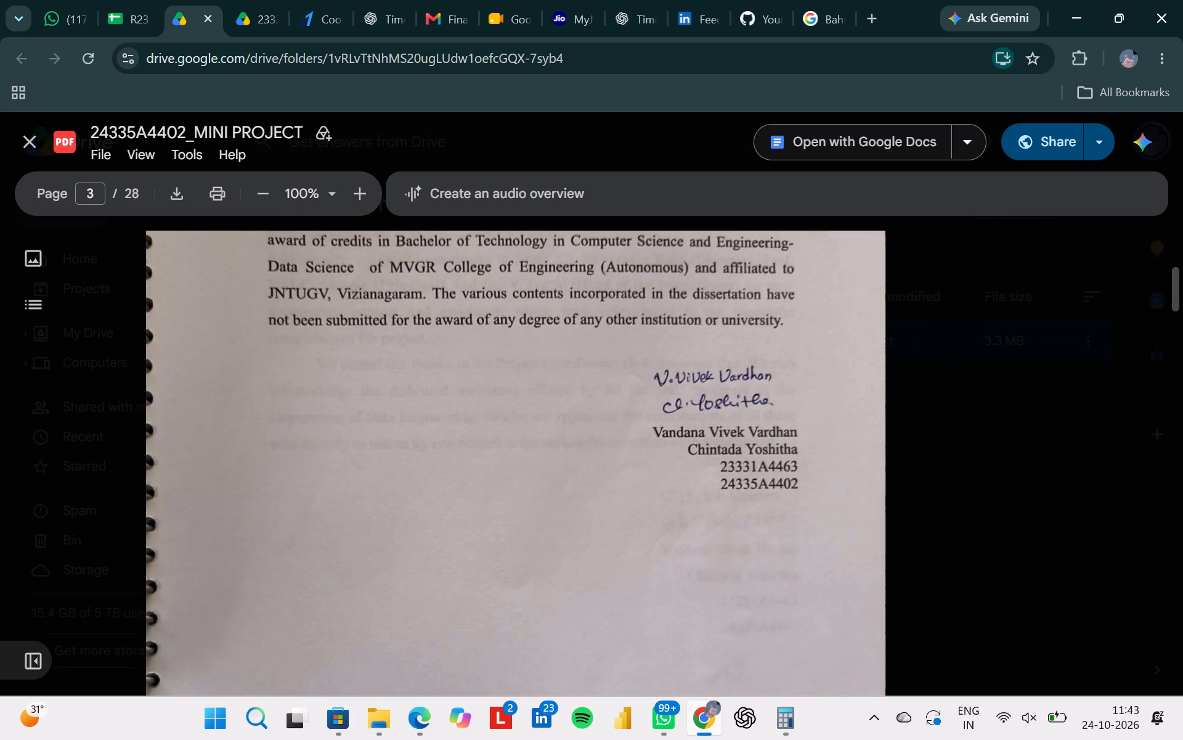
{"action": "scroll", "coordinate": [718, 501], "scroll_direction": "down", "scroll_amount": 2}
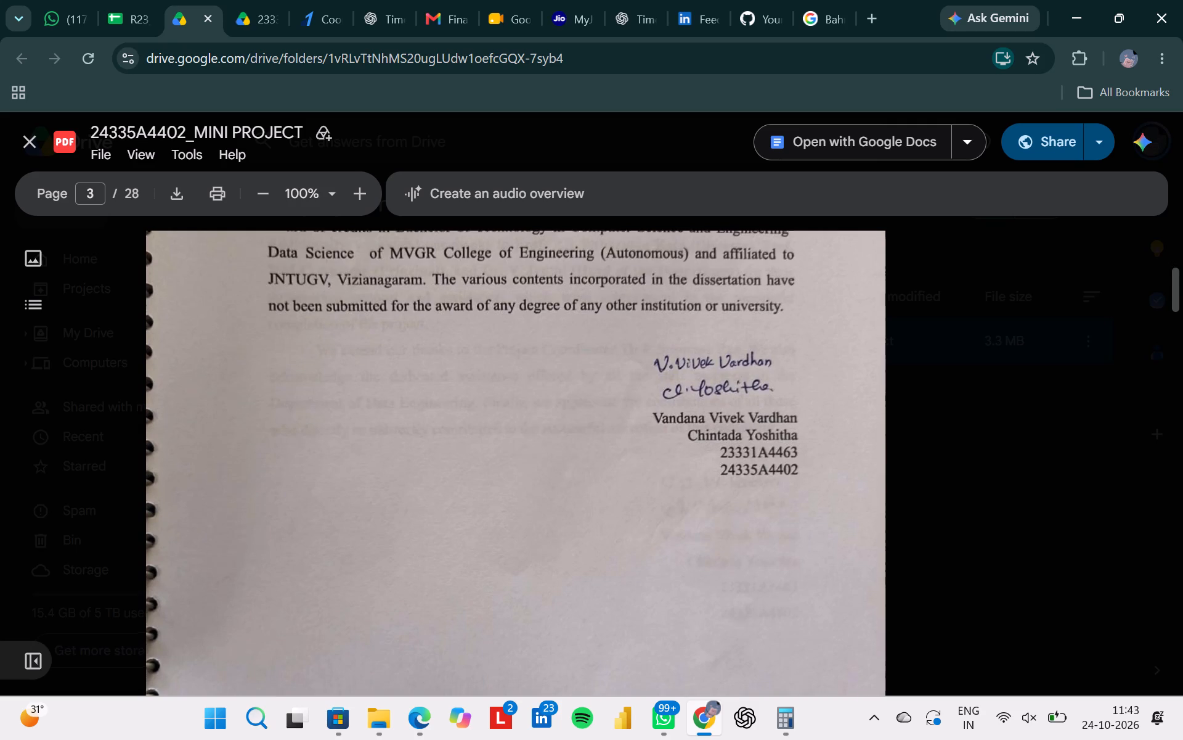
{"action": "scroll", "coordinate": [718, 501], "scroll_direction": "down", "scroll_amount": 3}
{"action": "scroll", "coordinate": [718, 501], "scroll_direction": "up", "scroll_amount": 1}
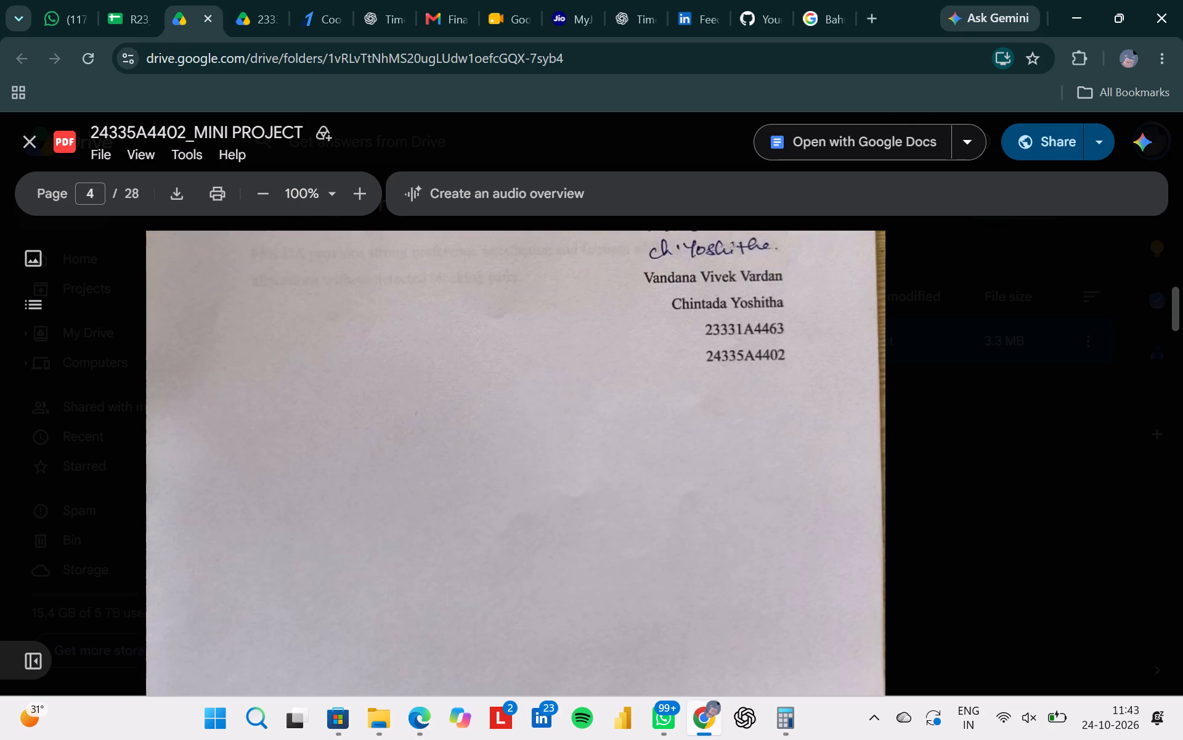
{"action": "scroll", "coordinate": [718, 501], "scroll_direction": "up", "scroll_amount": 2}
{"action": "scroll", "coordinate": [718, 501], "scroll_direction": "down", "scroll_amount": 8}
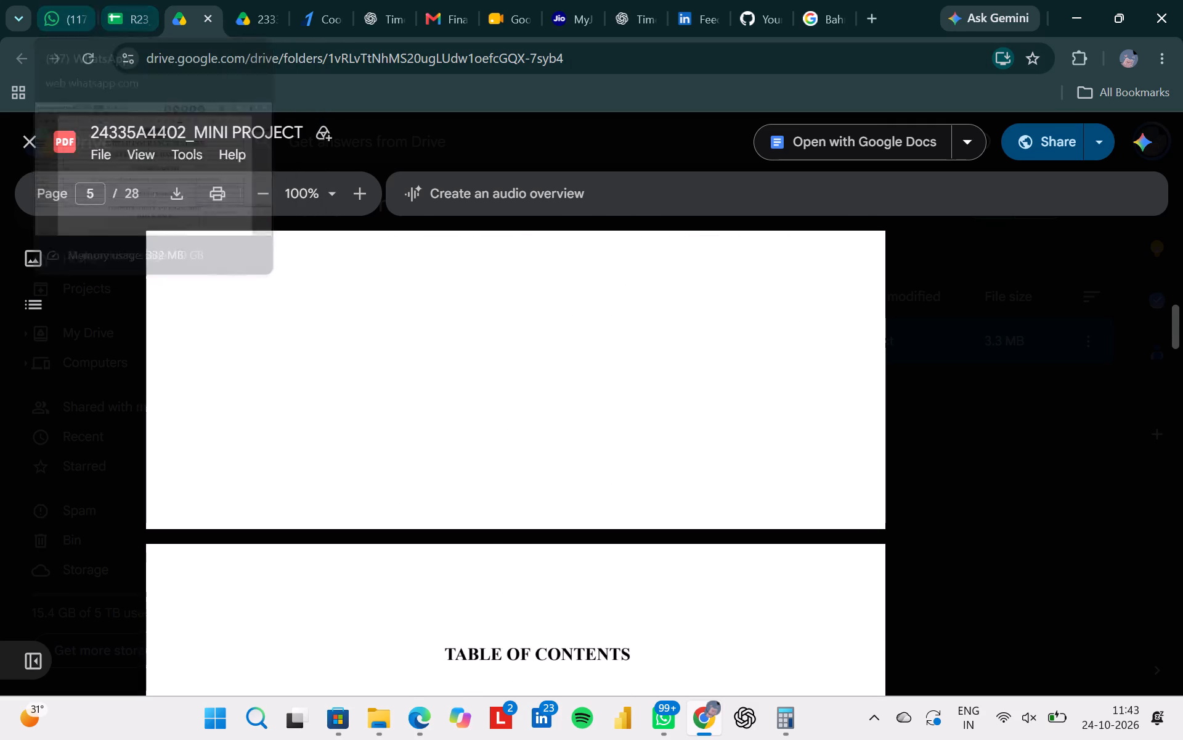
Skim the Smart Elect report's introduction chapter, covering the existing system, FPS-DA allocation process, and software and hardware requirements.
{"action": "scroll", "coordinate": [415, 424], "scroll_direction": "down", "scroll_amount": 10}
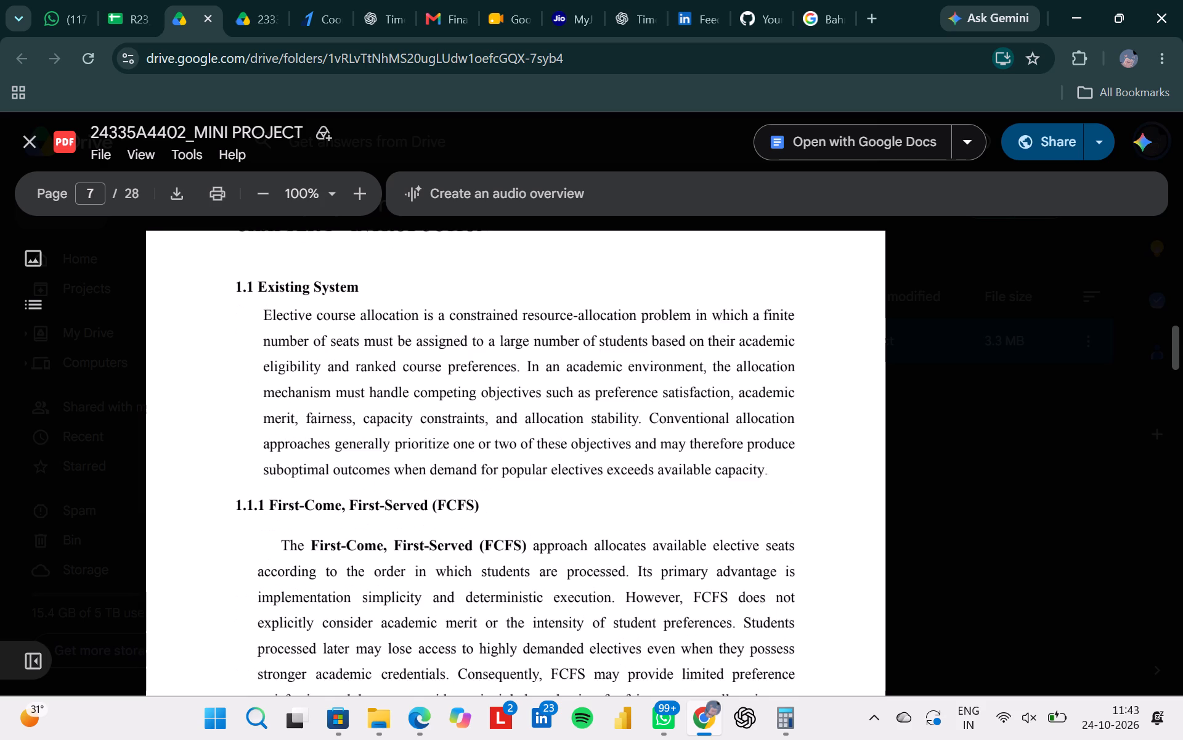
{"action": "scroll", "coordinate": [415, 424], "scroll_direction": "down", "scroll_amount": 5}
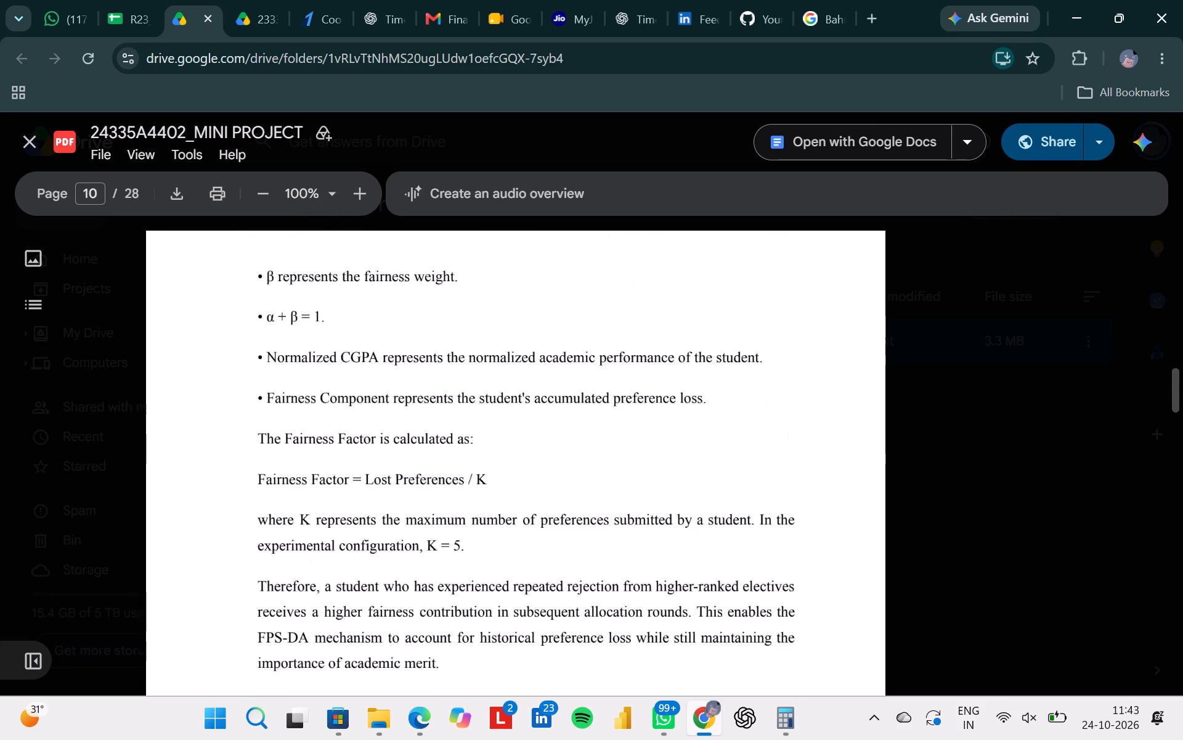
{"action": "scroll", "coordinate": [415, 424], "scroll_direction": "down", "scroll_amount": 2}
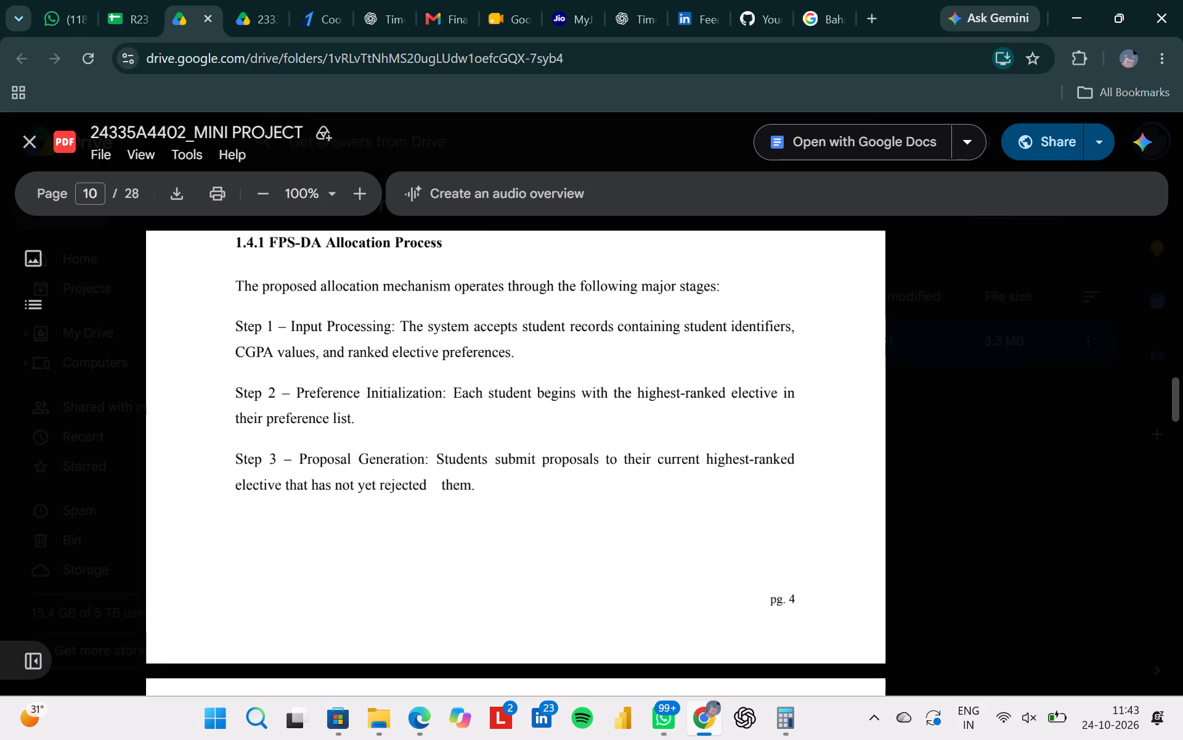
{"action": "scroll", "coordinate": [415, 424], "scroll_direction": "down", "scroll_amount": 3}
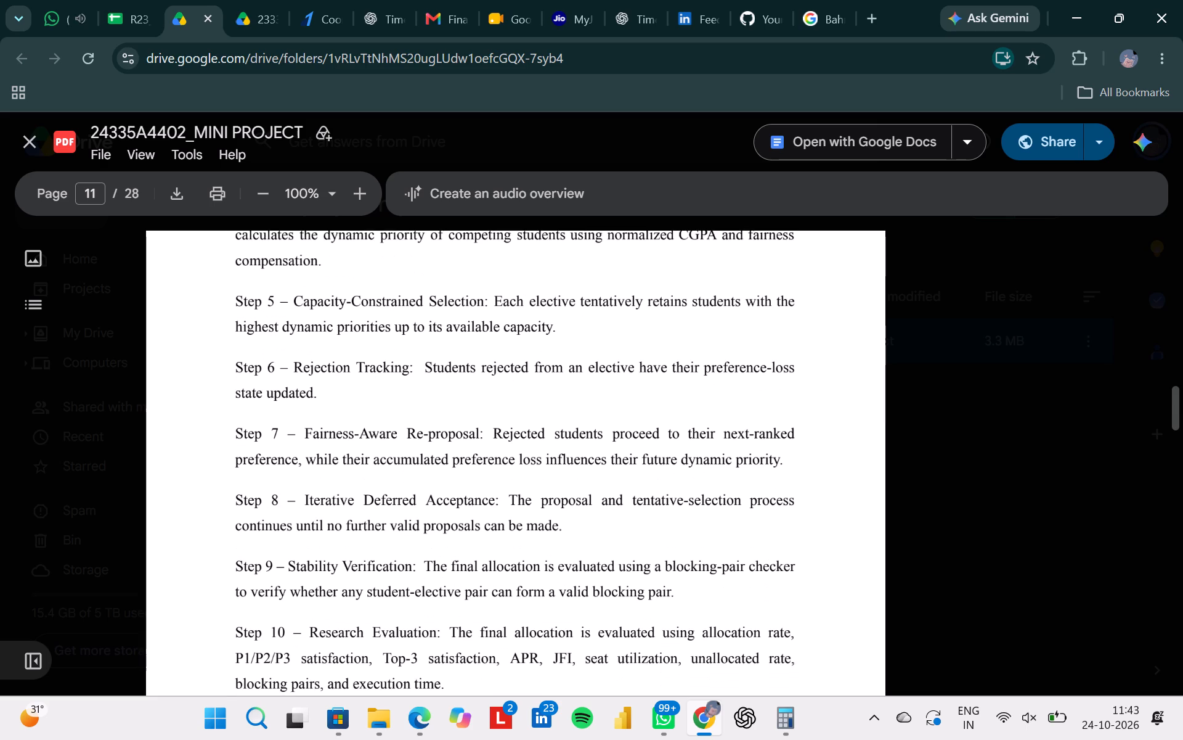
{"action": "scroll", "coordinate": [415, 424], "scroll_direction": "down", "scroll_amount": 4}
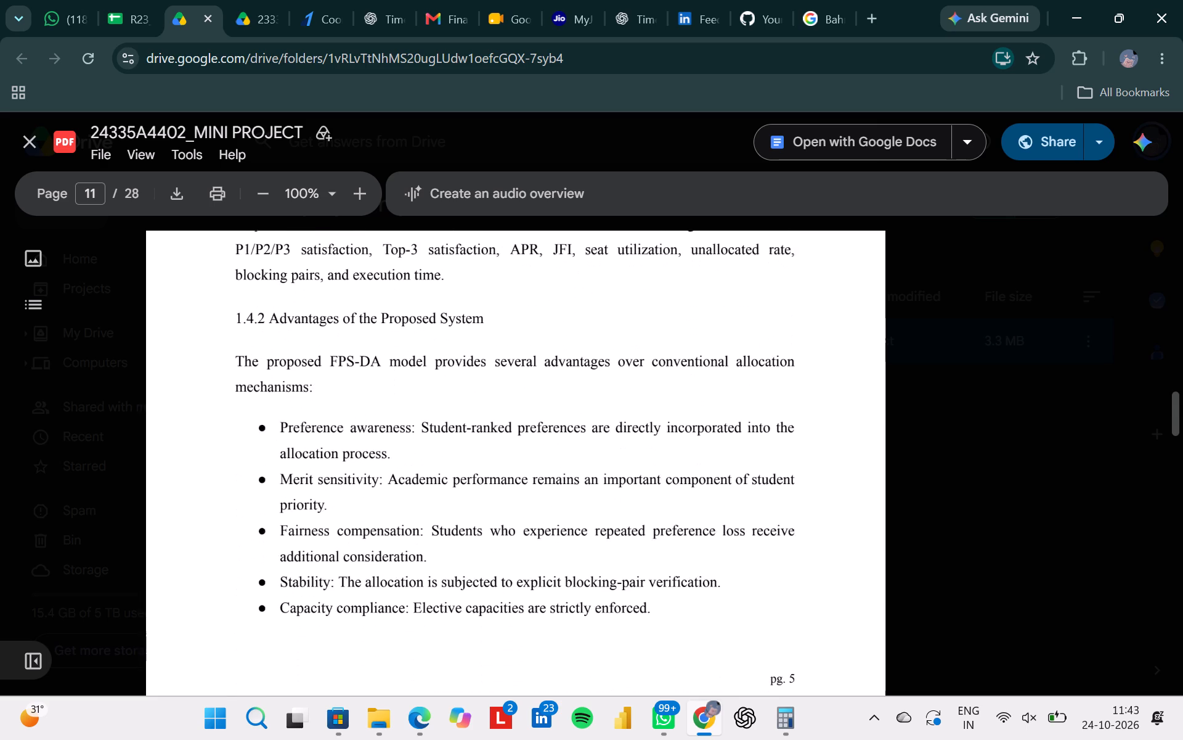
{"action": "scroll", "coordinate": [415, 424], "scroll_direction": "down", "scroll_amount": 3}
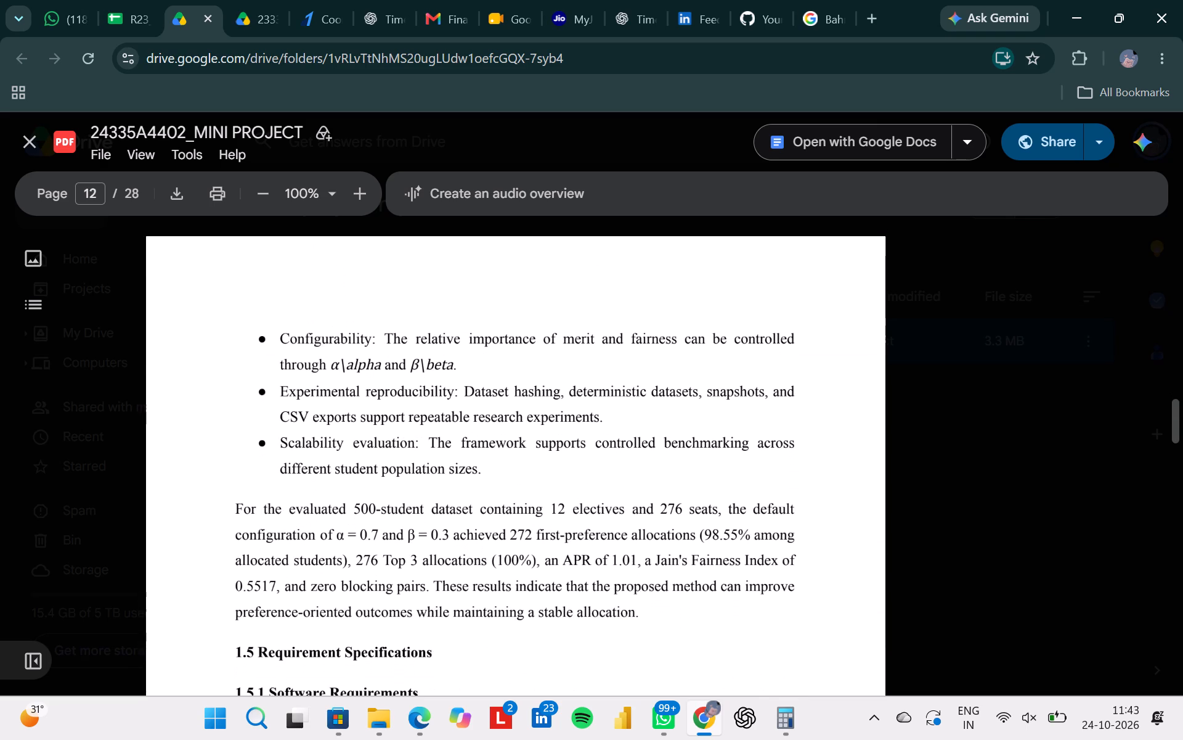
{"action": "scroll", "coordinate": [415, 424], "scroll_direction": "down", "scroll_amount": 3}
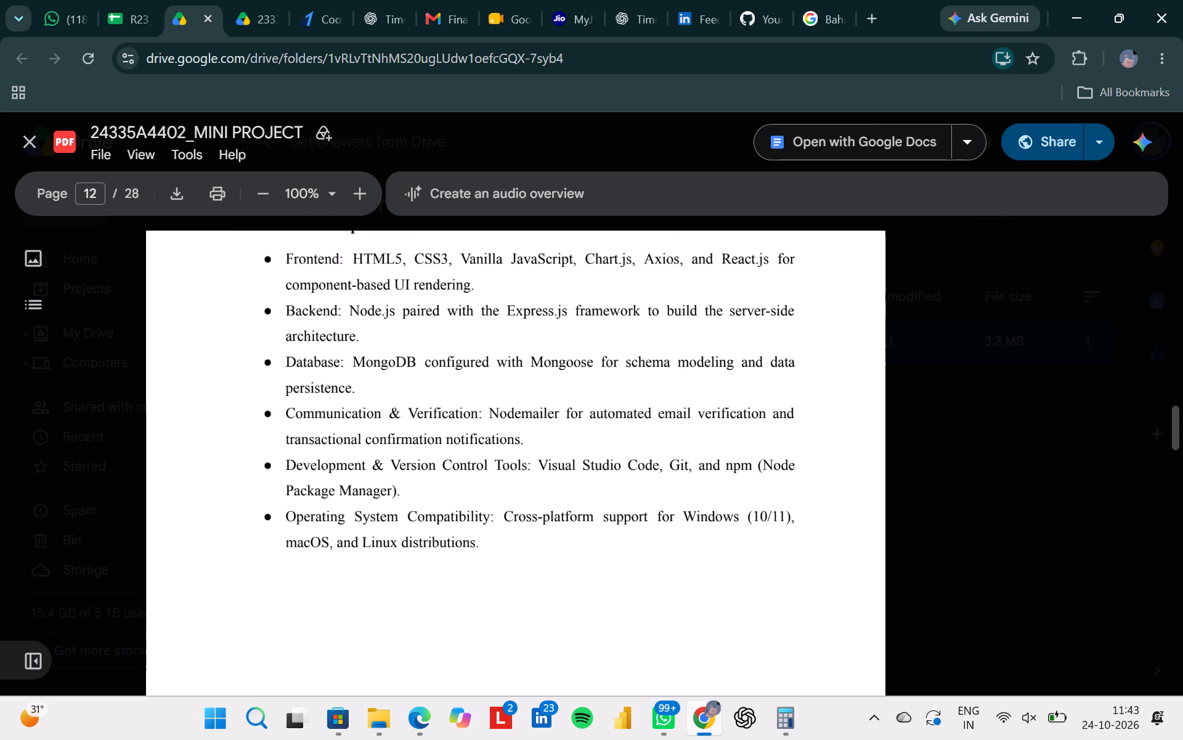
{"action": "scroll", "coordinate": [415, 424], "scroll_direction": "down", "scroll_amount": 2}
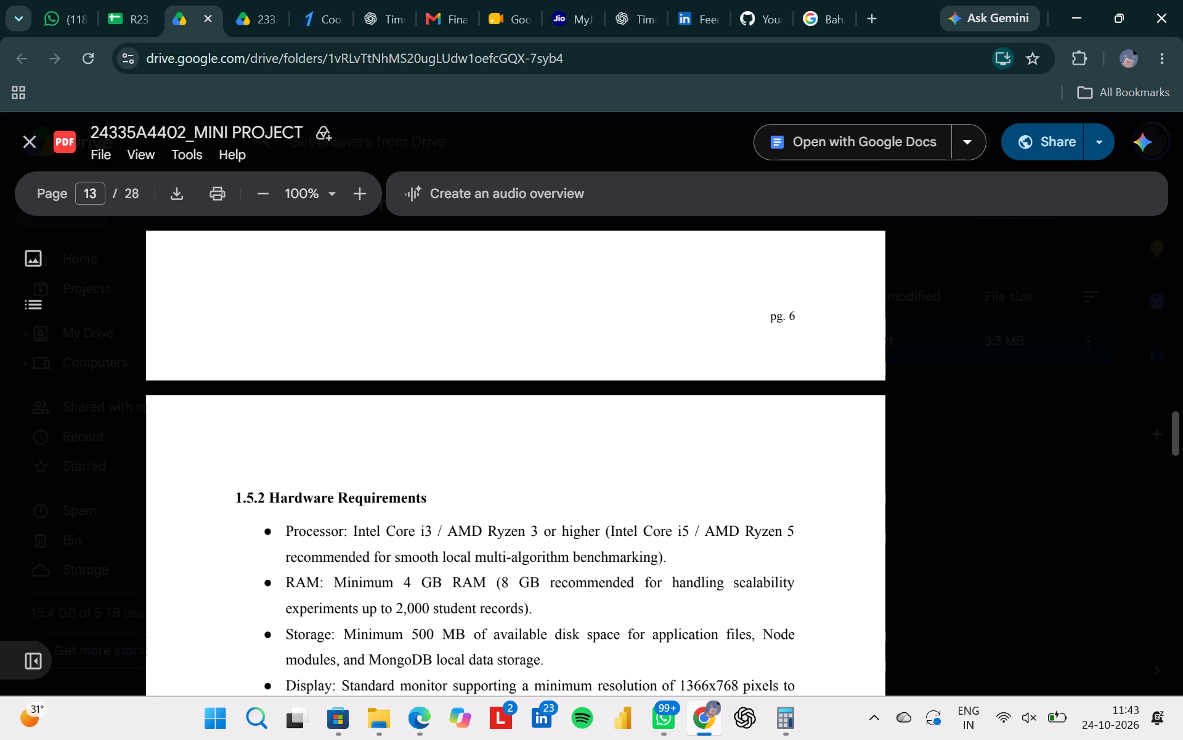
{"action": "scroll", "coordinate": [415, 424], "scroll_direction": "down", "scroll_amount": 3}
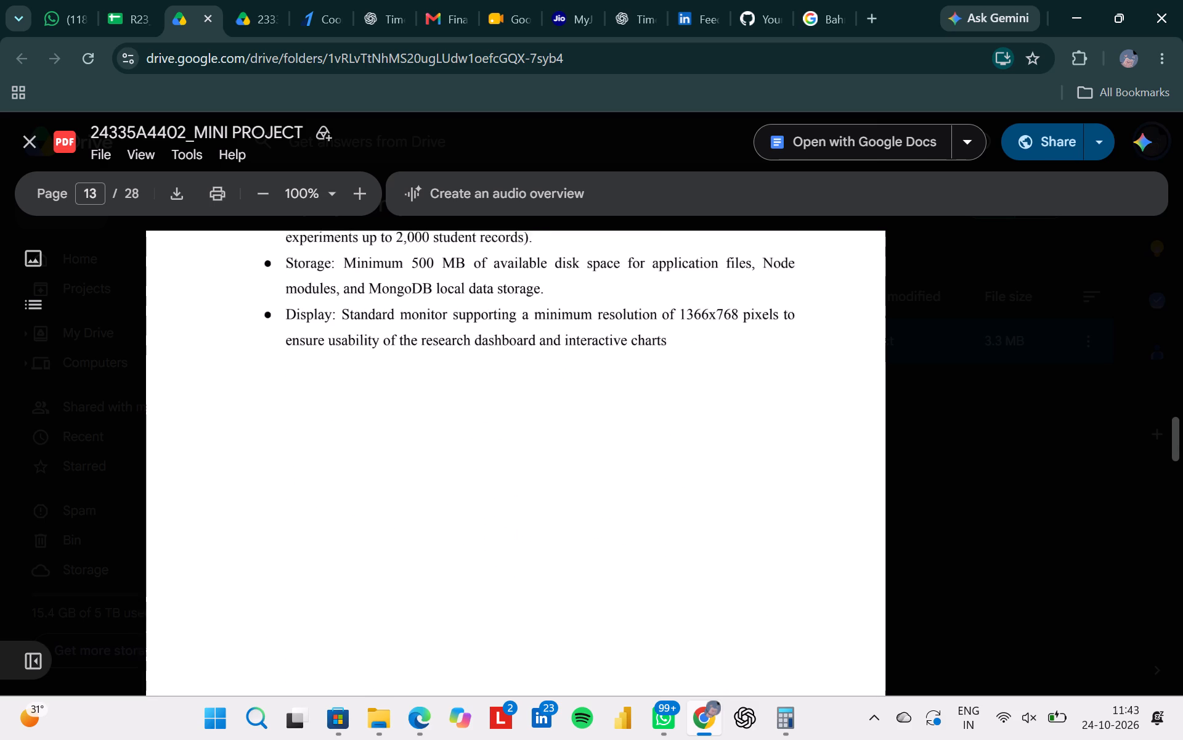
Skim the Smart Elect report's Design and Implementation chapter, covering system design, workflow diagrams, system architecture and methodology.
{"action": "scroll", "coordinate": [415, 424], "scroll_direction": "down", "scroll_amount": 3}
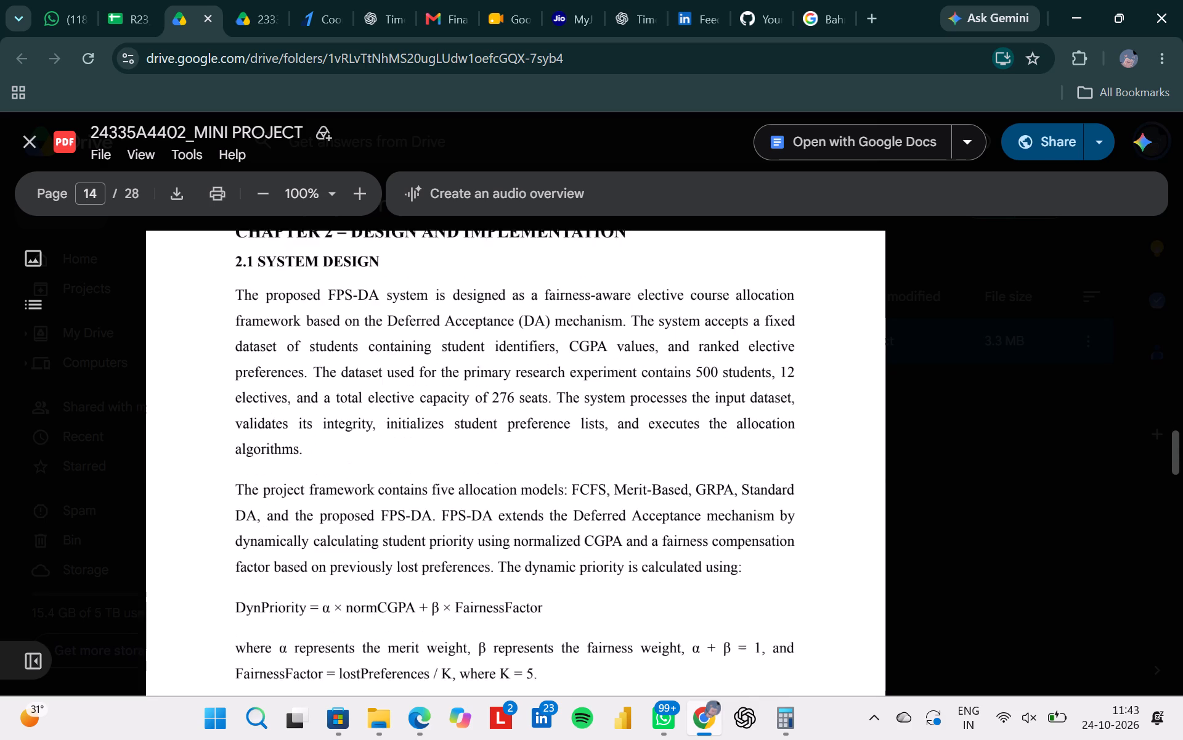
{"action": "scroll", "coordinate": [415, 424], "scroll_direction": "down", "scroll_amount": 2}
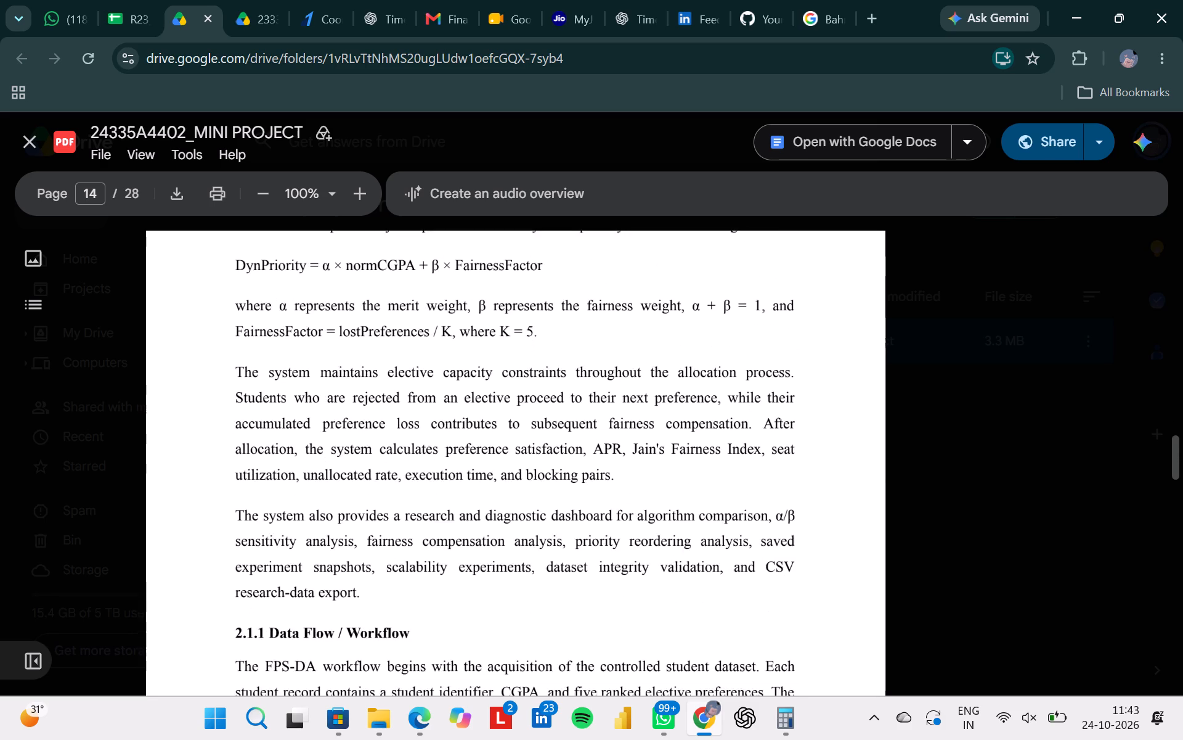
{"action": "scroll", "coordinate": [415, 424], "scroll_direction": "down", "scroll_amount": 3}
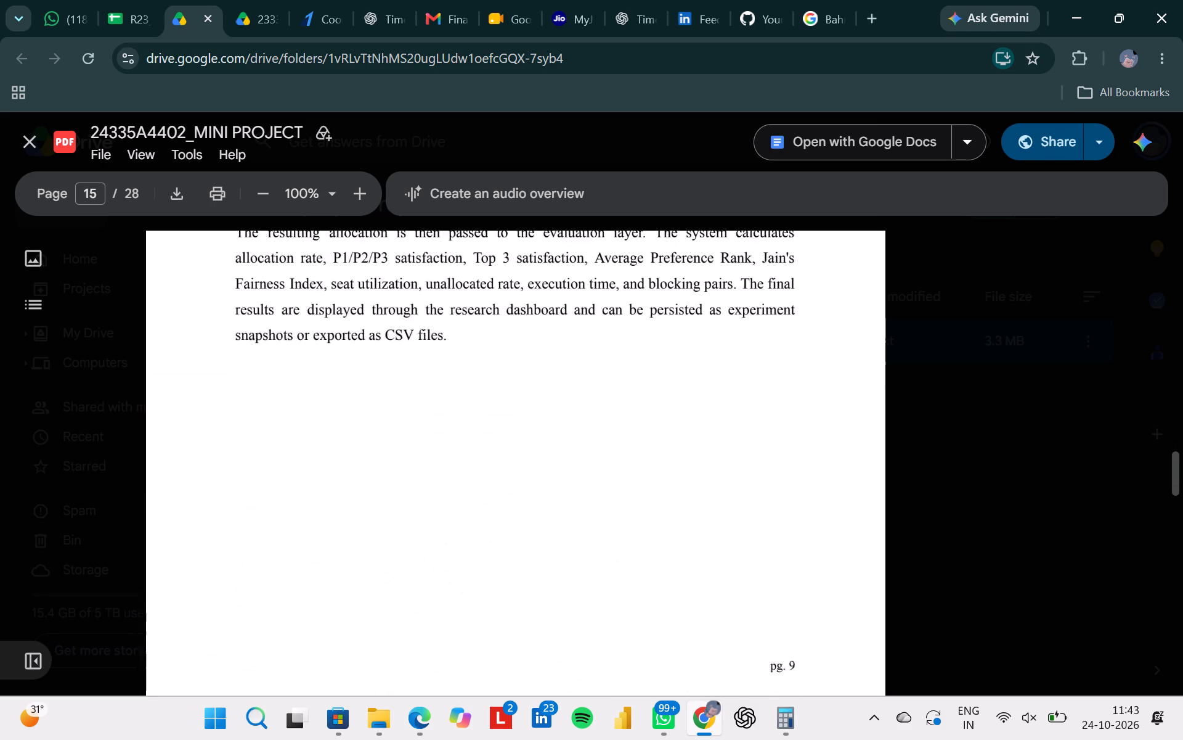
{"action": "scroll", "coordinate": [415, 424], "scroll_direction": "down", "scroll_amount": 2}
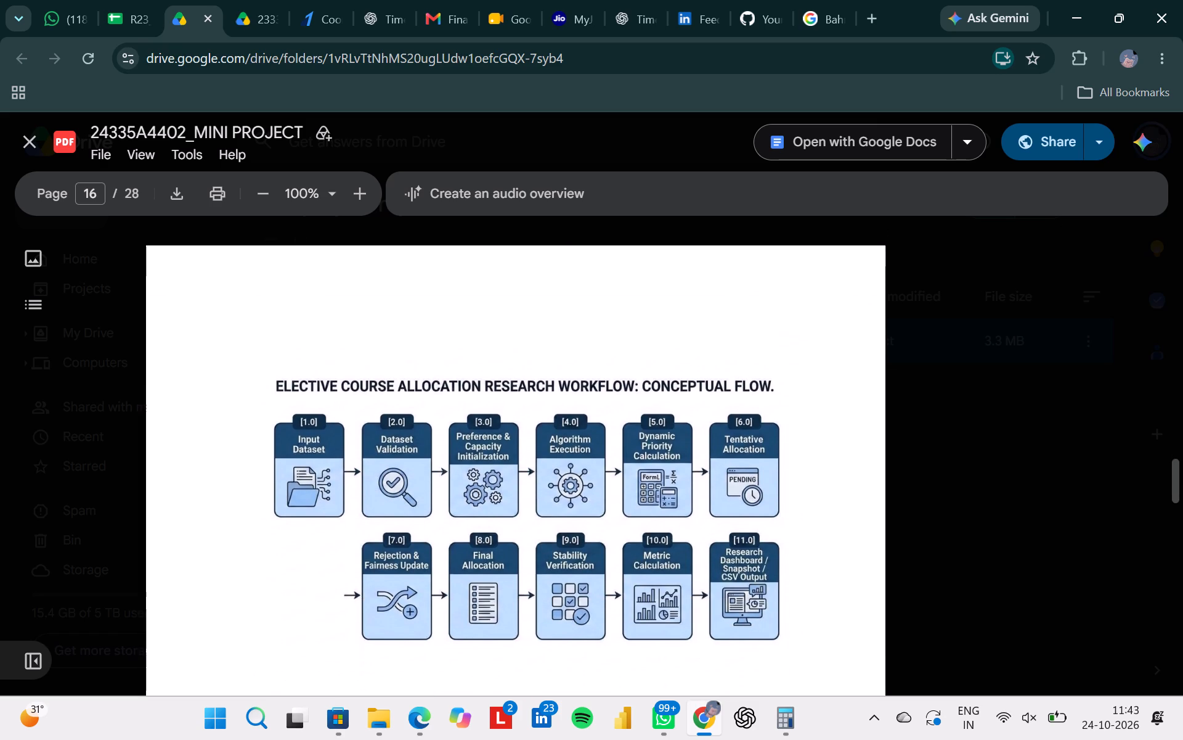
{"action": "scroll", "coordinate": [415, 424], "scroll_direction": "down", "scroll_amount": 3}
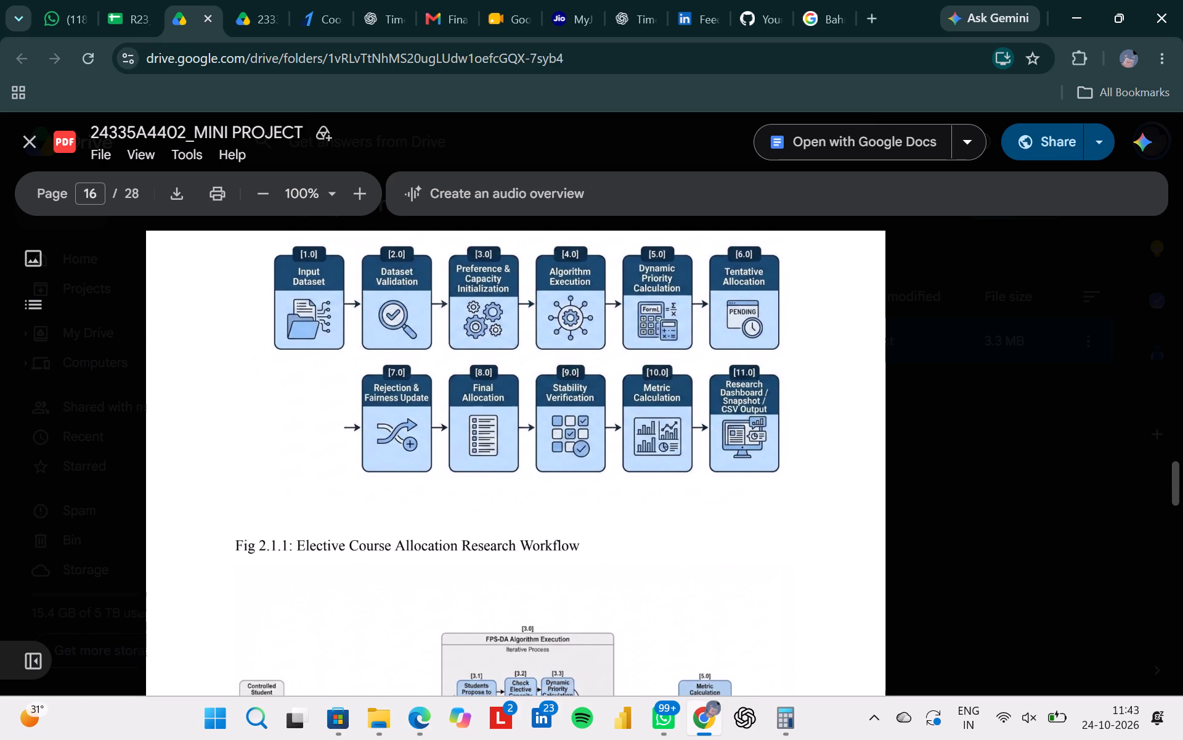
{"action": "scroll", "coordinate": [415, 424], "scroll_direction": "right", "scroll_amount": 2}
{"action": "scroll", "coordinate": [415, 424], "scroll_direction": "down", "scroll_amount": 2}
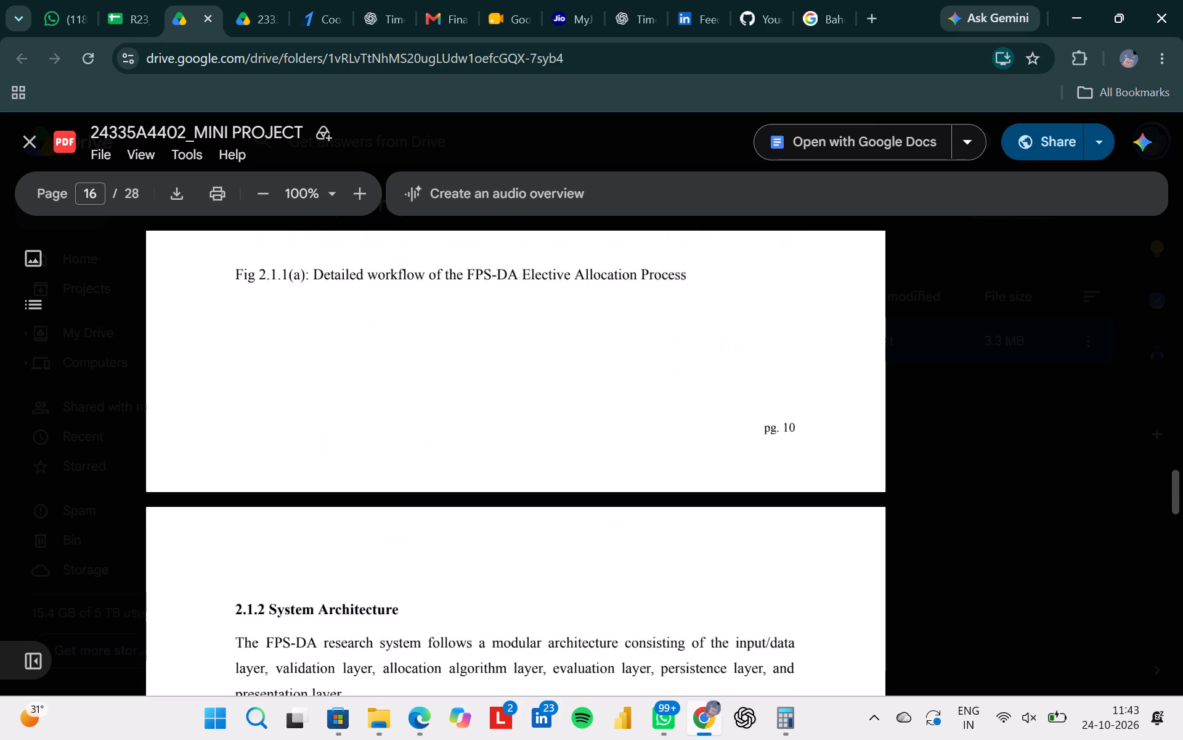
{"action": "scroll", "coordinate": [415, 424], "scroll_direction": "down", "scroll_amount": 6}
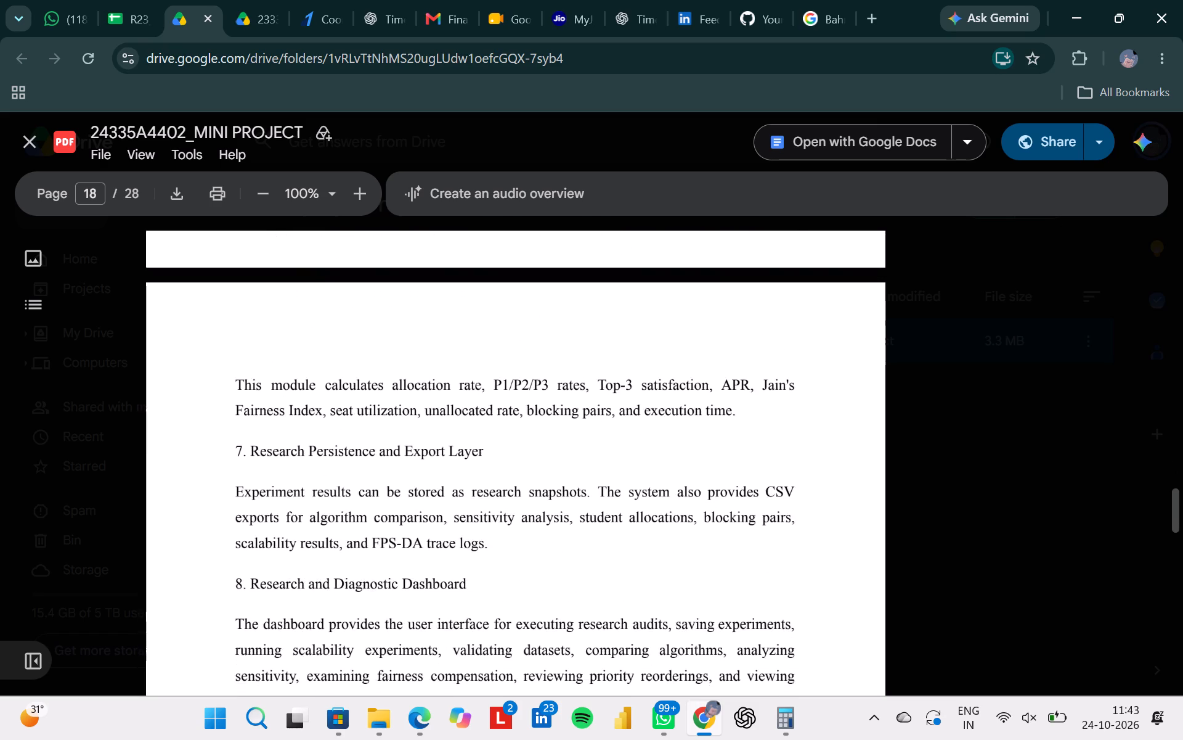
{"action": "scroll", "coordinate": [415, 424], "scroll_direction": "down", "scroll_amount": 3}
{"action": "scroll", "coordinate": [415, 424], "scroll_direction": "right", "scroll_amount": 3}
{"action": "scroll", "coordinate": [415, 424], "scroll_direction": "down", "scroll_amount": 4}
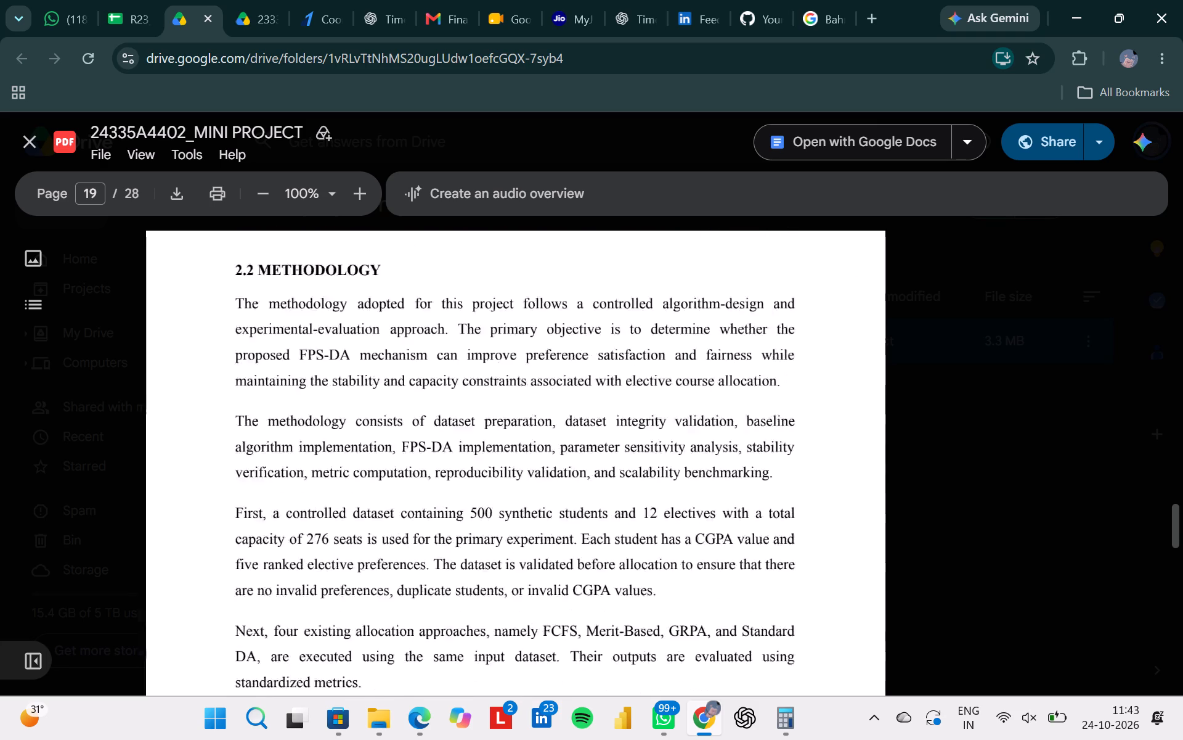
Skim the rest of the Smart Elect report, from the methodology through the scalability results to the references.
{"action": "scroll", "coordinate": [415, 424], "scroll_direction": "down", "scroll_amount": 10}
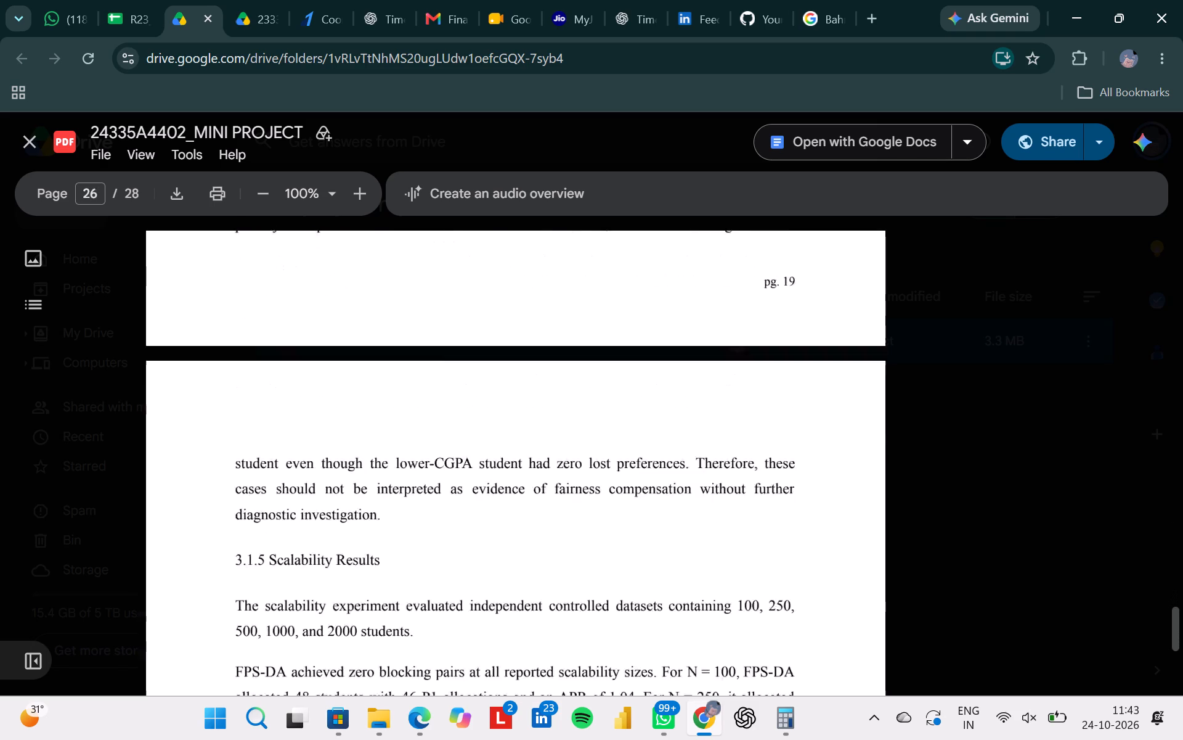
{"action": "scroll", "coordinate": [415, 424], "scroll_direction": "down", "scroll_amount": 9}
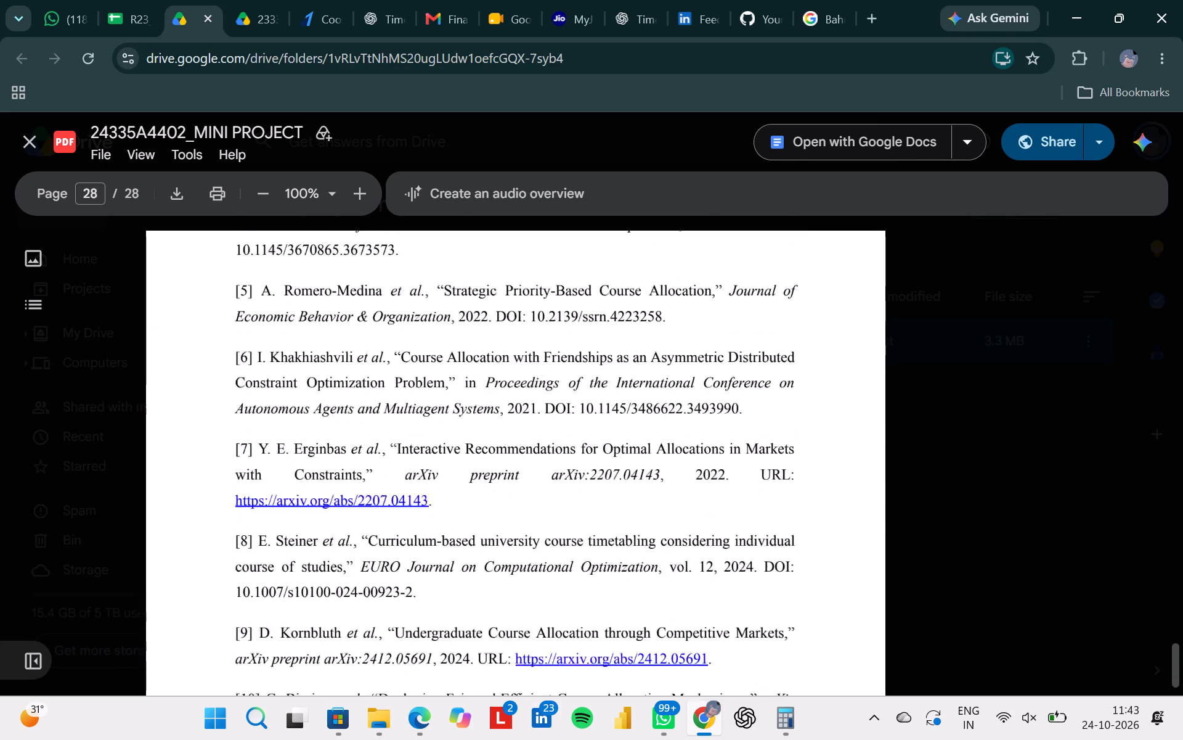
{"action": "scroll", "coordinate": [415, 424], "scroll_direction": "down", "scroll_amount": 1}
Go back to section 3.1 Results and highlight its text through the introduction of 3.1.1 Five-Algorithm Comparison while reading.
{"action": "scroll", "coordinate": [415, 424], "scroll_direction": "up", "scroll_amount": 15}
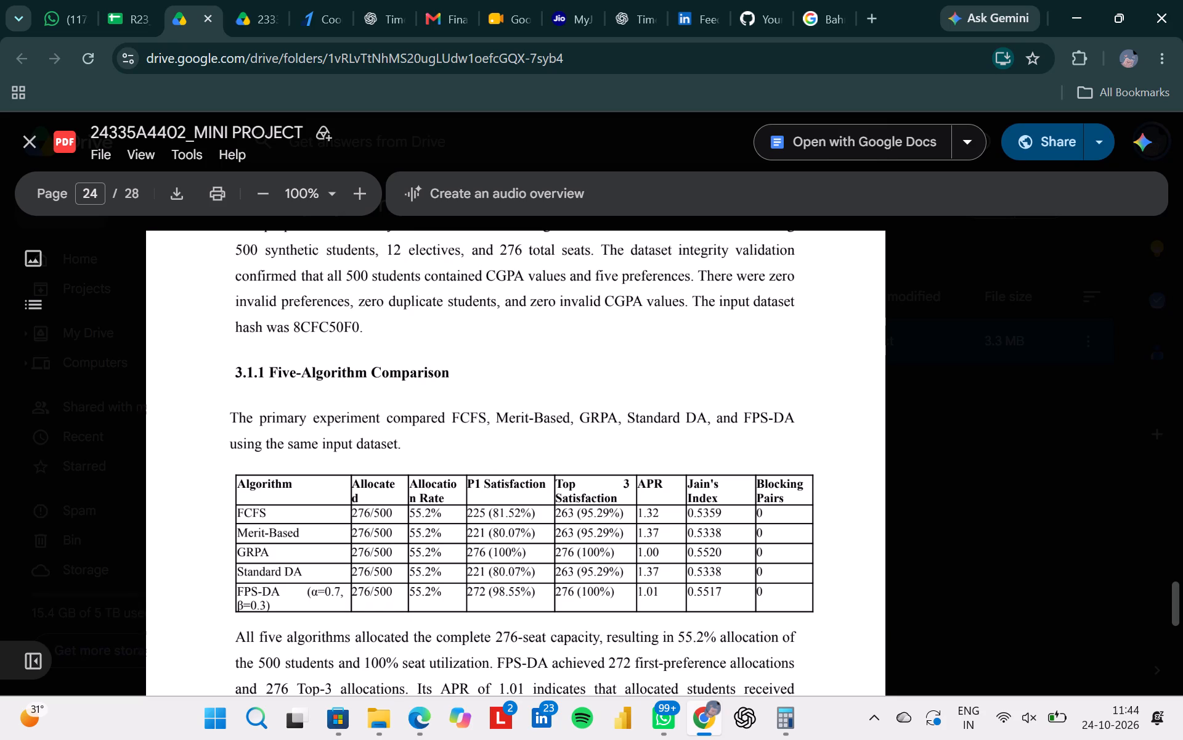
{"action": "scroll", "coordinate": [415, 424], "scroll_direction": "up", "scroll_amount": 1}
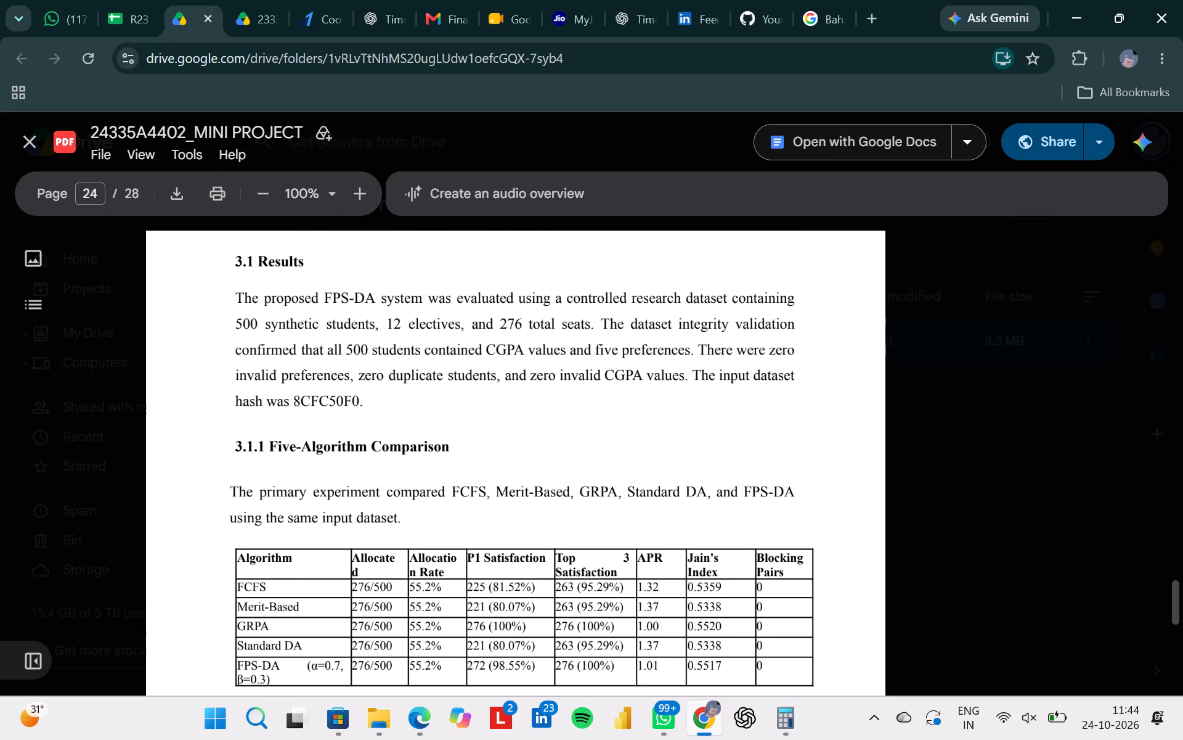
{"action": "left_click_drag", "start_coordinate": [230, 263], "coordinate": [340, 404]}
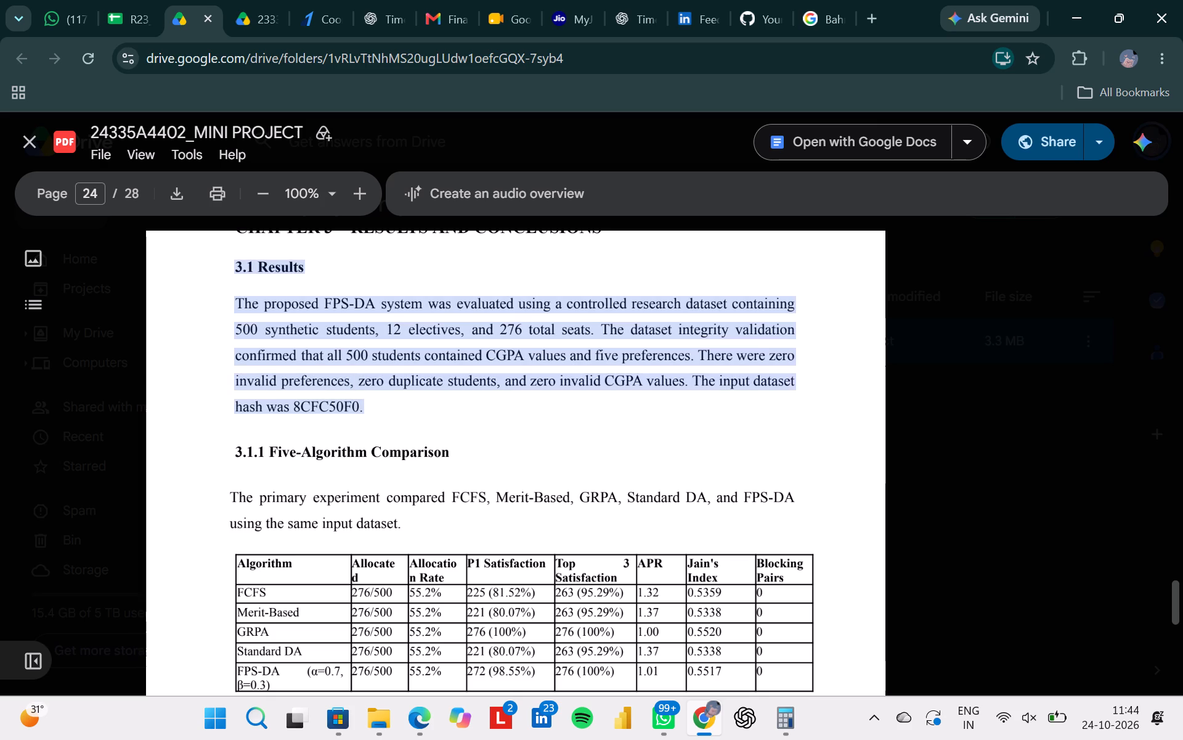
{"action": "left_click_drag", "start_coordinate": [340, 404], "coordinate": [472, 469]}
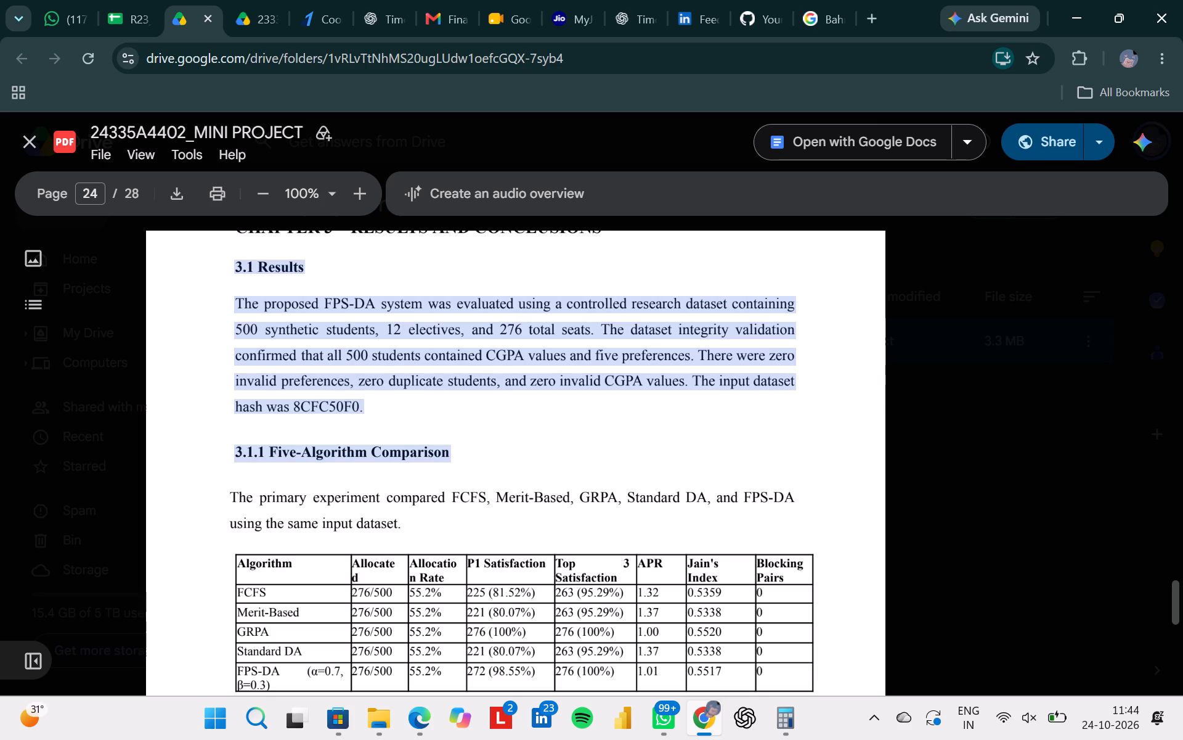
{"action": "left_click_drag", "start_coordinate": [472, 469], "coordinate": [412, 530]}
{"action": "left_click", "coordinate": [412, 530]}
{"action": "left_click_drag", "start_coordinate": [412, 530], "coordinate": [227, 278]}
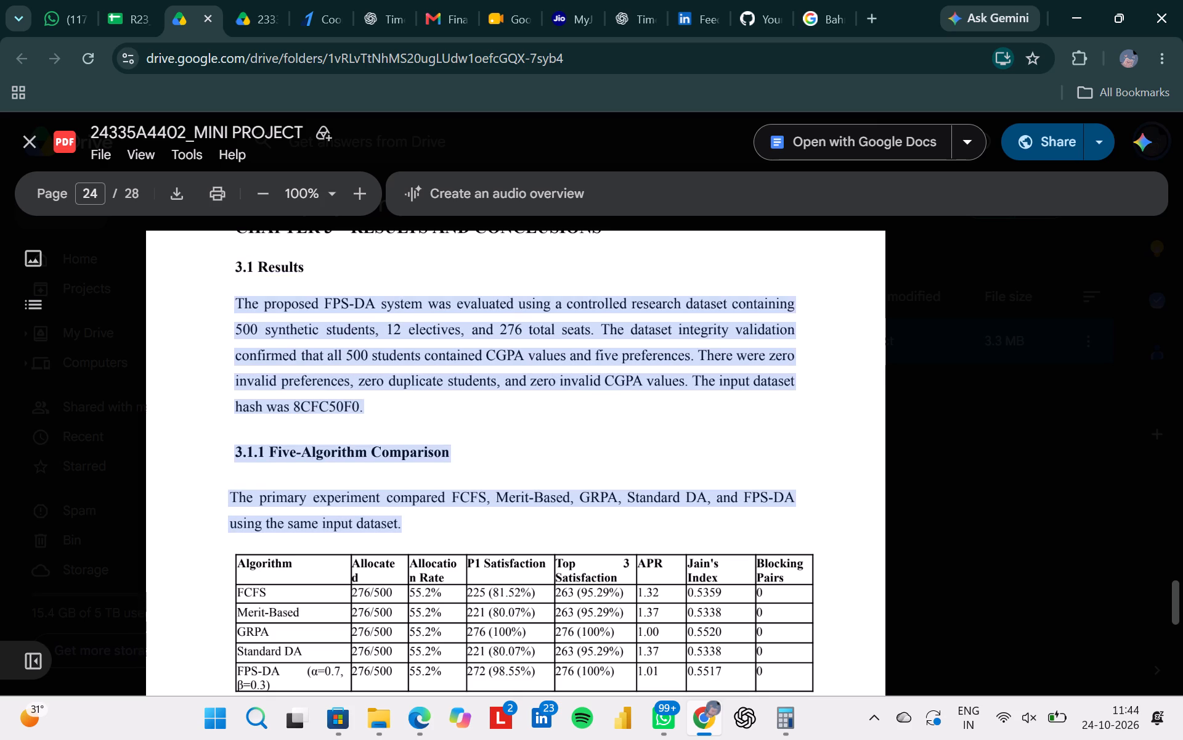
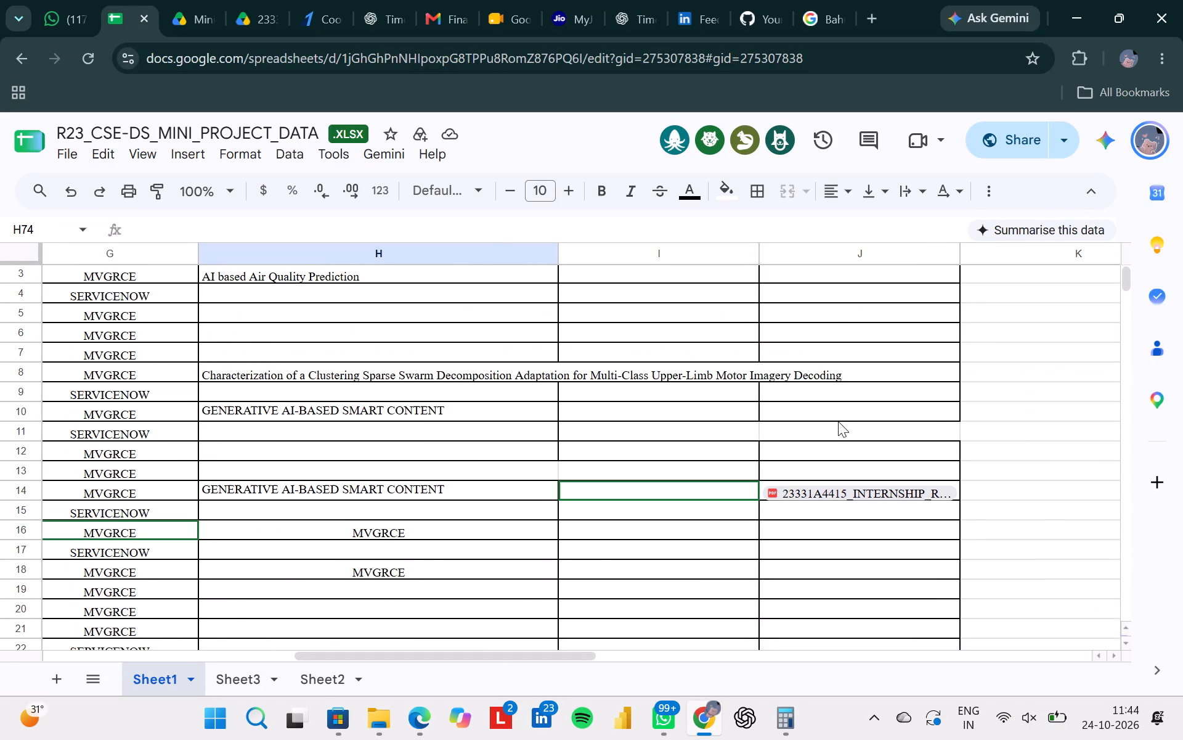
Check the row 25 project title in column H against its student, guide, project type and organisation entries.
{"action": "scroll", "coordinate": [768, 498], "scroll_direction": "down", "scroll_amount": 2}
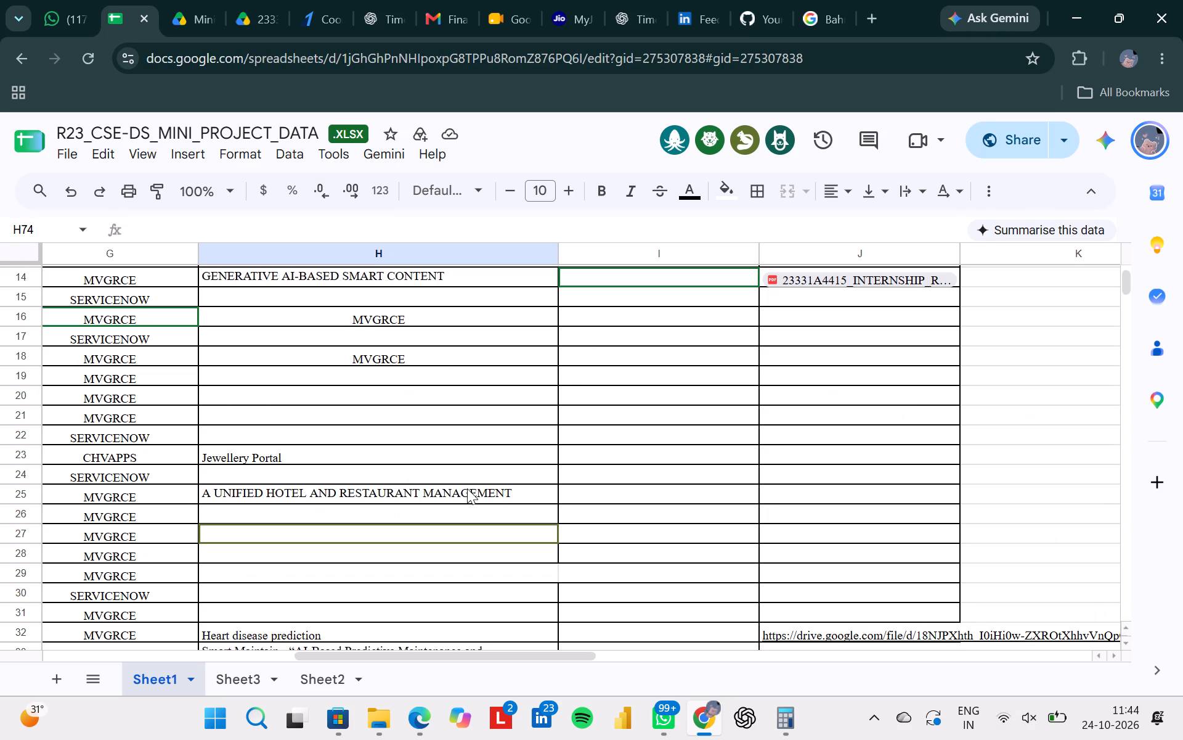
{"action": "left_click", "coordinate": [467, 488]}
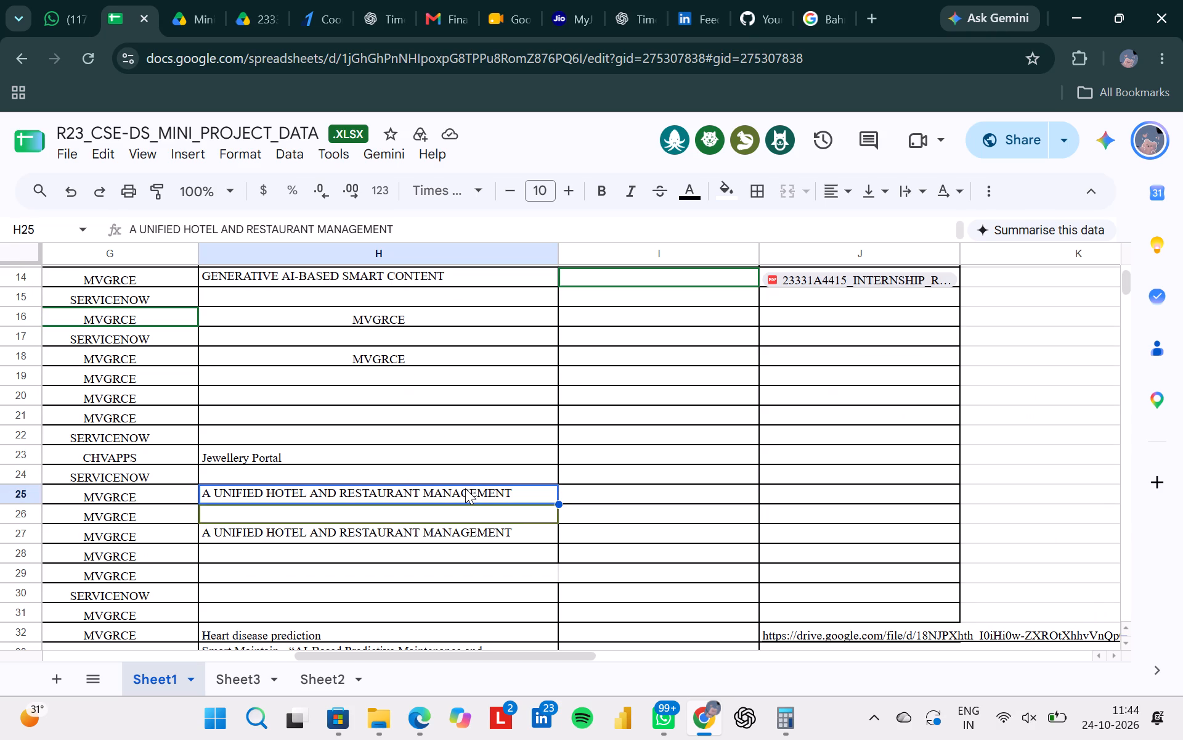
{"action": "scroll", "coordinate": [462, 488], "scroll_direction": "right", "scroll_amount": 5}
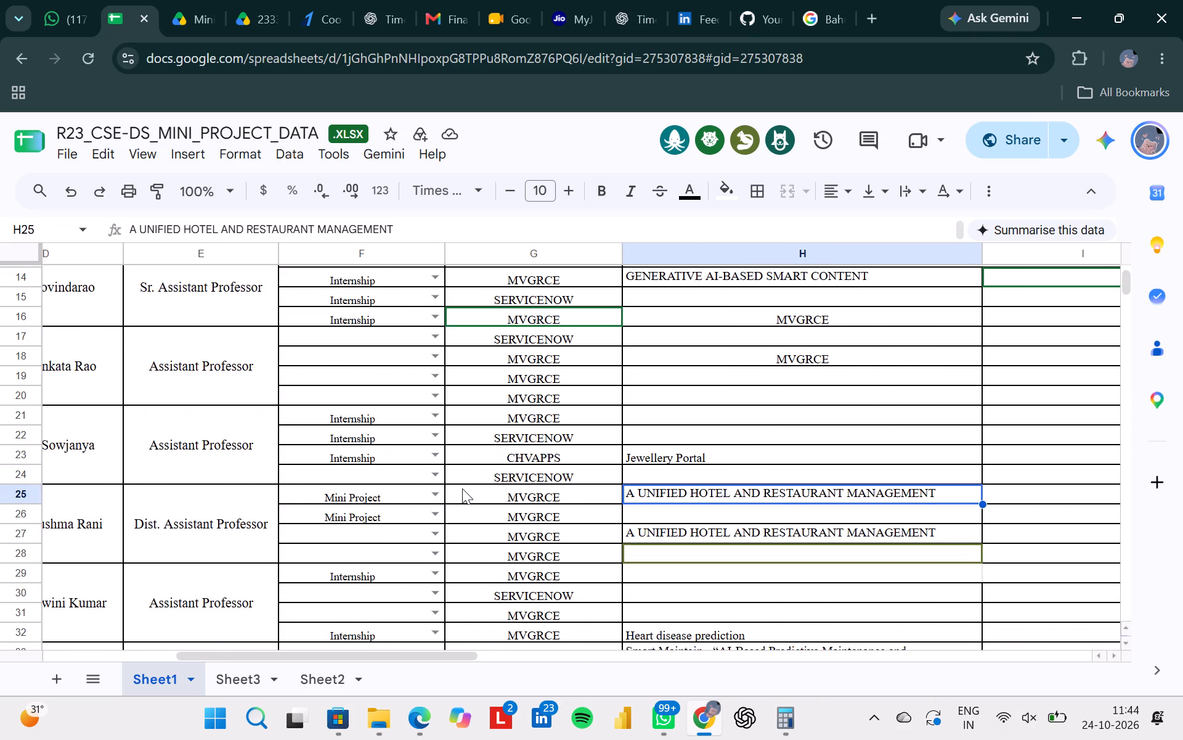
{"action": "scroll", "coordinate": [462, 488], "scroll_direction": "right", "scroll_amount": 5}
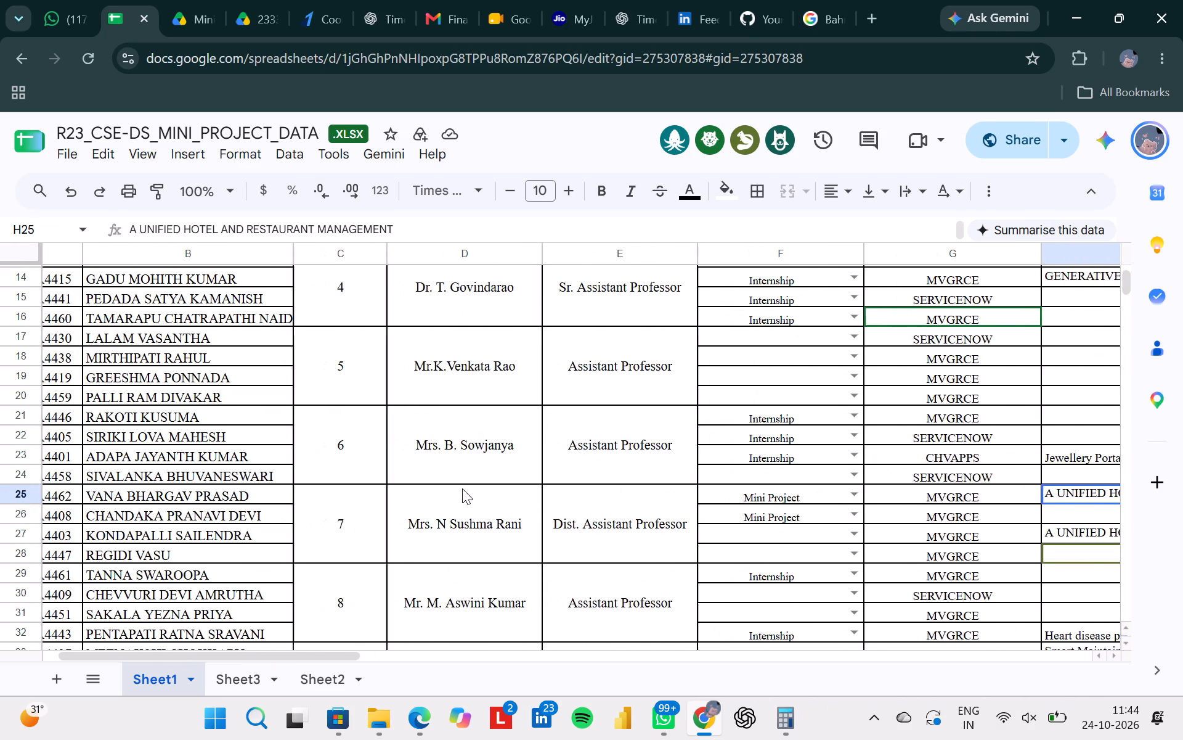
{"action": "scroll", "coordinate": [462, 488], "scroll_direction": "right", "scroll_amount": 1}
{"action": "scroll", "coordinate": [462, 488], "scroll_direction": "left", "scroll_amount": 2}
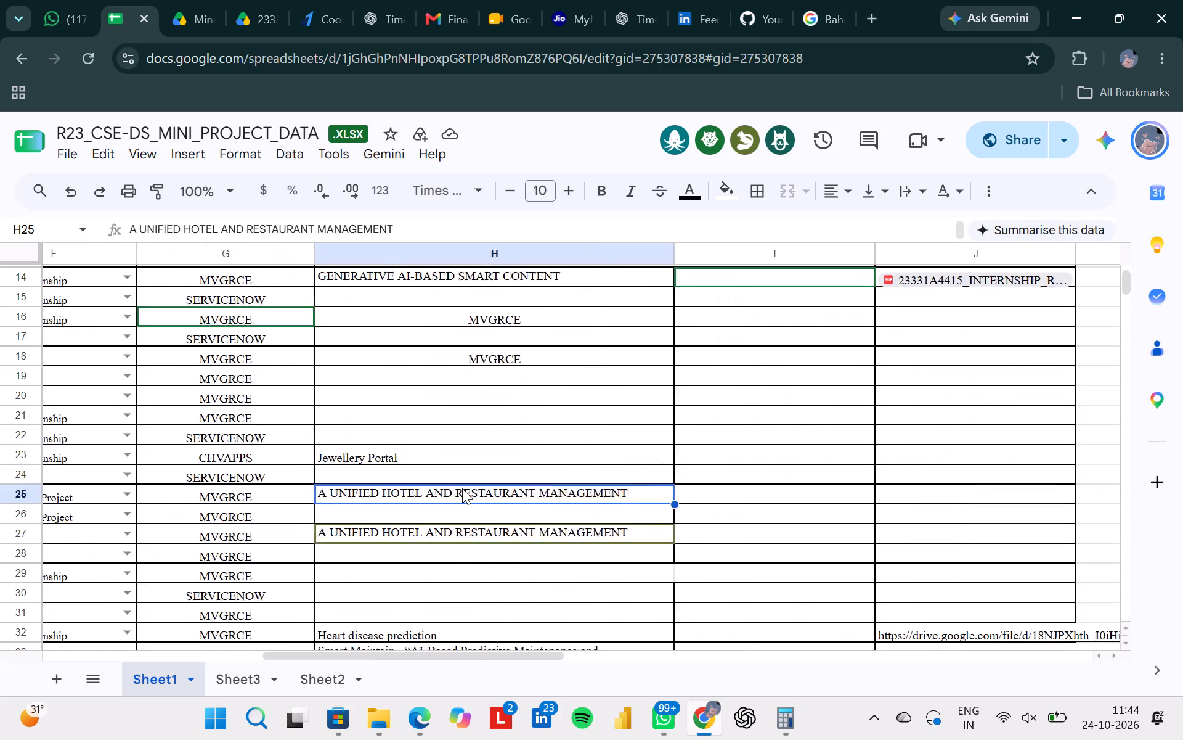
{"action": "scroll", "coordinate": [462, 488], "scroll_direction": "left", "scroll_amount": 1}
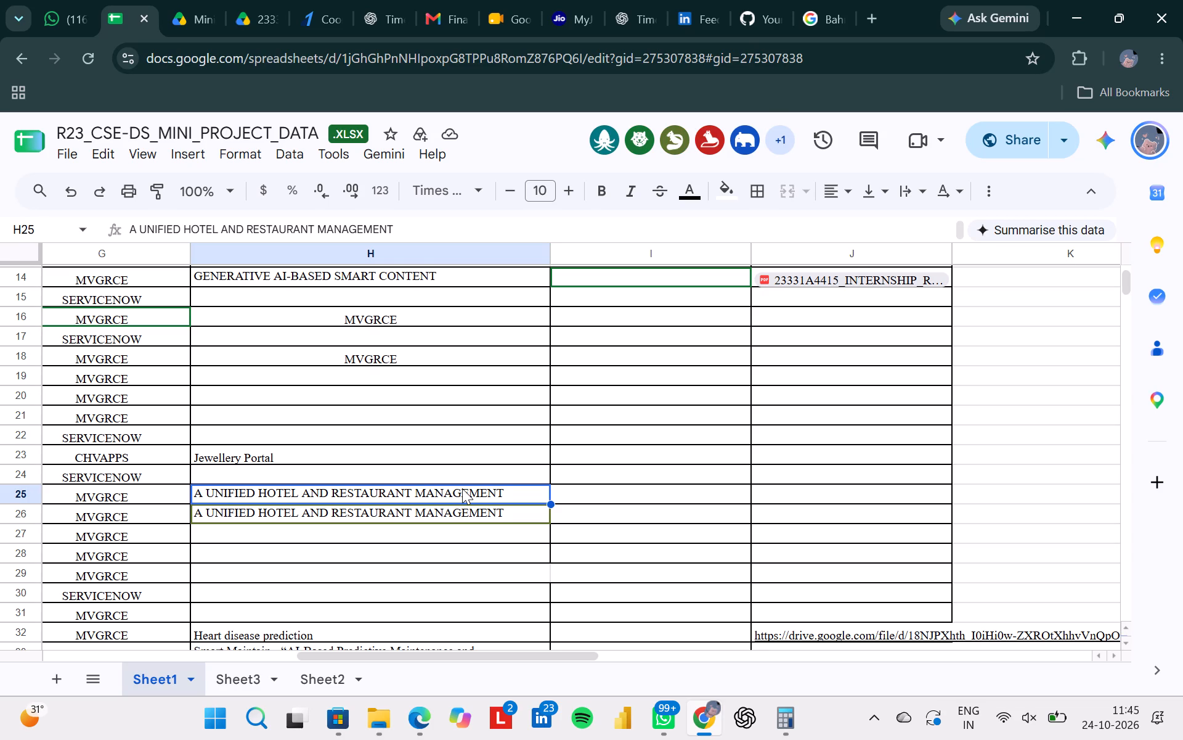
Open the empty cell I26, beside the row 26 project title, for editing.
{"action": "left_click", "coordinate": [611, 515]}
{"action": "double_click", "coordinate": [611, 515]}
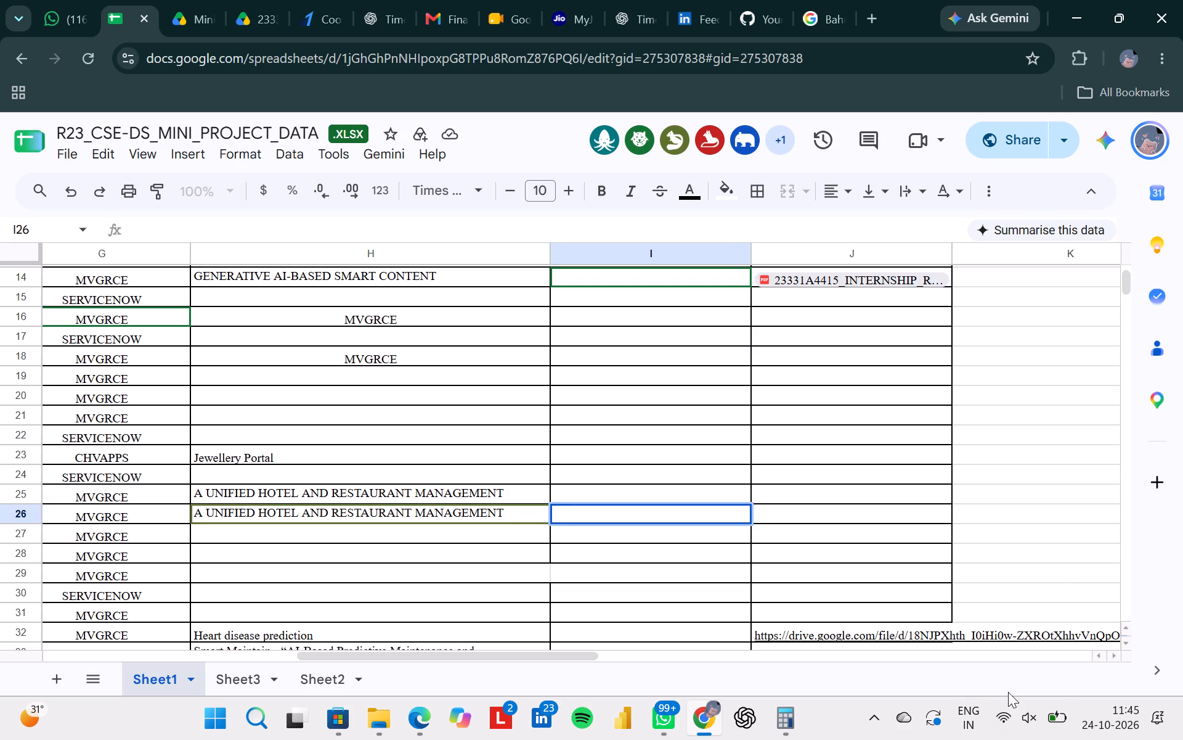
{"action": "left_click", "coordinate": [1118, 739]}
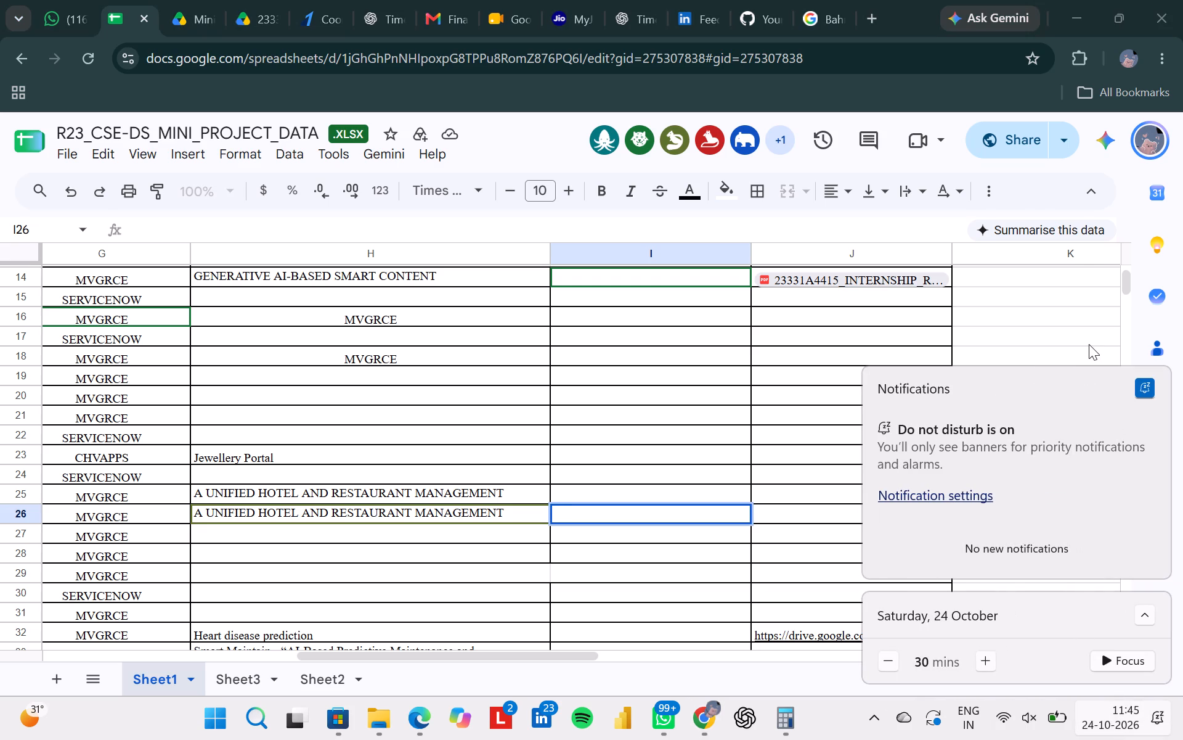
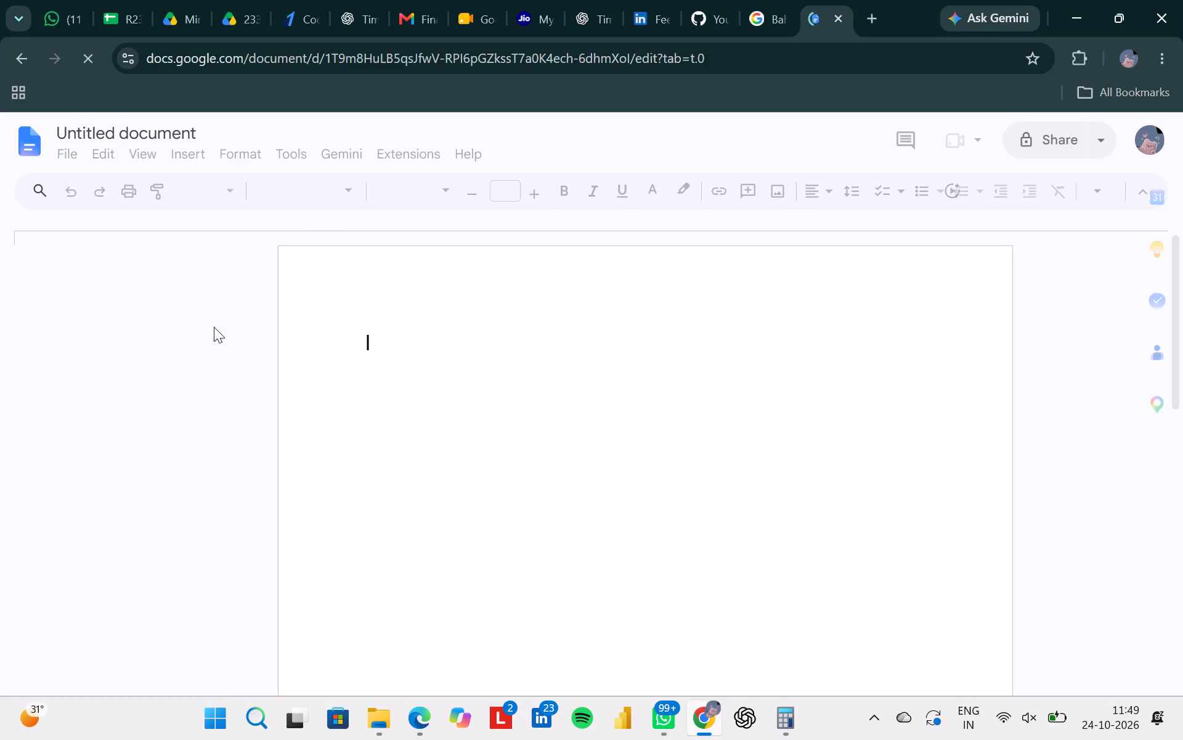
Open the Google Docs file picker from the untitled document to choose an existing file.
{"action": "left_click", "coordinate": [66, 162]}
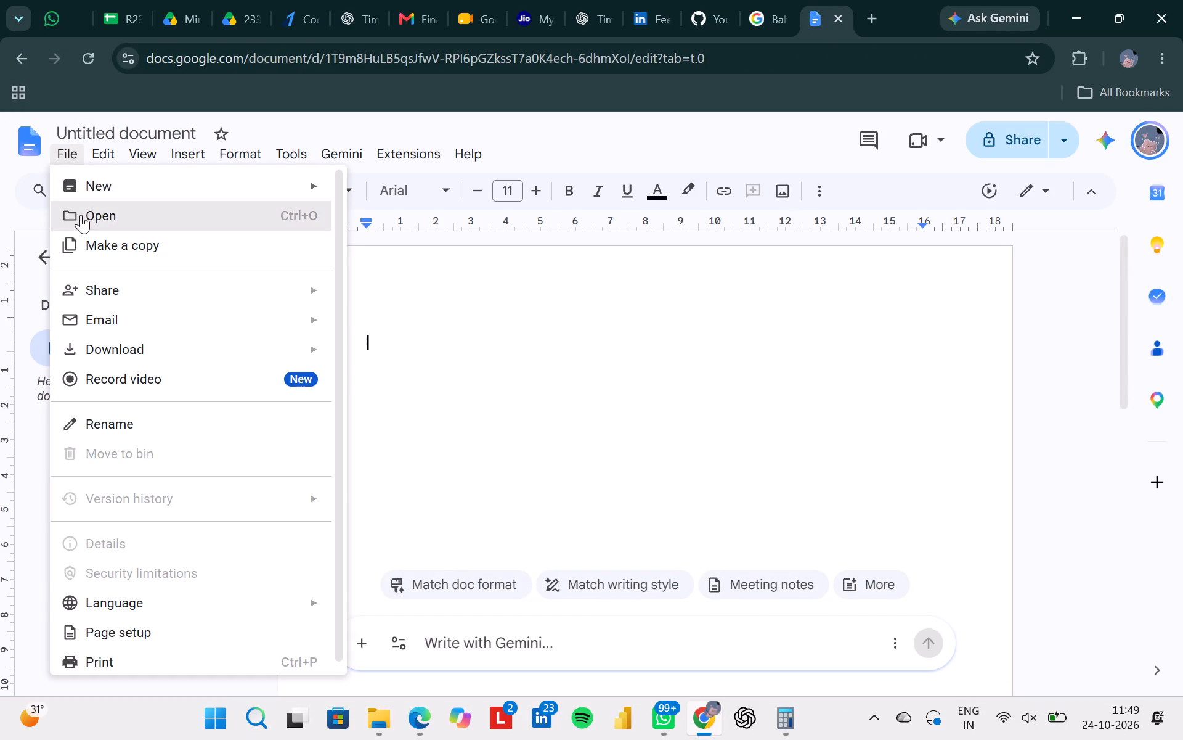
{"action": "left_click", "coordinate": [81, 214]}
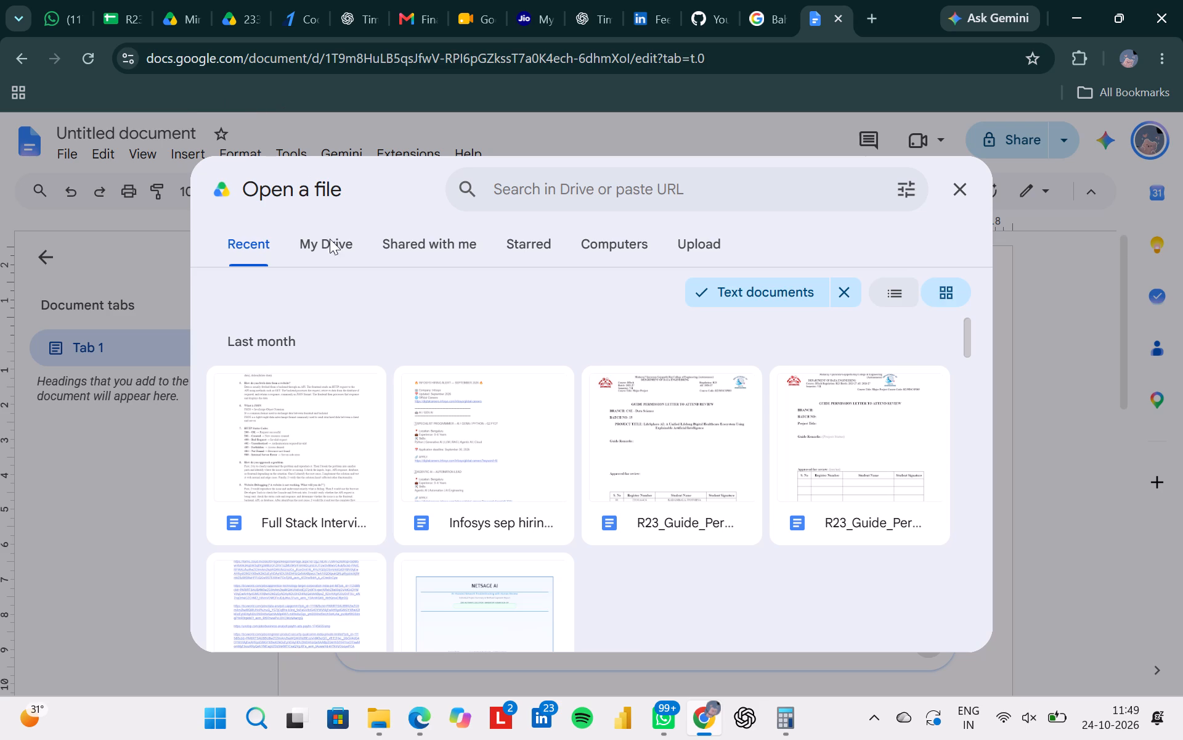
Open the R23_MINI_PROJECT_REPORT_TEMPLATE_with_Instructions document from the recent Drive text documents.
{"action": "scroll", "coordinate": [397, 448], "scroll_direction": "right", "scroll_amount": 1}
{"action": "scroll", "coordinate": [714, 468], "scroll_direction": "down", "scroll_amount": 1}
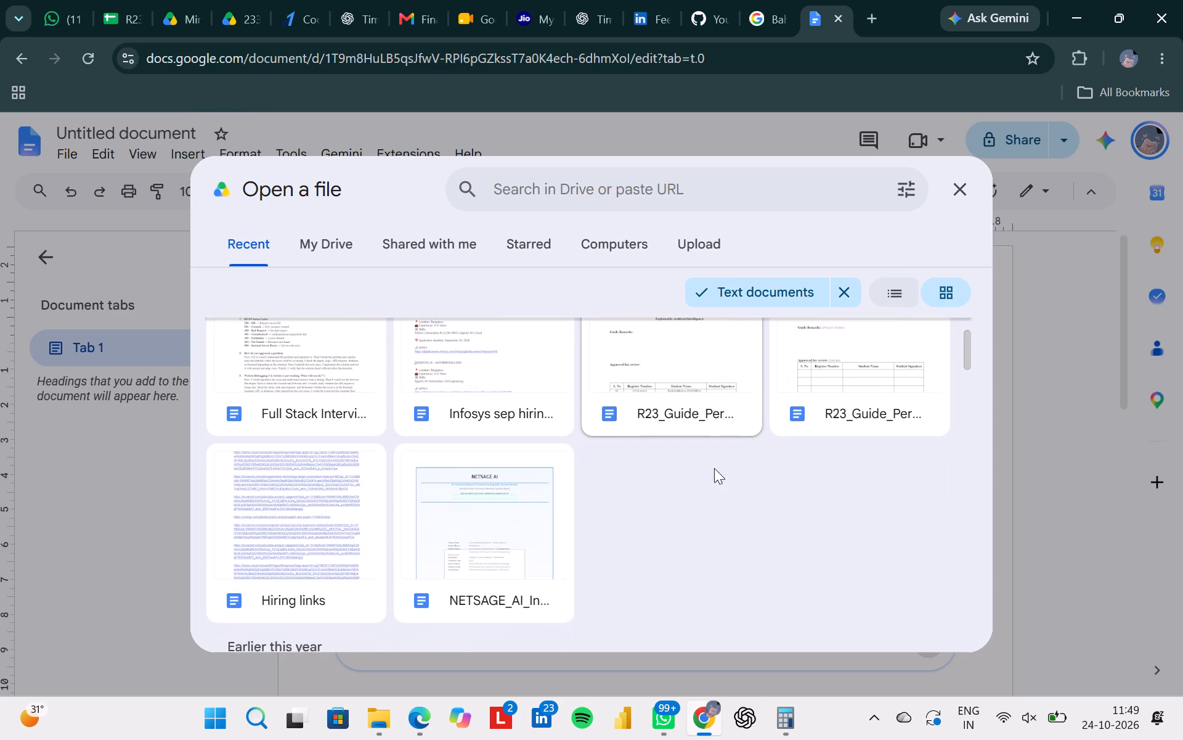
{"action": "scroll", "coordinate": [398, 451], "scroll_direction": "down", "scroll_amount": 2}
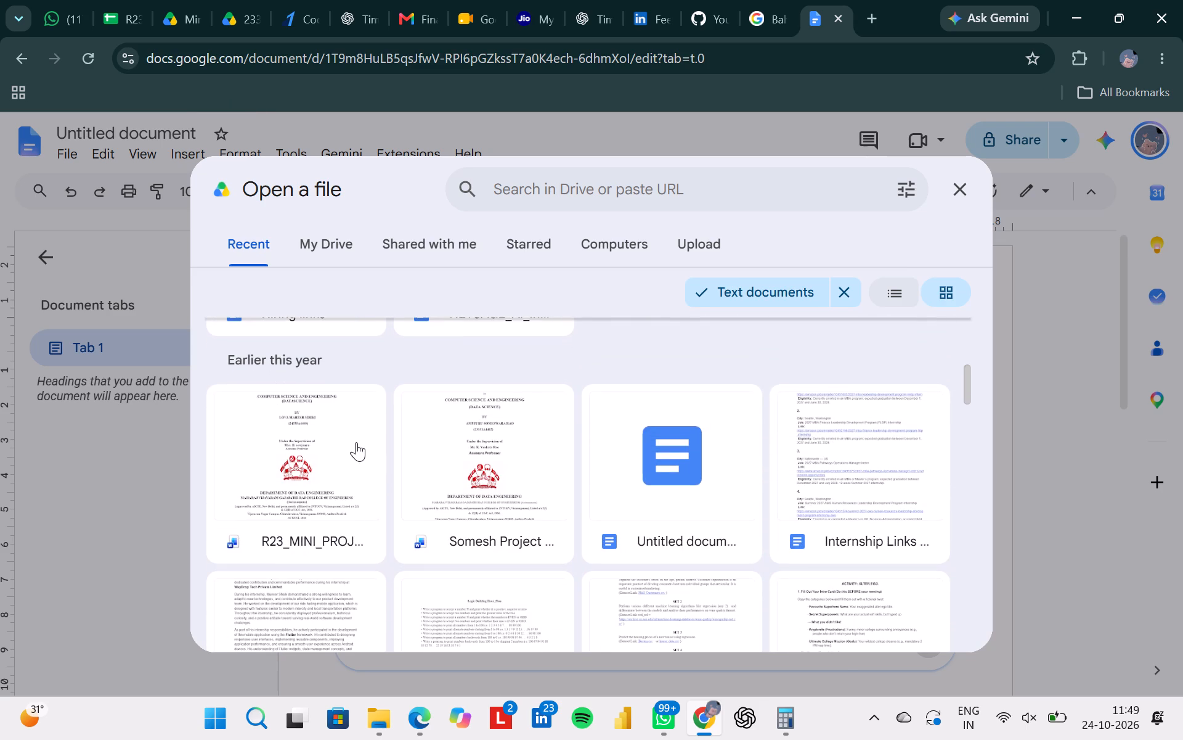
{"action": "double_click", "coordinate": [356, 442]}
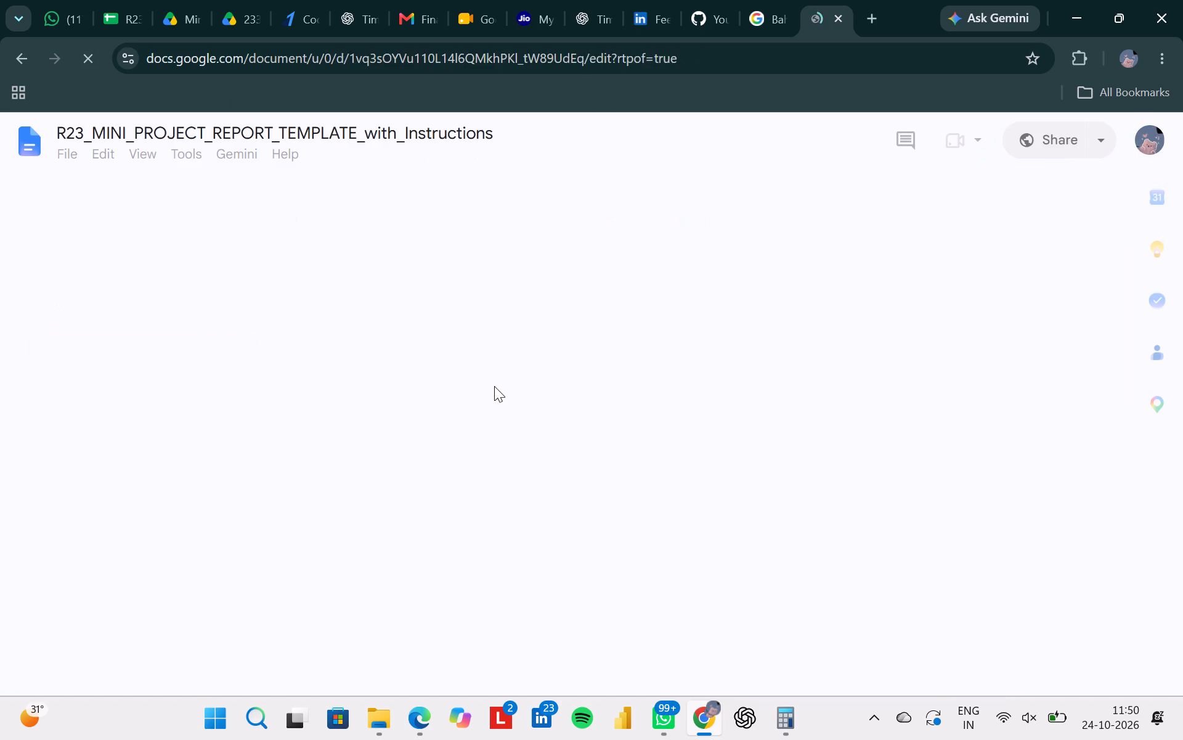
{"action": "scroll", "coordinate": [477, 397], "scroll_direction": "right", "scroll_amount": 1}
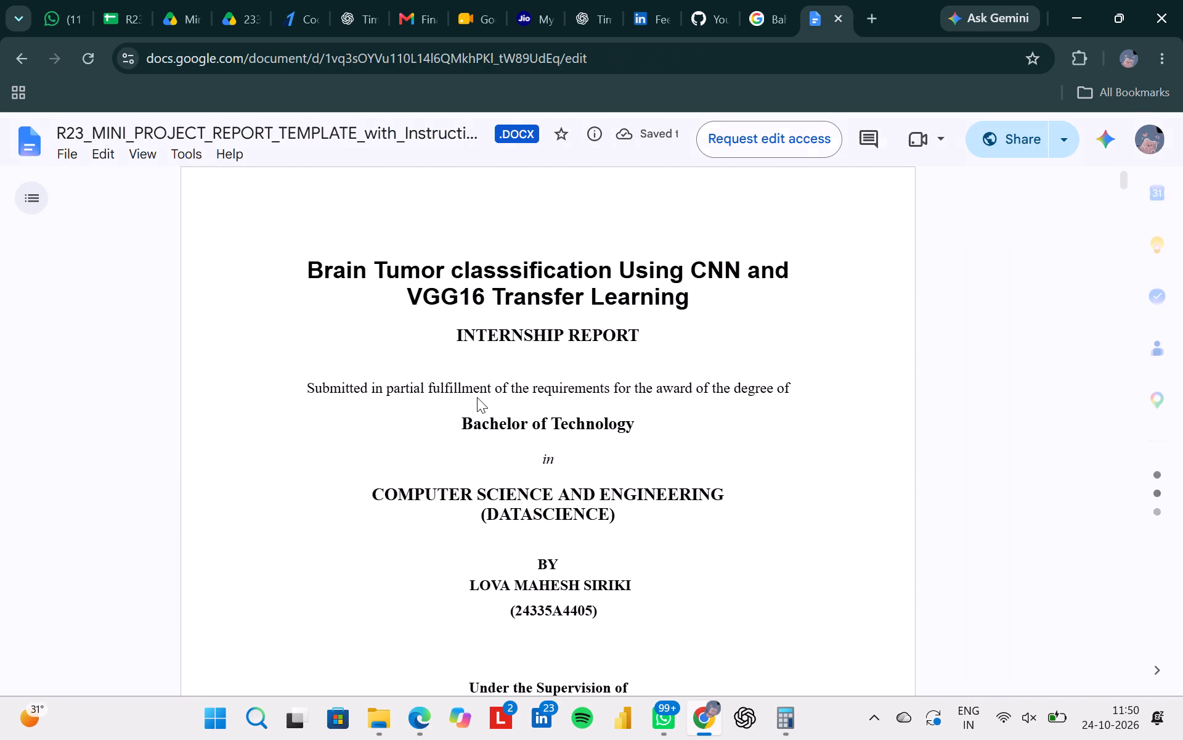
{"action": "scroll", "coordinate": [477, 397], "scroll_direction": "right", "scroll_amount": 1}
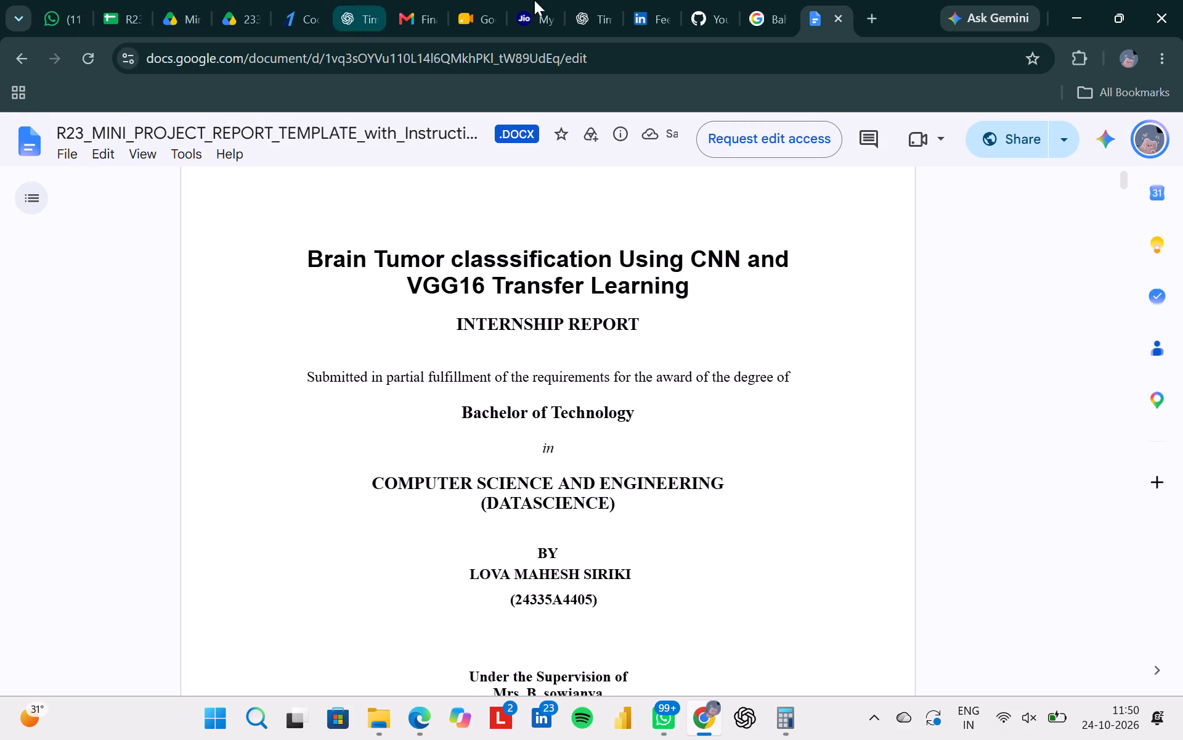
Look through the recent Drive text documents, from last month back to the older files, for a project report.
{"action": "left_click", "coordinate": [71, 155]}
{"action": "left_click", "coordinate": [110, 210]}
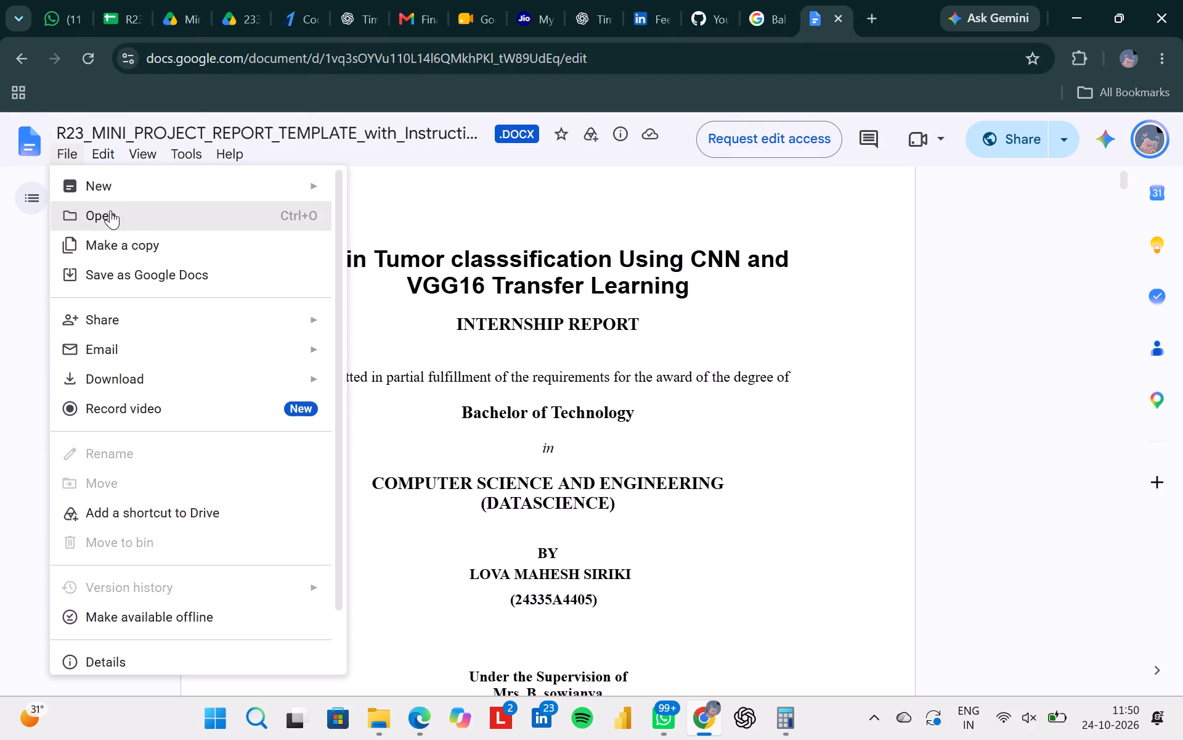
{"action": "scroll", "coordinate": [442, 353], "scroll_direction": "down", "scroll_amount": 2}
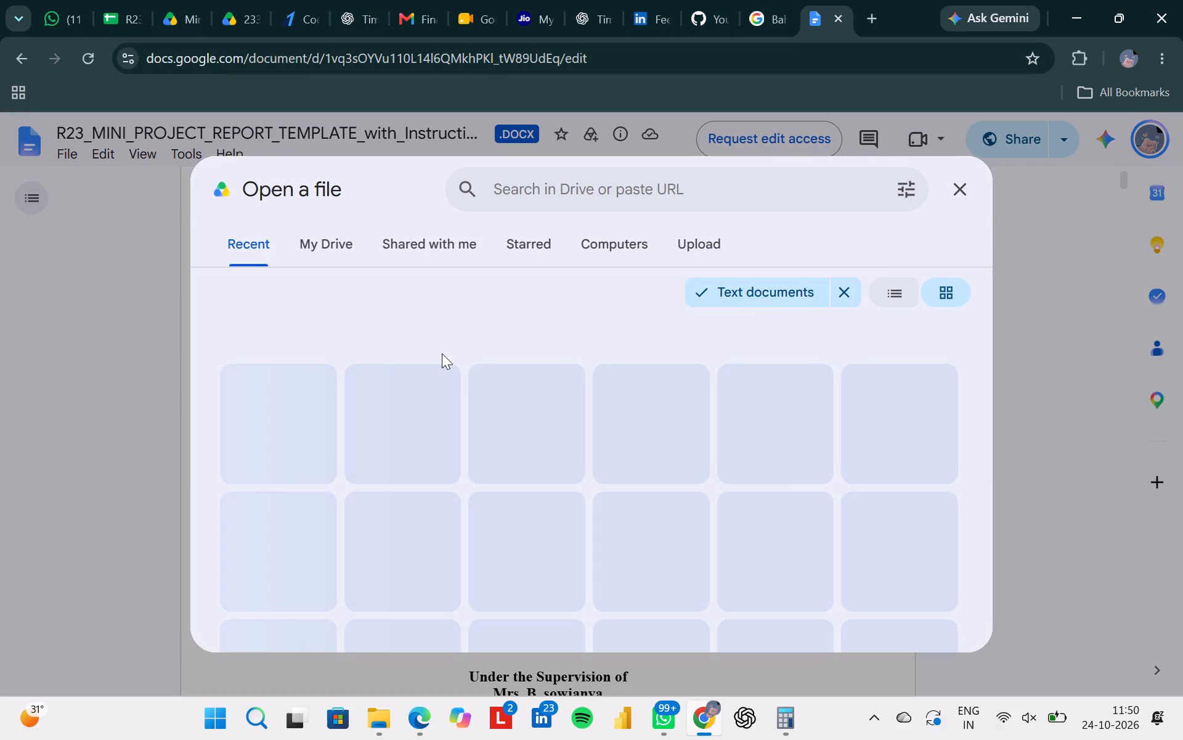
{"action": "scroll", "coordinate": [561, 402], "scroll_direction": "down", "scroll_amount": 2}
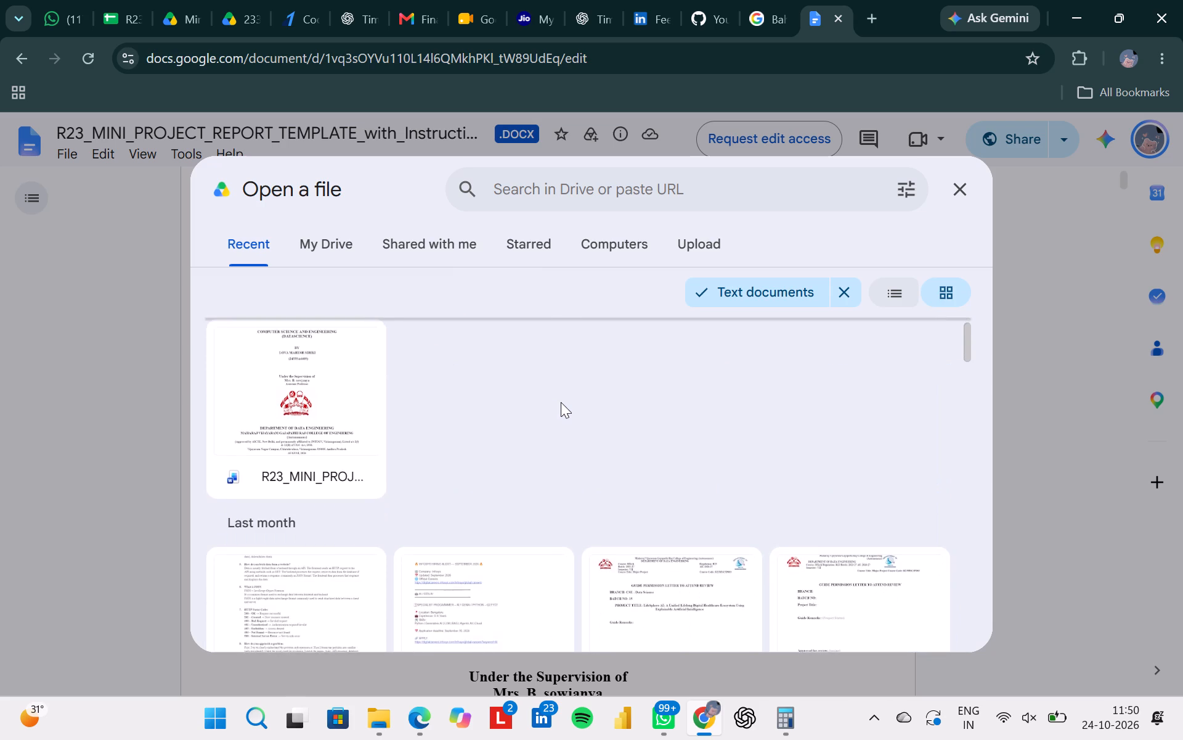
{"action": "scroll", "coordinate": [561, 402], "scroll_direction": "down", "scroll_amount": 1}
{"action": "scroll", "coordinate": [561, 402], "scroll_direction": "up", "scroll_amount": 1}
{"action": "scroll", "coordinate": [561, 402], "scroll_direction": "down", "scroll_amount": 2}
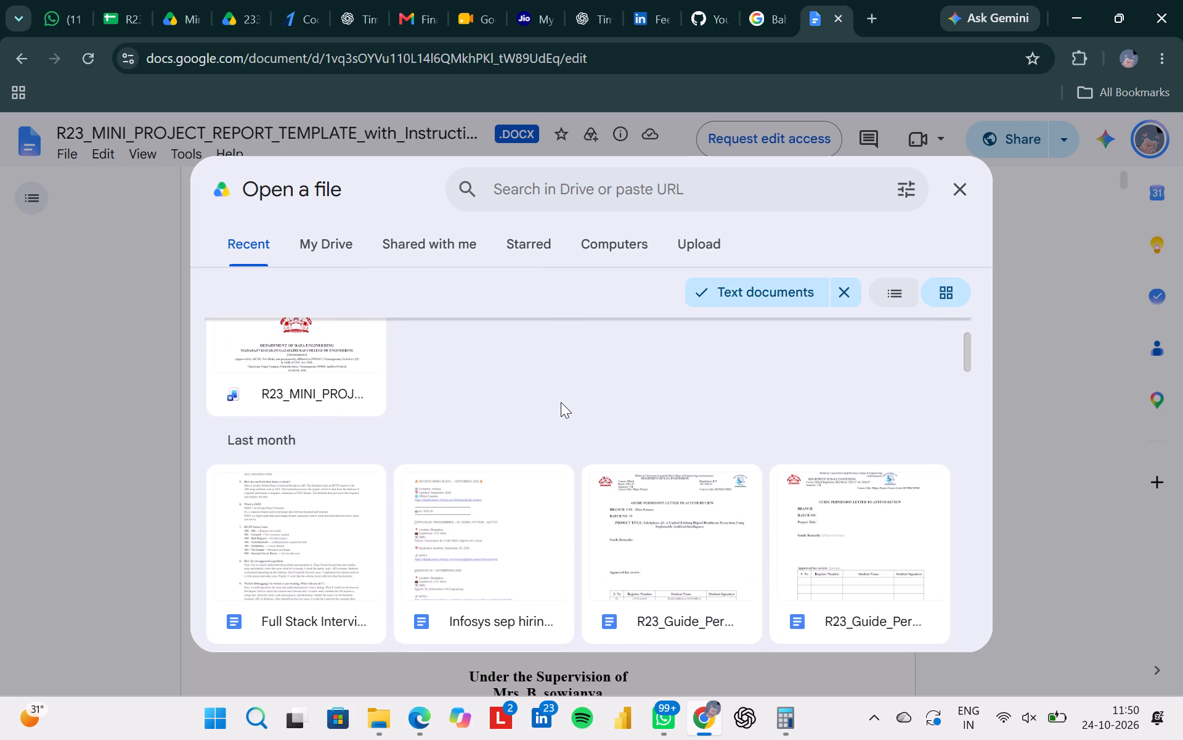
{"action": "scroll", "coordinate": [561, 402], "scroll_direction": "down", "scroll_amount": 2}
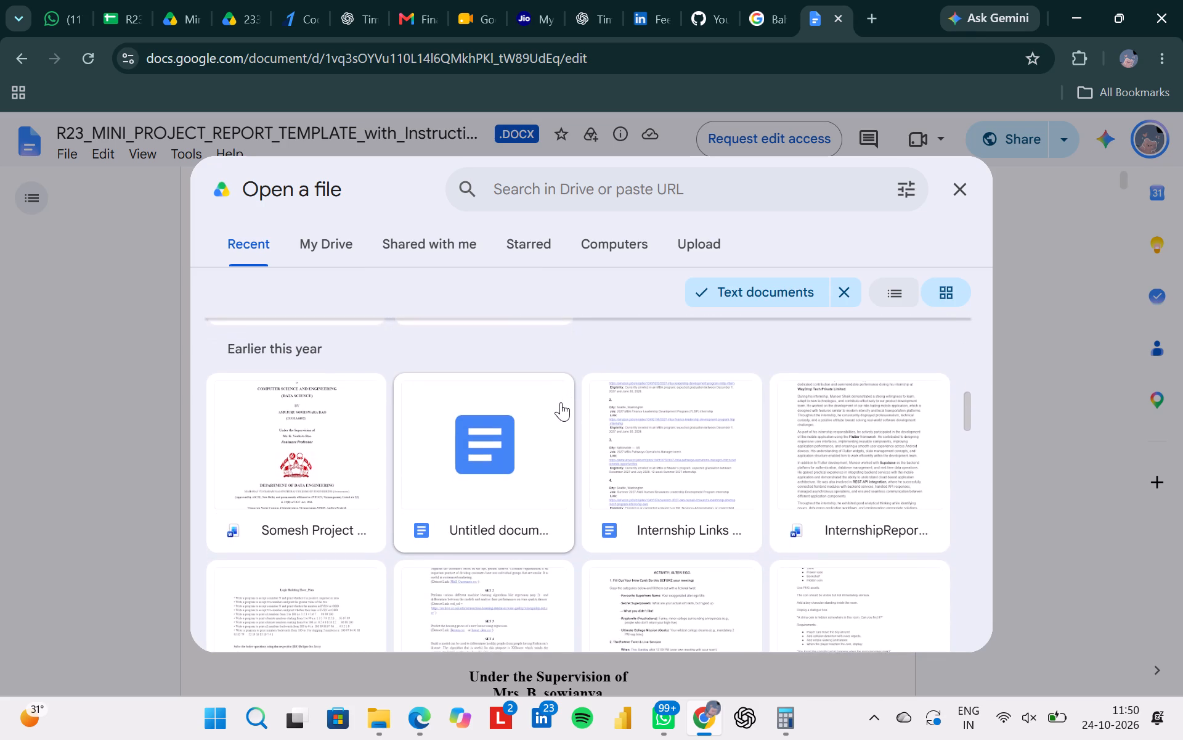
{"action": "scroll", "coordinate": [561, 402], "scroll_direction": "down", "scroll_amount": 2}
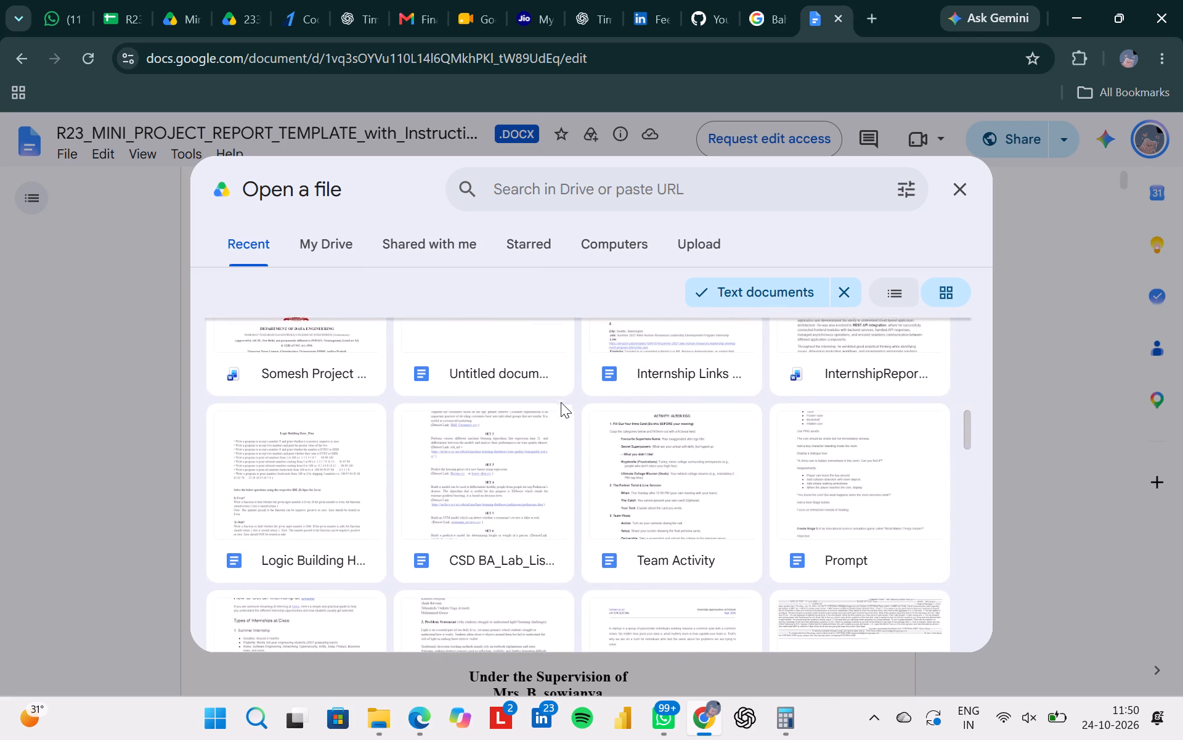
{"action": "scroll", "coordinate": [561, 402], "scroll_direction": "down", "scroll_amount": 1}
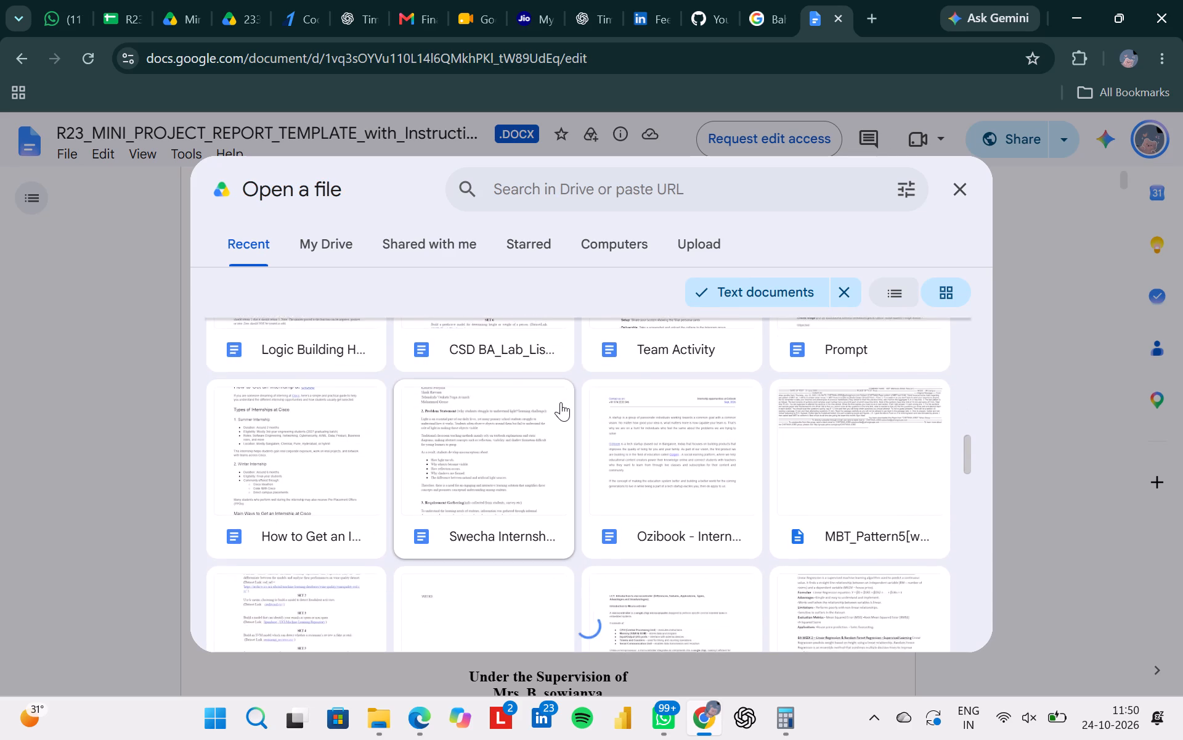
{"action": "scroll", "coordinate": [561, 402], "scroll_direction": "down", "scroll_amount": 2}
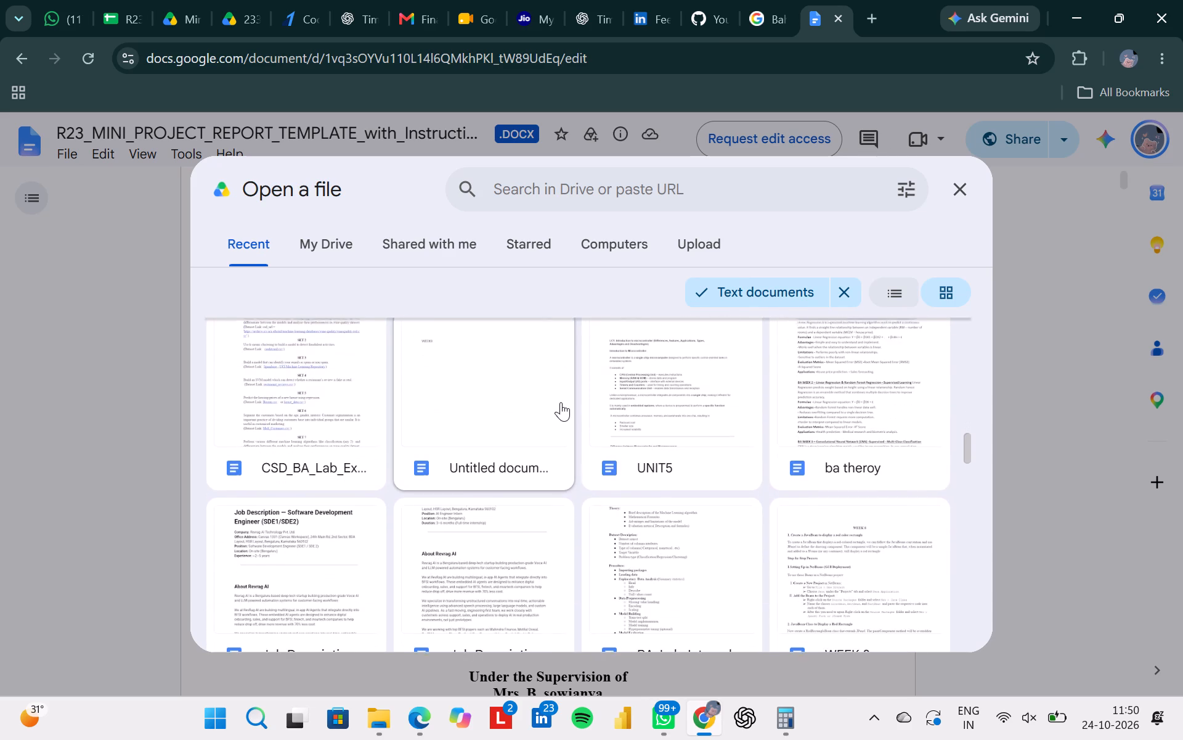
{"action": "scroll", "coordinate": [561, 402], "scroll_direction": "down", "scroll_amount": 1}
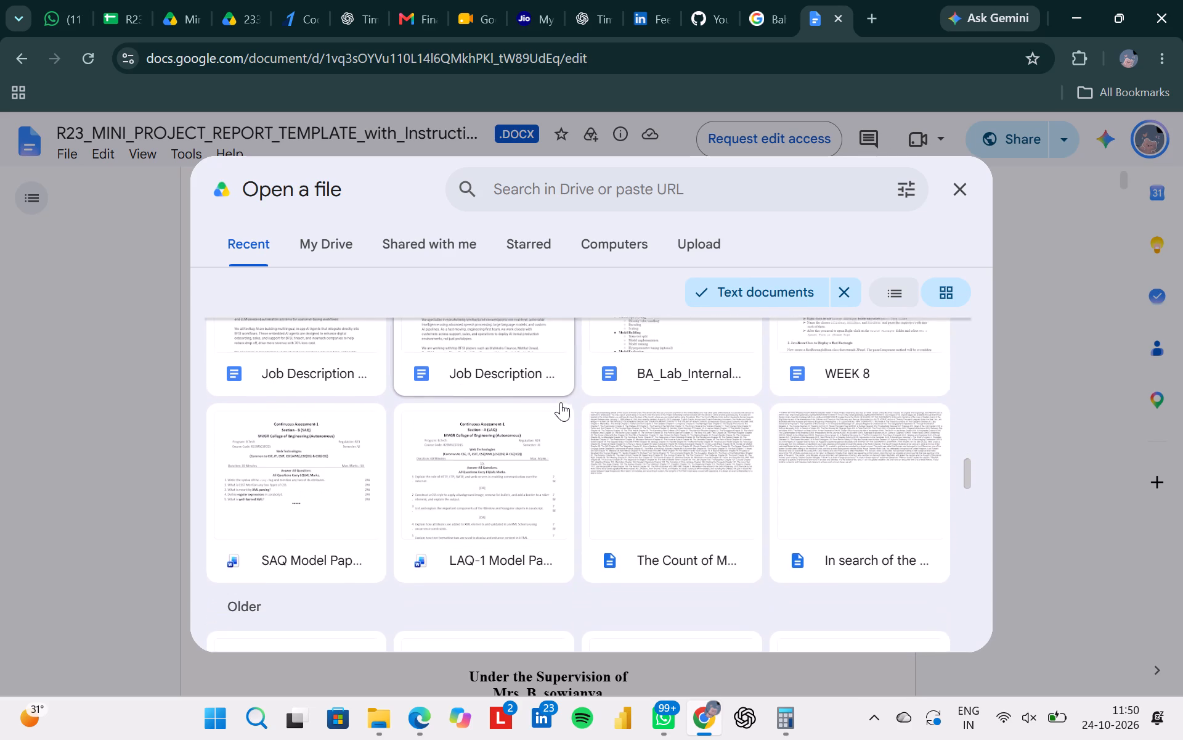
{"action": "scroll", "coordinate": [561, 402], "scroll_direction": "down", "scroll_amount": 3}
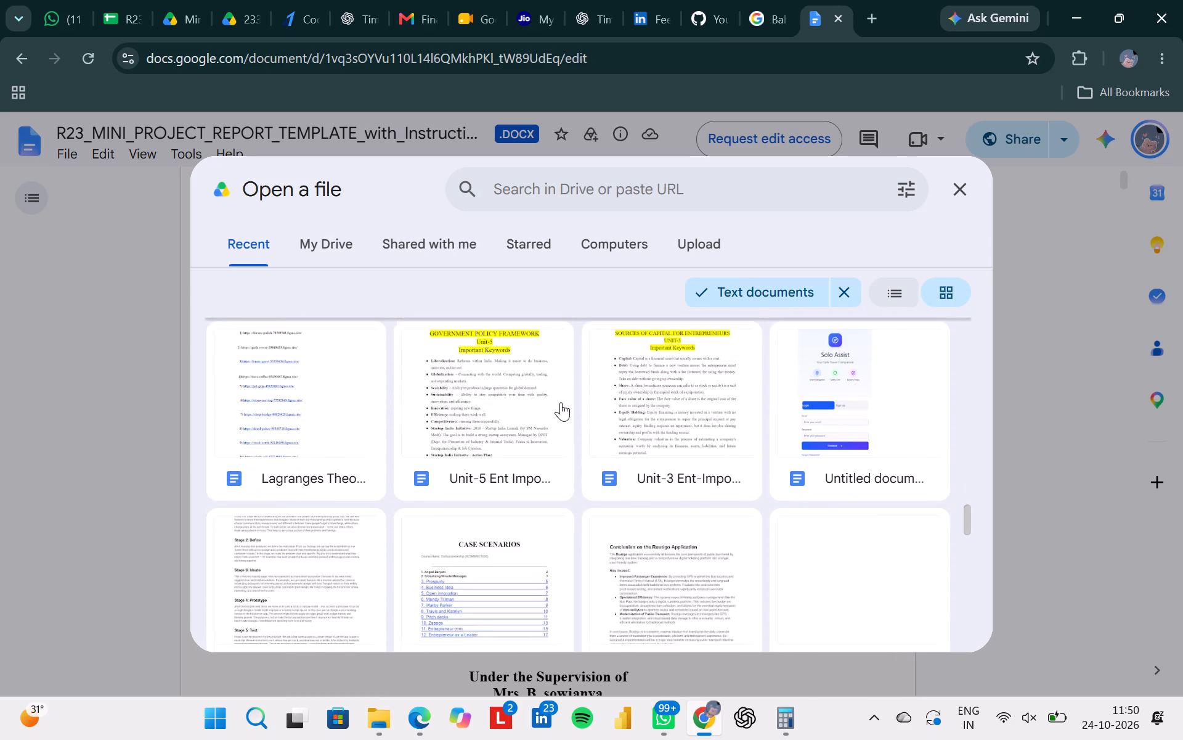
{"action": "scroll", "coordinate": [561, 402], "scroll_direction": "down", "scroll_amount": 1}
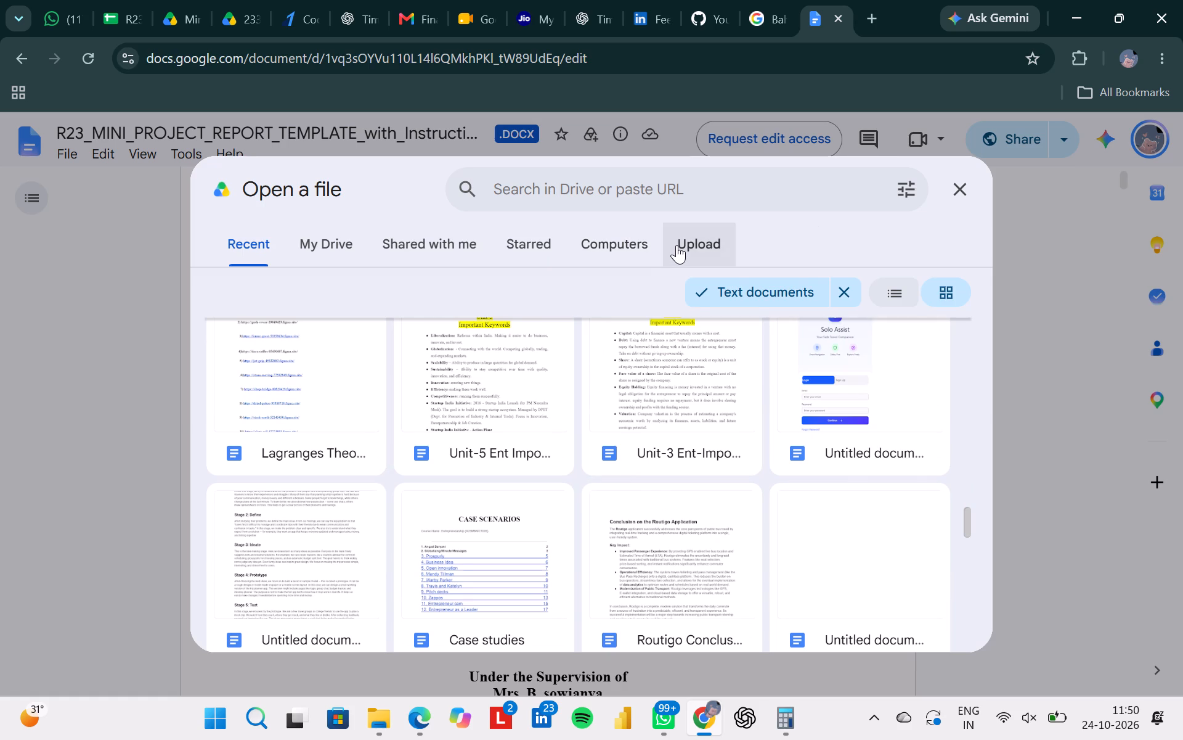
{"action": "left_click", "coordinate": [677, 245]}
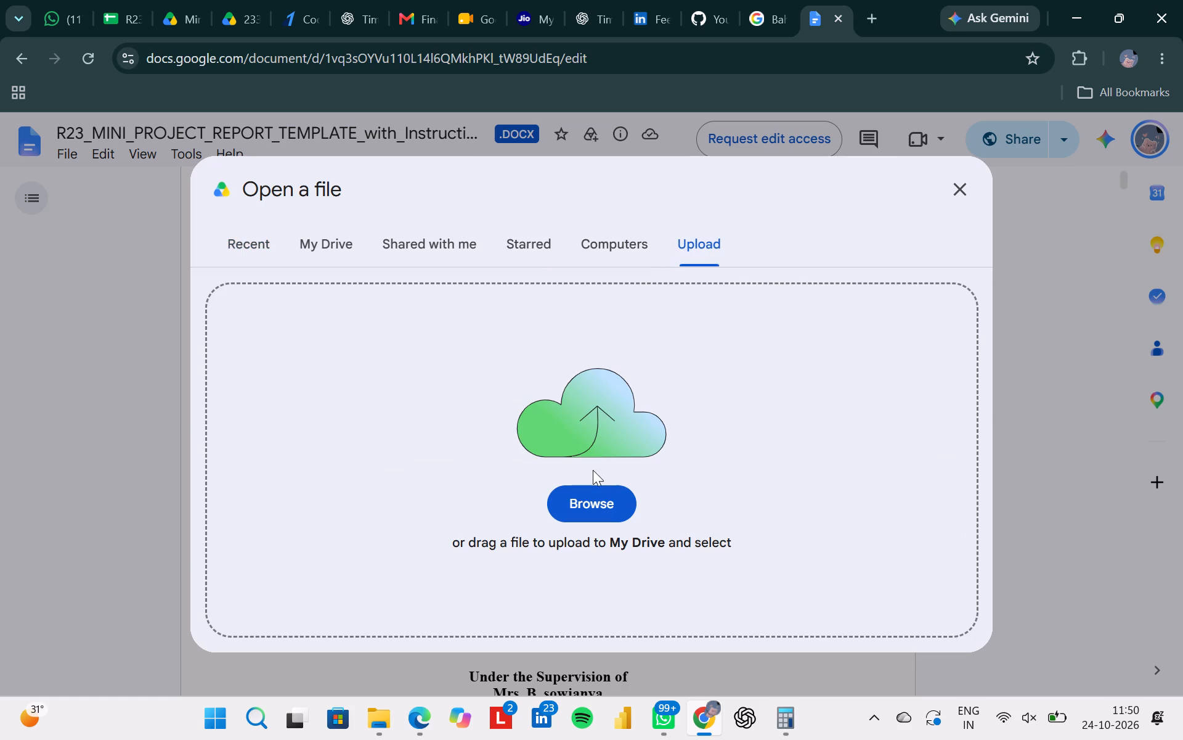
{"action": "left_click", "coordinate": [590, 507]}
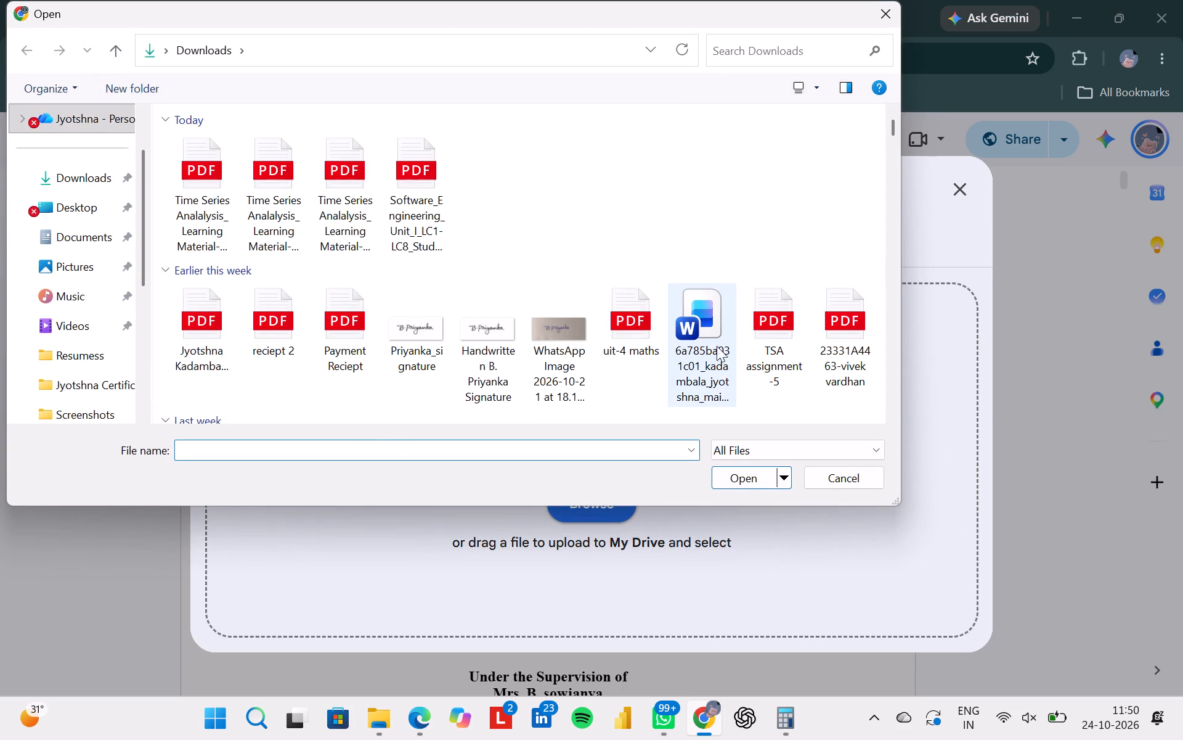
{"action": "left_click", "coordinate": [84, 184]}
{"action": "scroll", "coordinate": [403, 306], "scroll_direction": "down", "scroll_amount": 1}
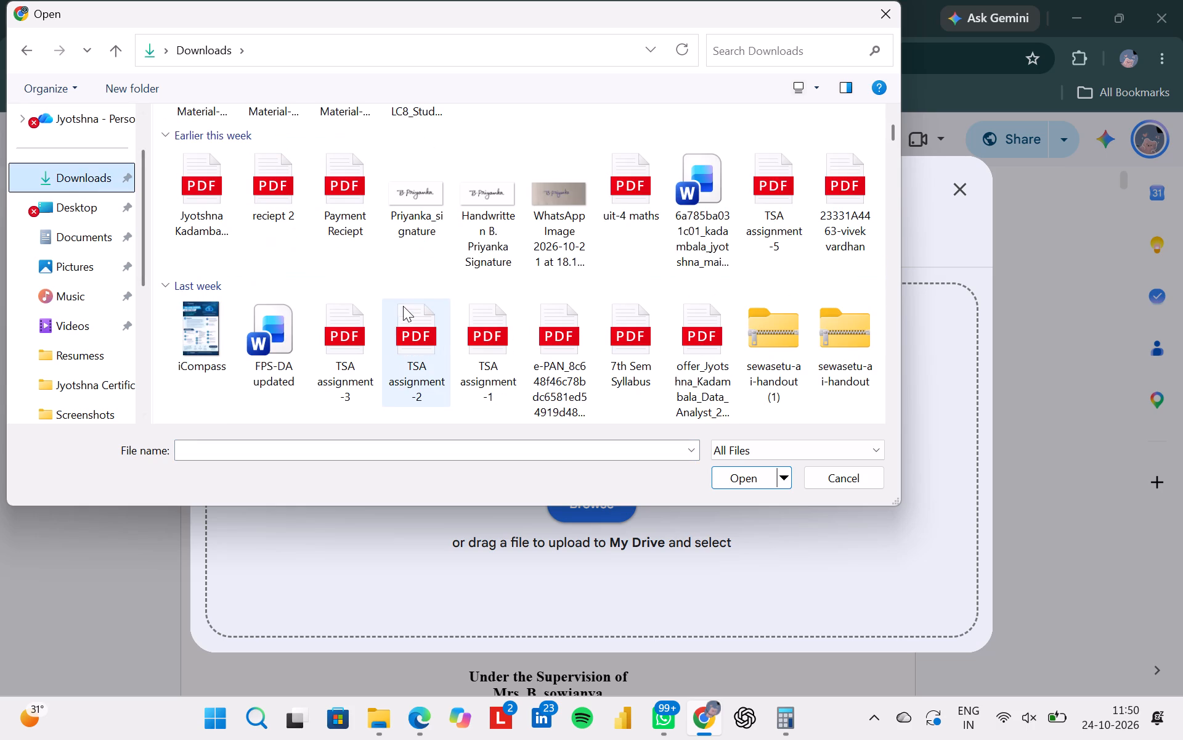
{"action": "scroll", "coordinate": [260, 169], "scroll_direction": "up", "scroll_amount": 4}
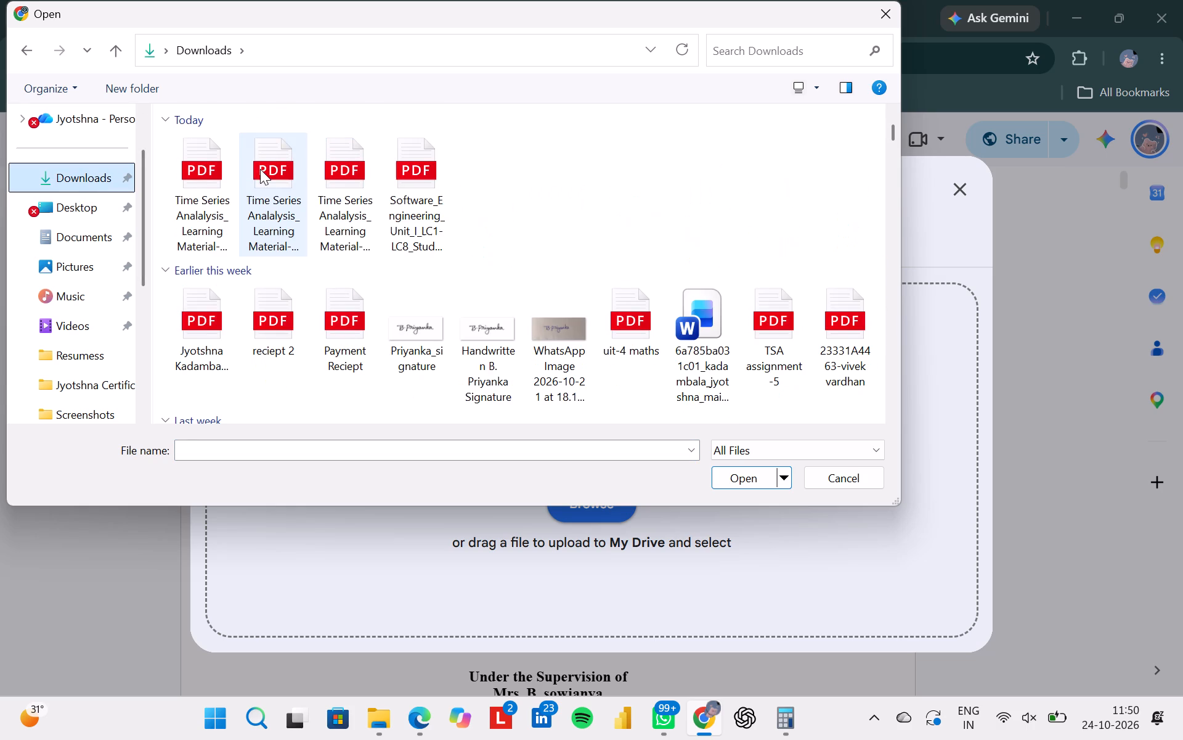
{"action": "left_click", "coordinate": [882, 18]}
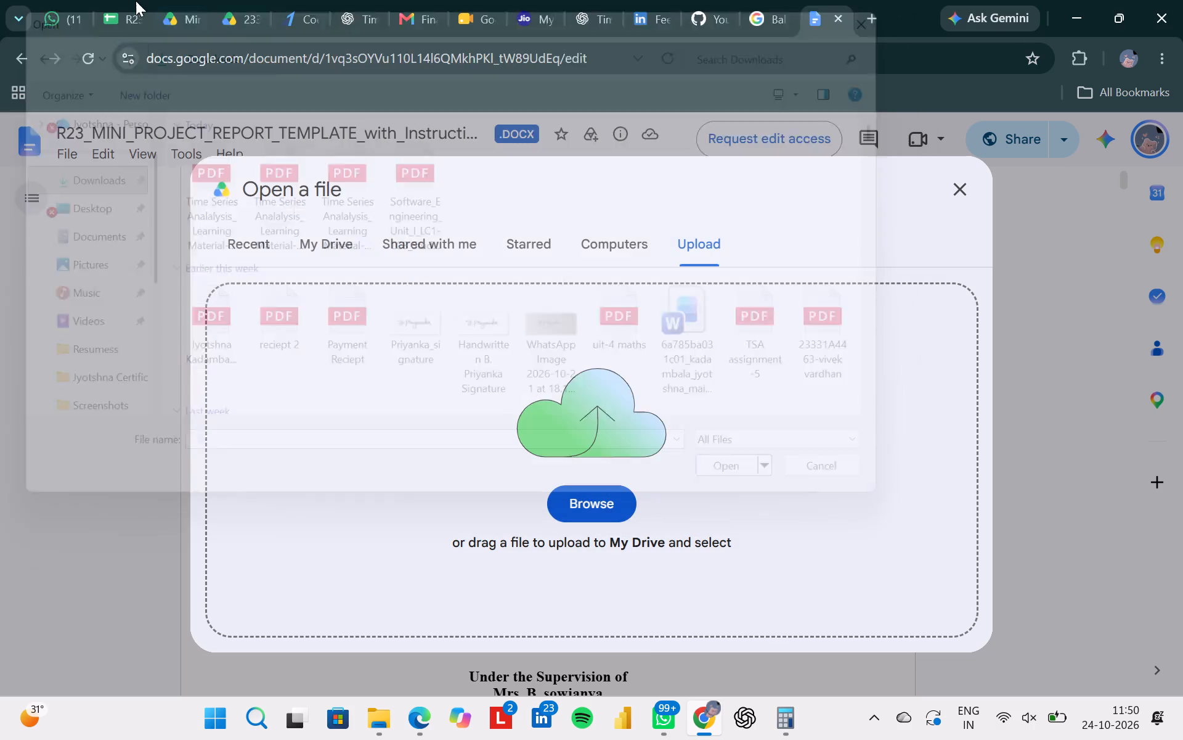
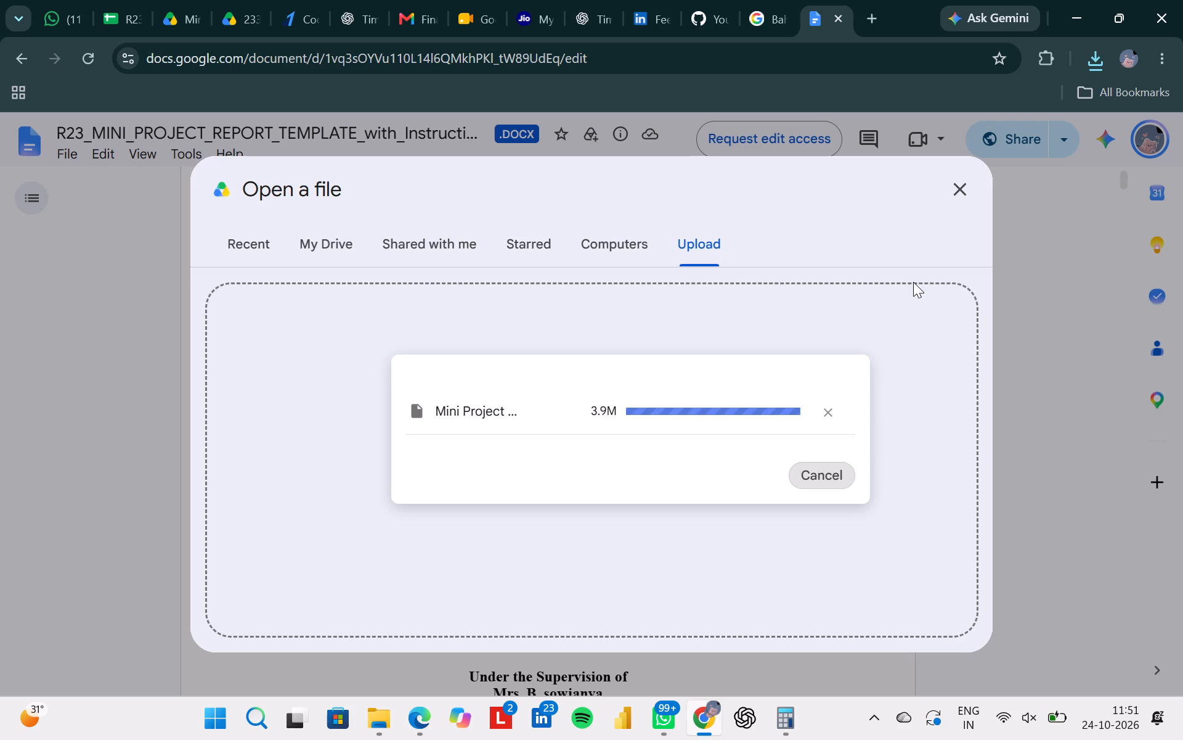
Close the R23 mini project report template and the Bahrain Country image search.
{"action": "scroll", "coordinate": [731, 397], "scroll_direction": "down", "scroll_amount": 1}
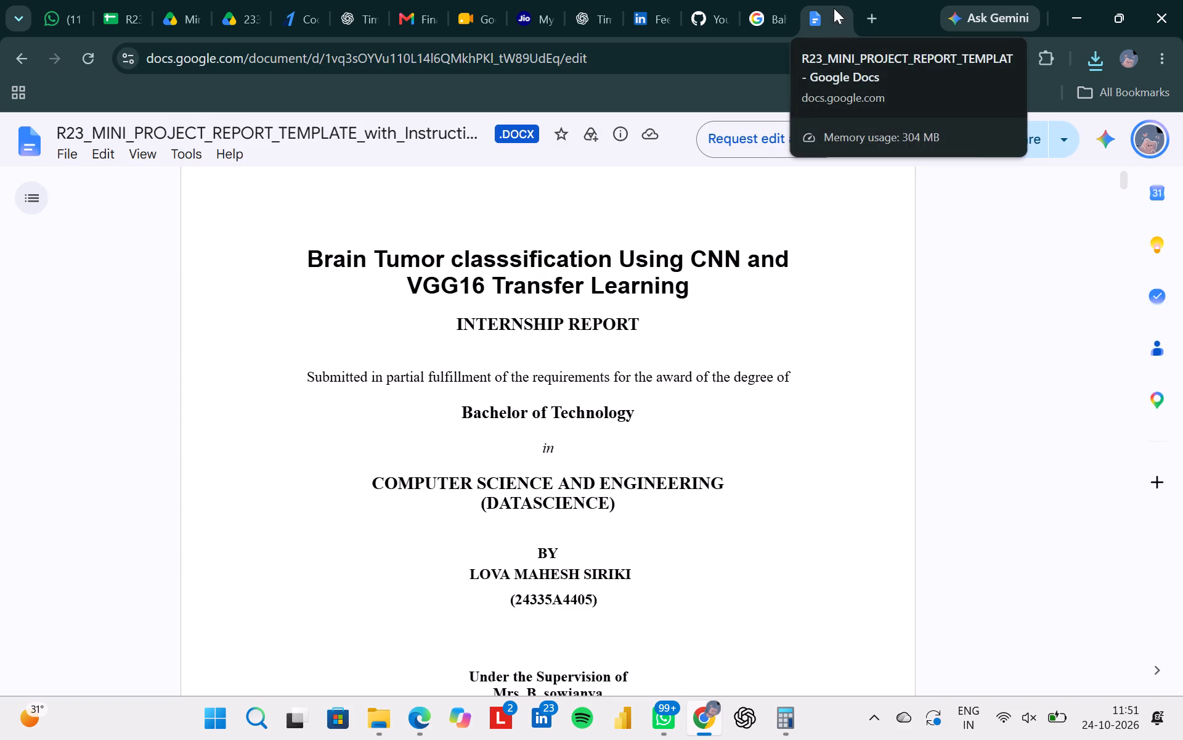
{"action": "left_click", "coordinate": [839, 25]}
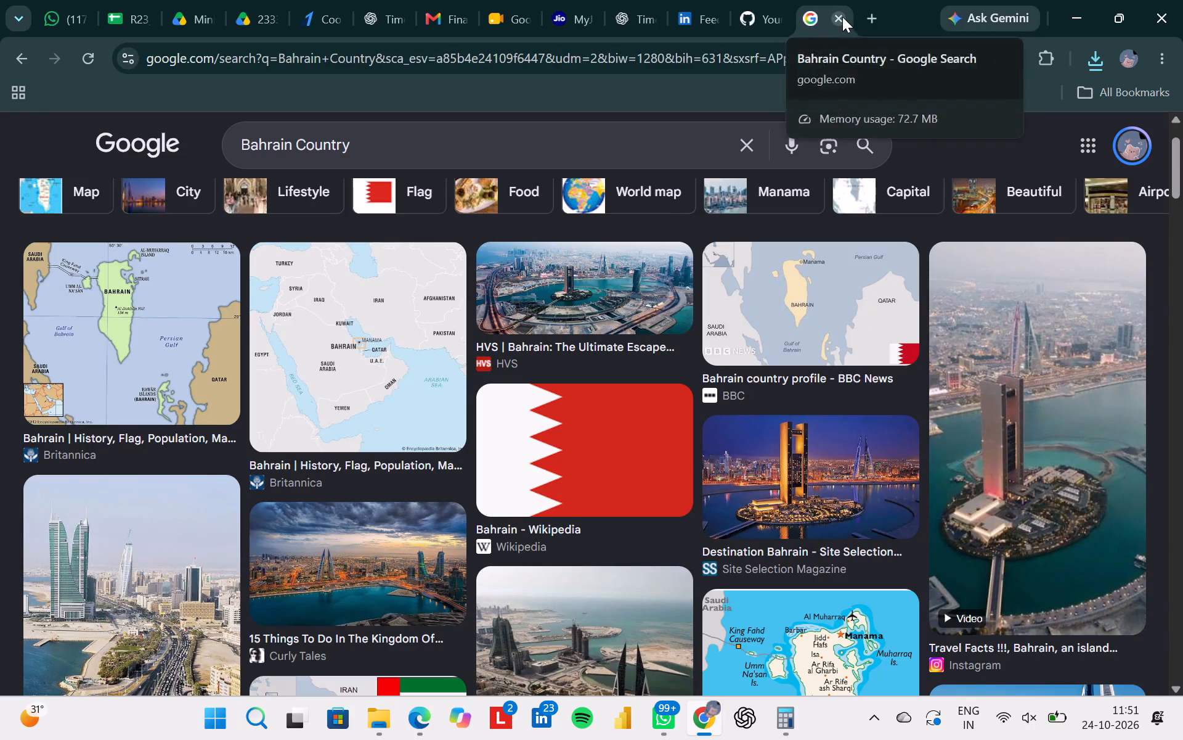
{"action": "left_click", "coordinate": [842, 17]}
Open the uploaded Mini Project Main Document (1) from the recent documents in Google Docs.
{"action": "left_click", "coordinate": [868, 17]}
{"action": "scroll", "coordinate": [335, 456], "scroll_direction": "down", "scroll_amount": 1}
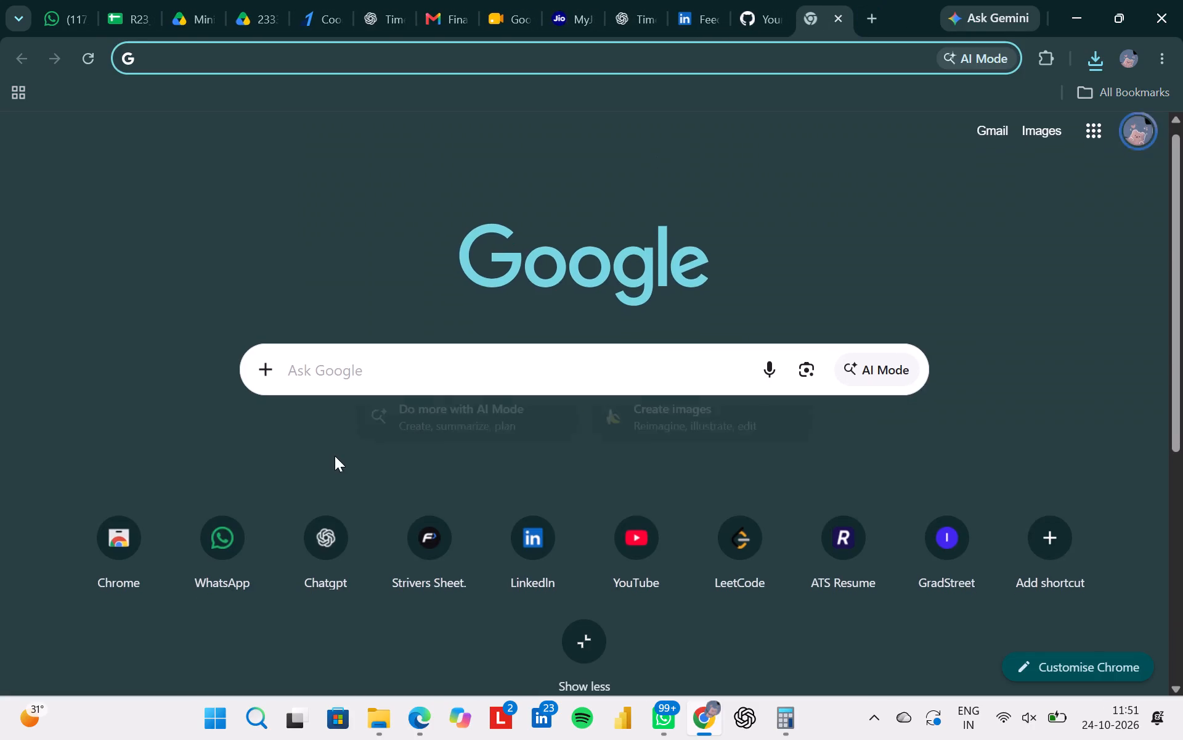
{"action": "left_click", "coordinate": [1093, 136]}
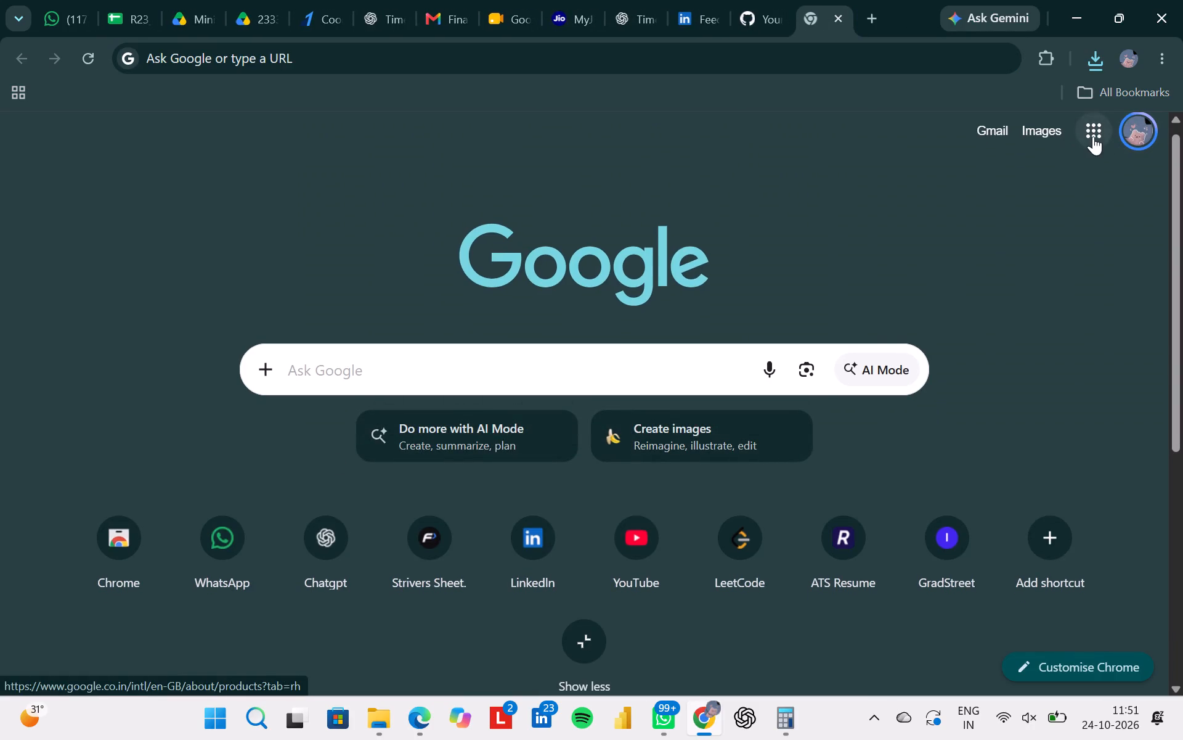
{"action": "scroll", "coordinate": [1043, 411], "scroll_direction": "down", "scroll_amount": 2}
{"action": "scroll", "coordinate": [990, 521], "scroll_direction": "down", "scroll_amount": 1}
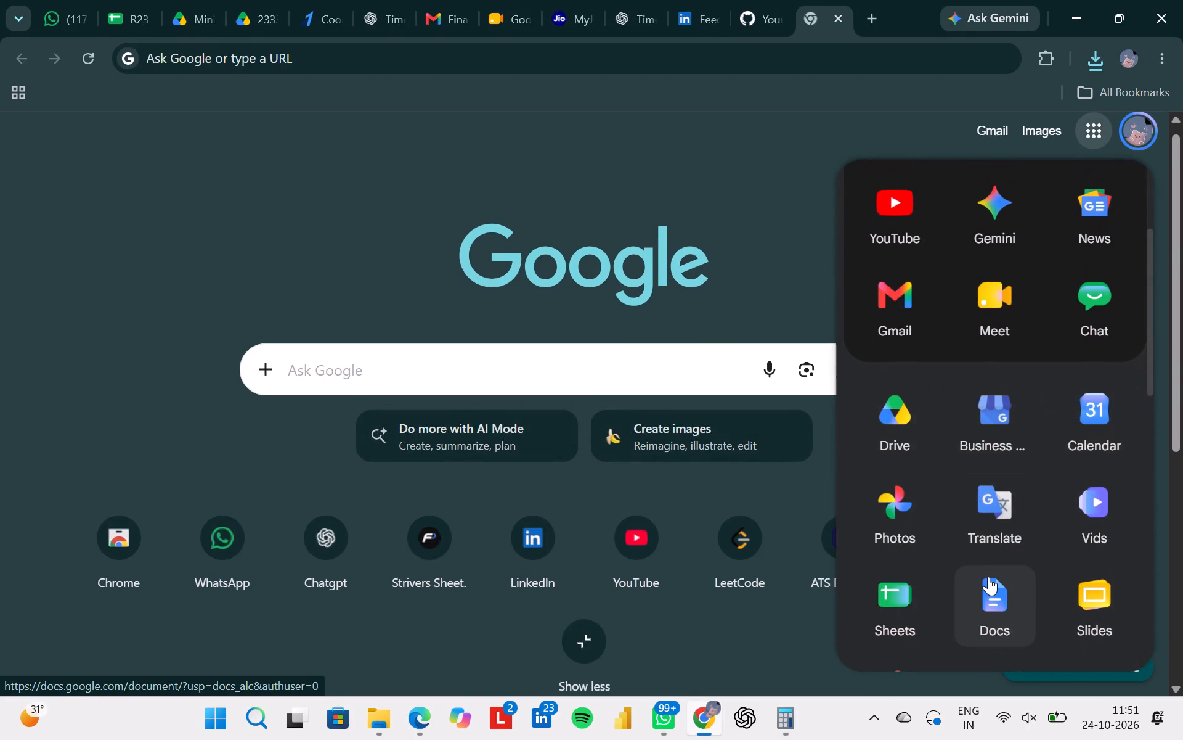
{"action": "left_click", "coordinate": [988, 577]}
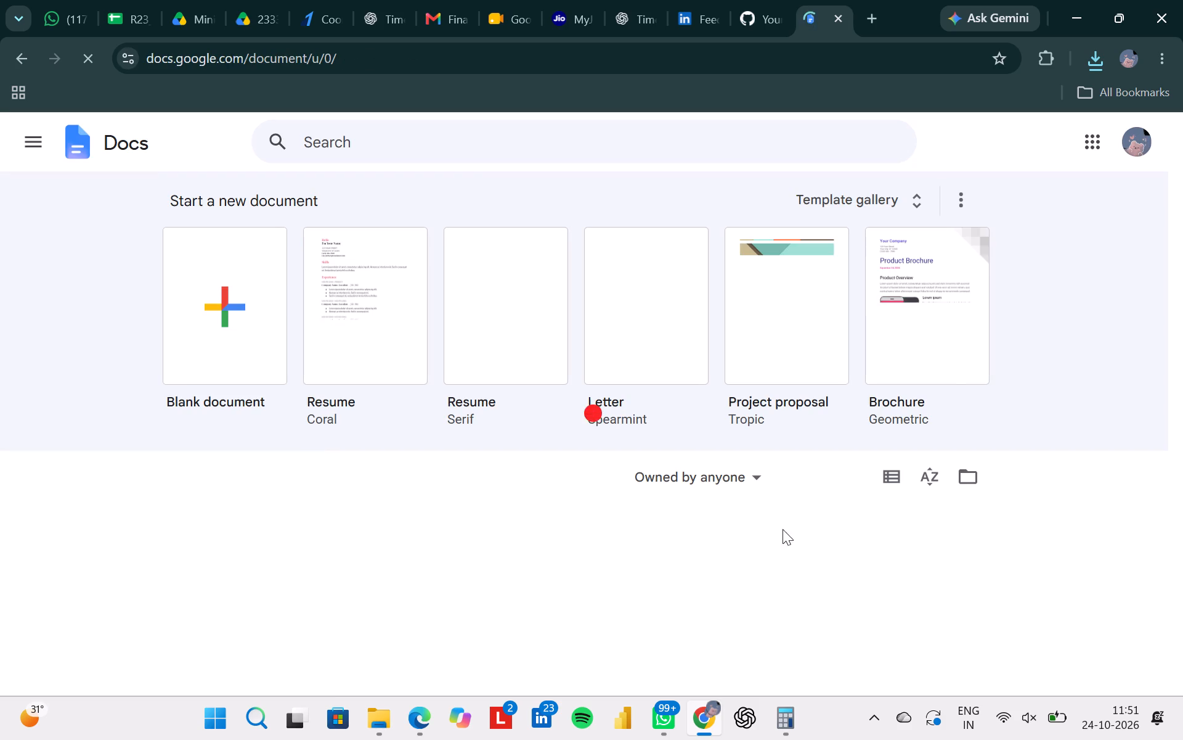
{"action": "scroll", "coordinate": [474, 521], "scroll_direction": "down", "scroll_amount": 3}
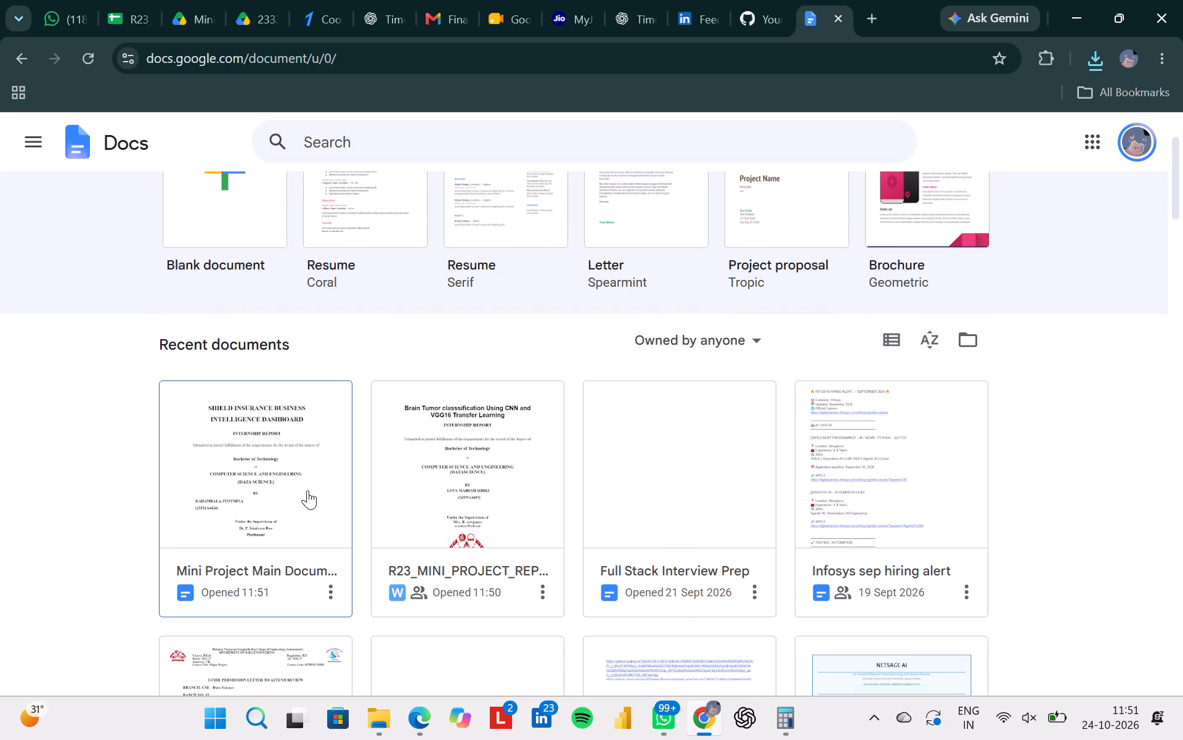
{"action": "double_click", "coordinate": [309, 492]}
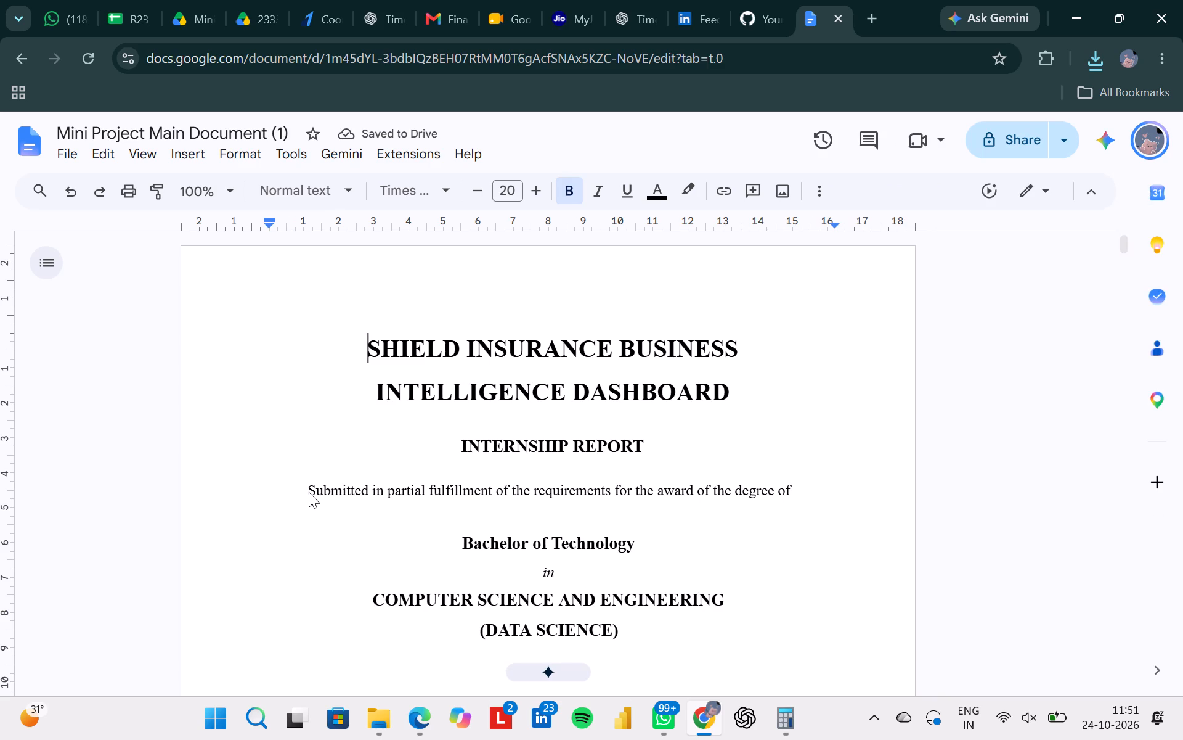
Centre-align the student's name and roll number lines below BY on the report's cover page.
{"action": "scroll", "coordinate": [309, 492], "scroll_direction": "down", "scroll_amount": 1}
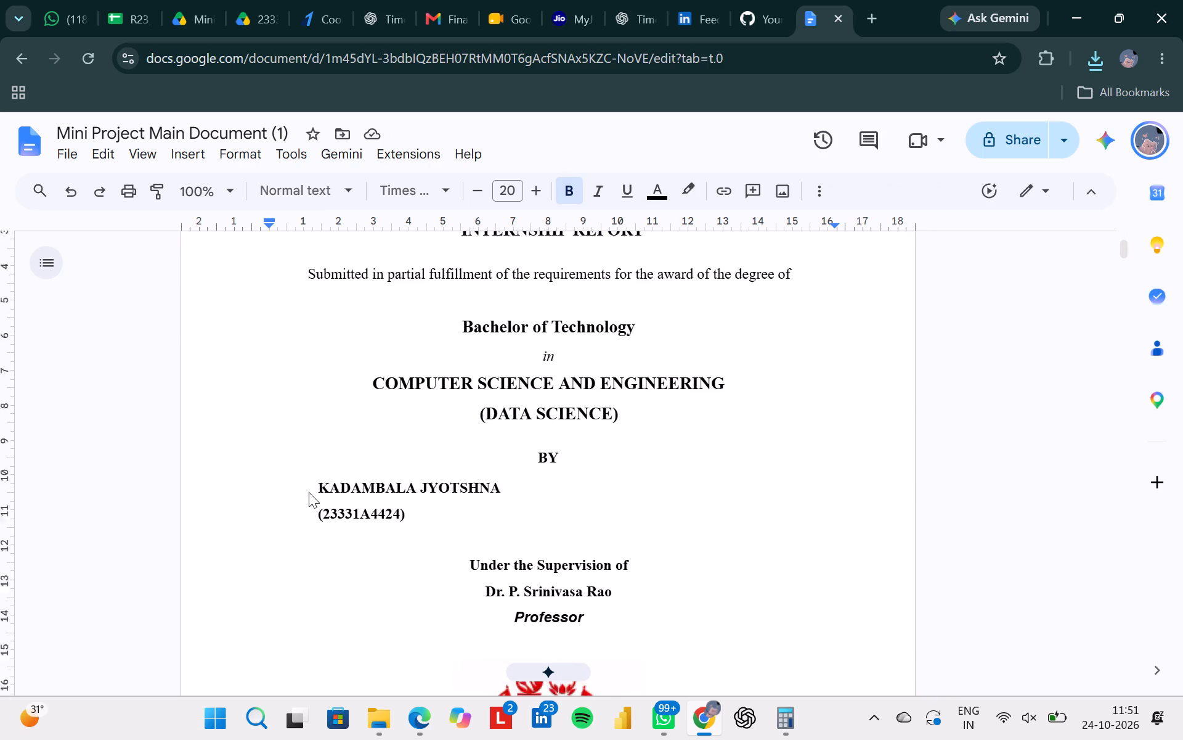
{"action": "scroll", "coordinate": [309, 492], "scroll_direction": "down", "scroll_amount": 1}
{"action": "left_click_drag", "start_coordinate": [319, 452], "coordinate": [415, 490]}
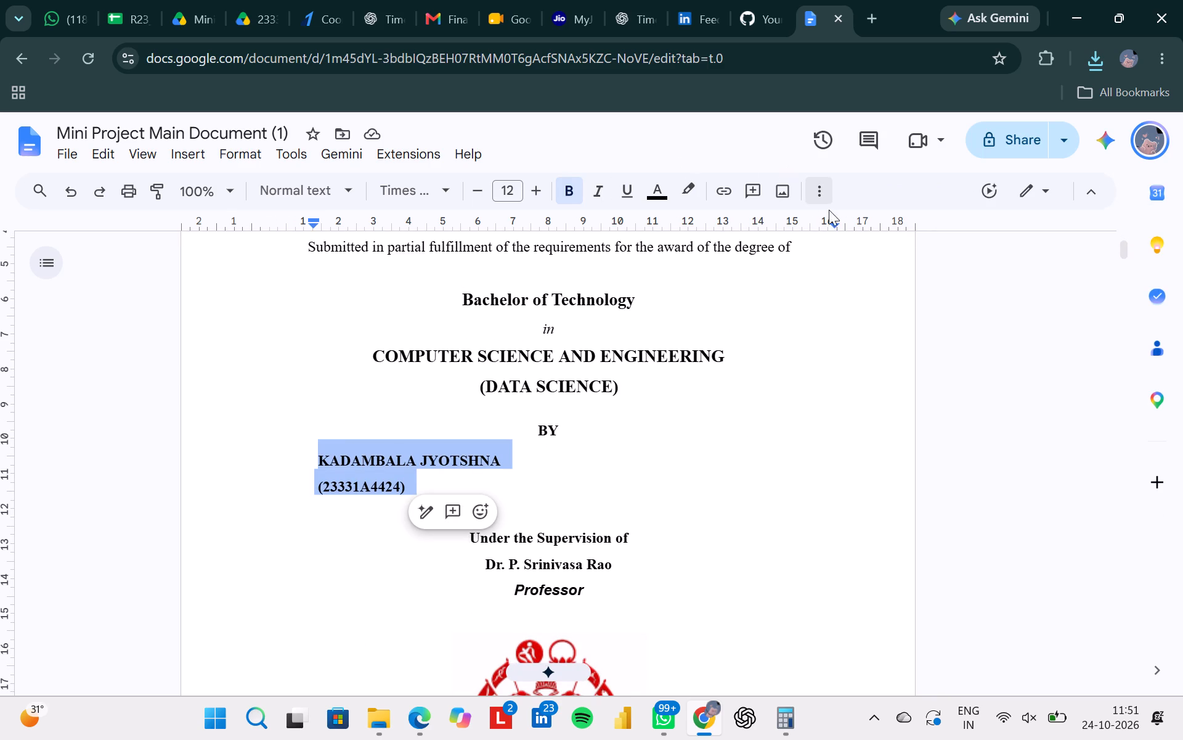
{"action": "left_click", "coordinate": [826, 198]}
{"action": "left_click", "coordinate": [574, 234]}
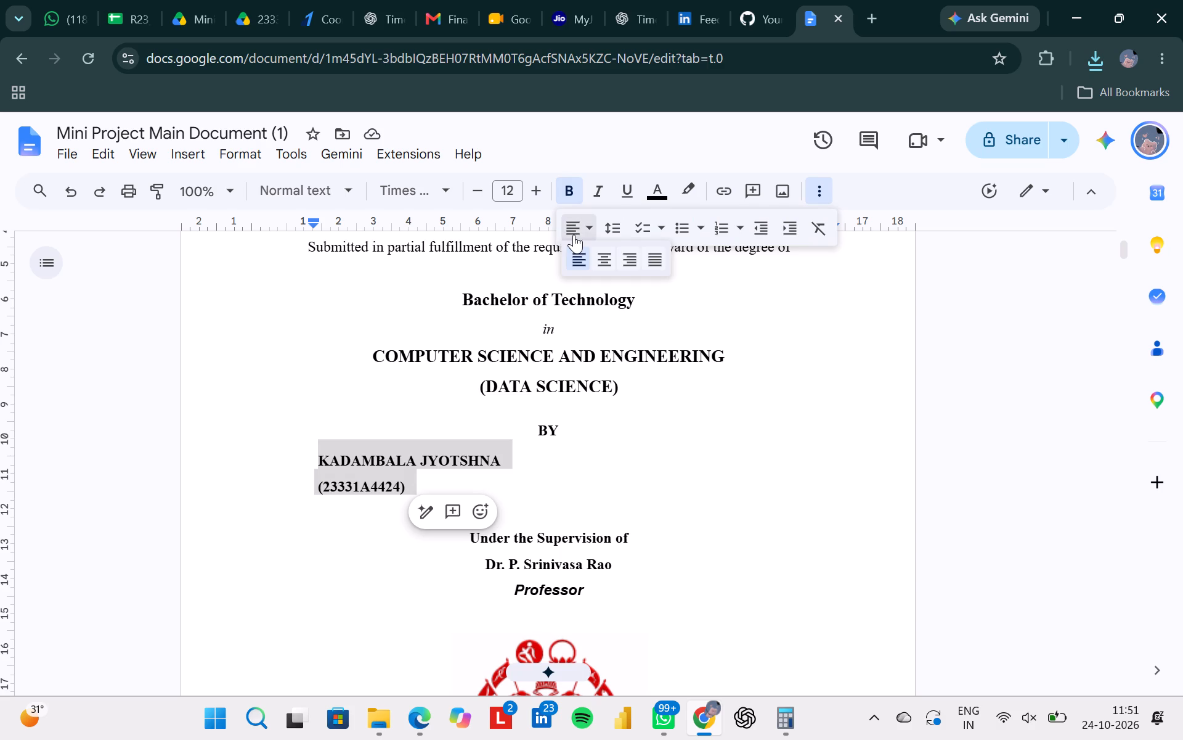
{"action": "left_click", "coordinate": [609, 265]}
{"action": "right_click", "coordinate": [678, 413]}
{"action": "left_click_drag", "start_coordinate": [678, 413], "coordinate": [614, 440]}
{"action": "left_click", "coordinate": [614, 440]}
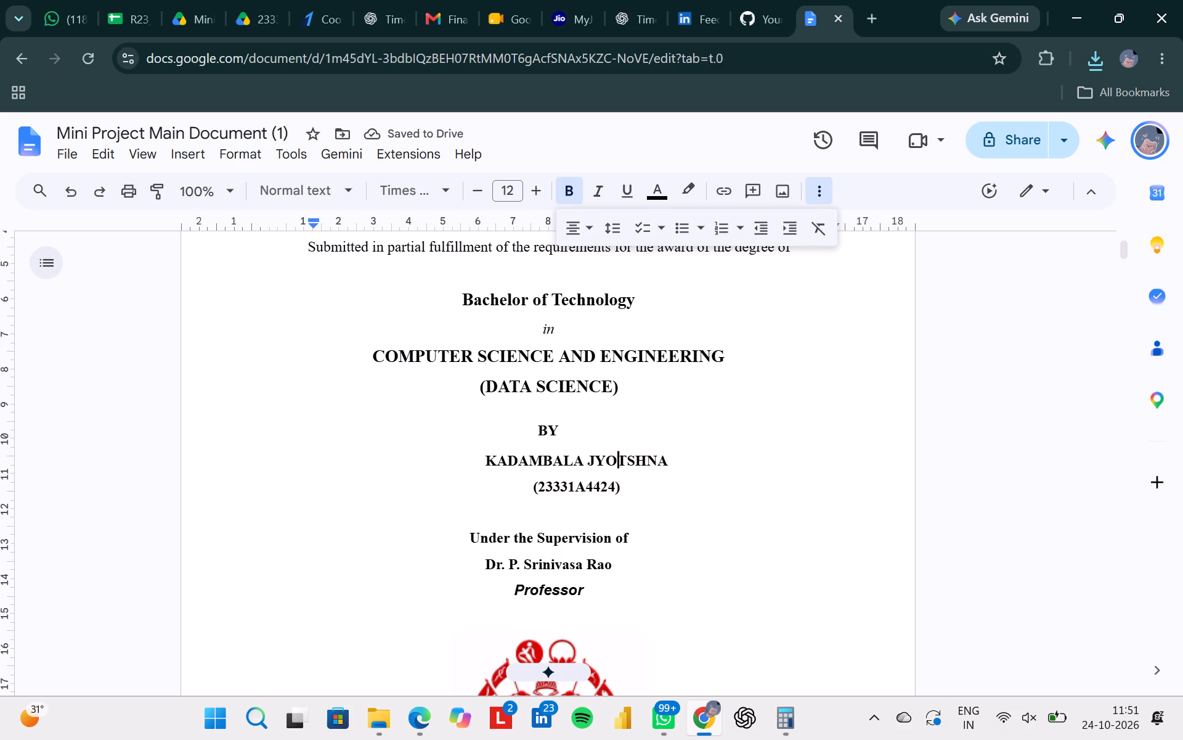
Remove the centre alignment from the student's name line and shift it with spaces until it sits beneath BY.
{"action": "scroll", "coordinate": [524, 535], "scroll_direction": "down", "scroll_amount": 1}
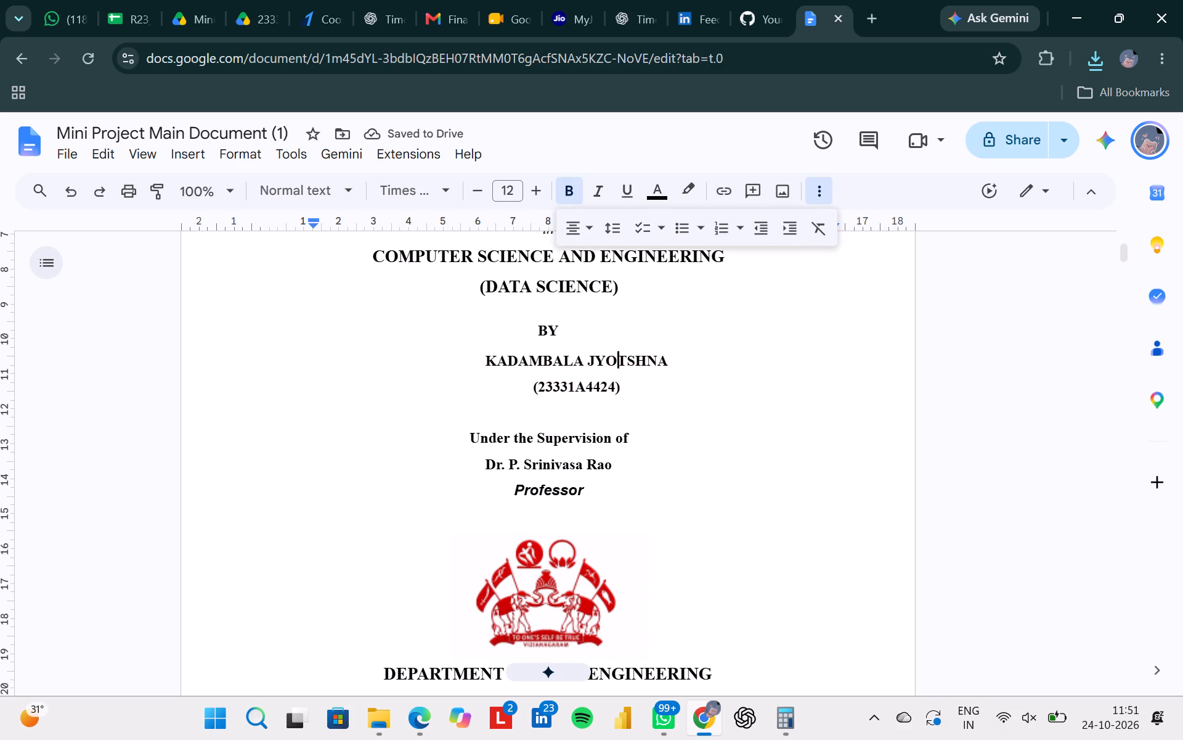
{"action": "left_click", "coordinate": [486, 361]}
{"action": "key", "text": "BackSpace"}
{"action": "key", "text": "BackSpace"}
{"action": "key", "text": "space"}
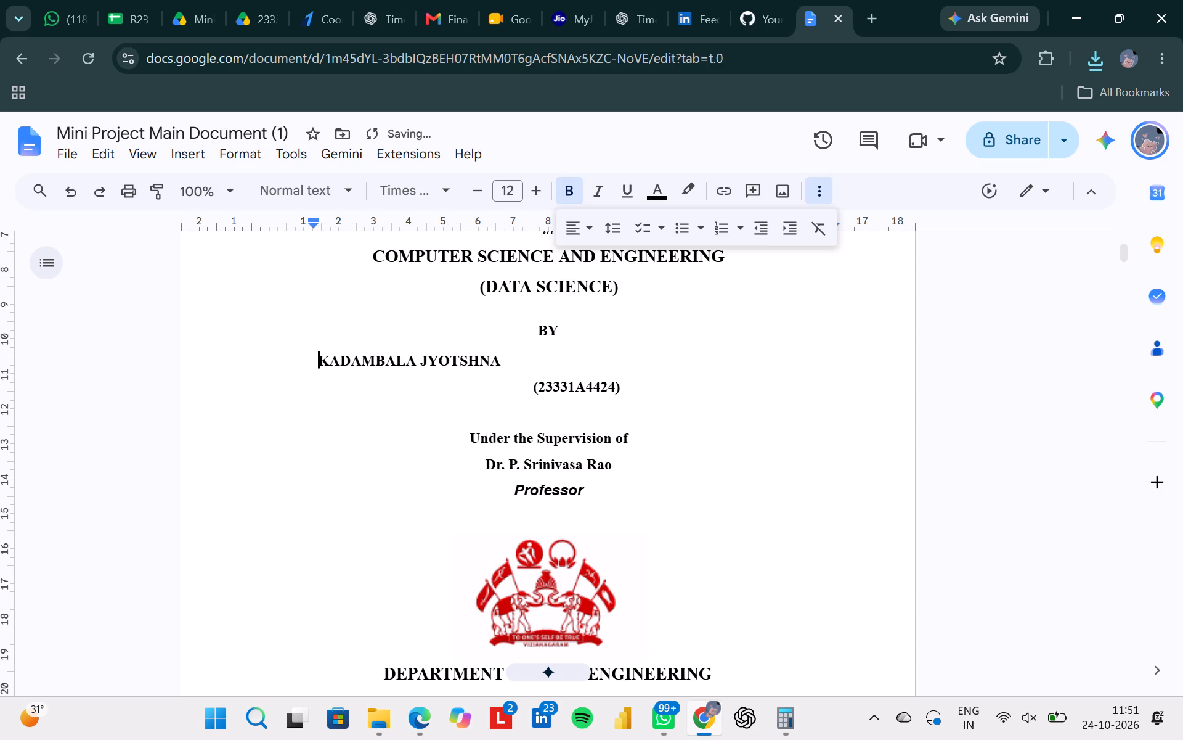
{"action": "key", "text": "space"}
{"action": "key", "text": "space"}
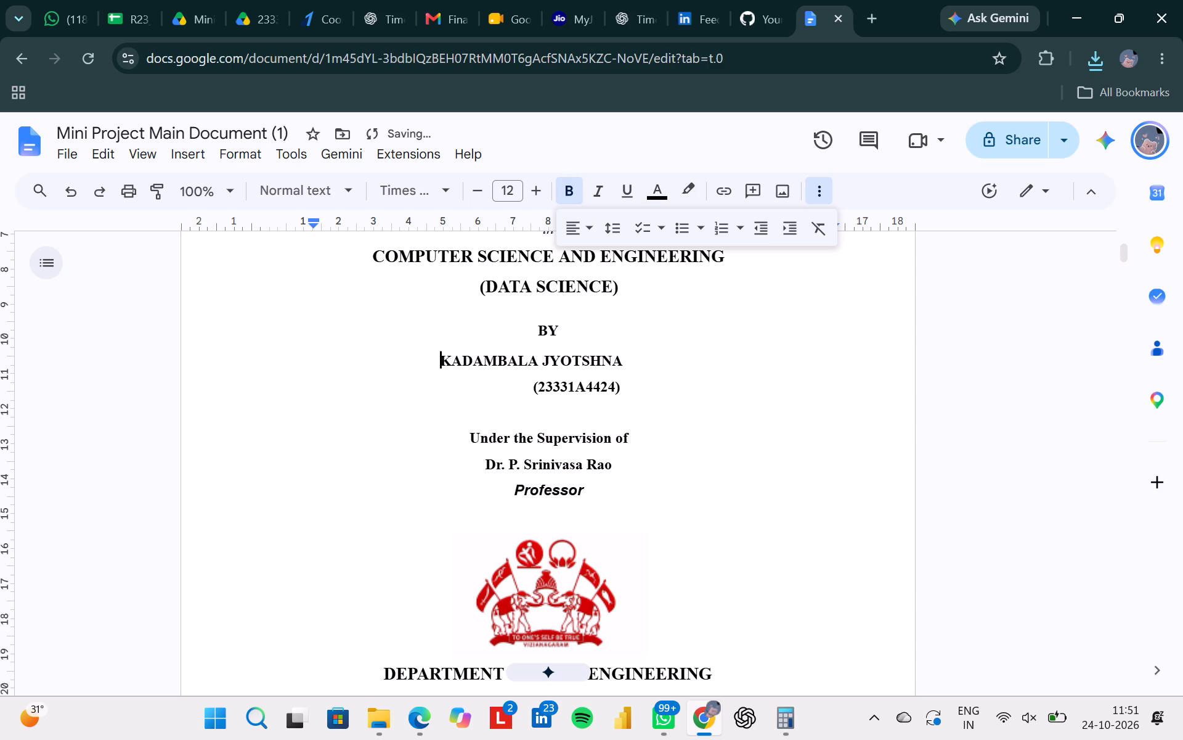
{"action": "key", "text": "space"}
{"action": "key", "text": "space"}
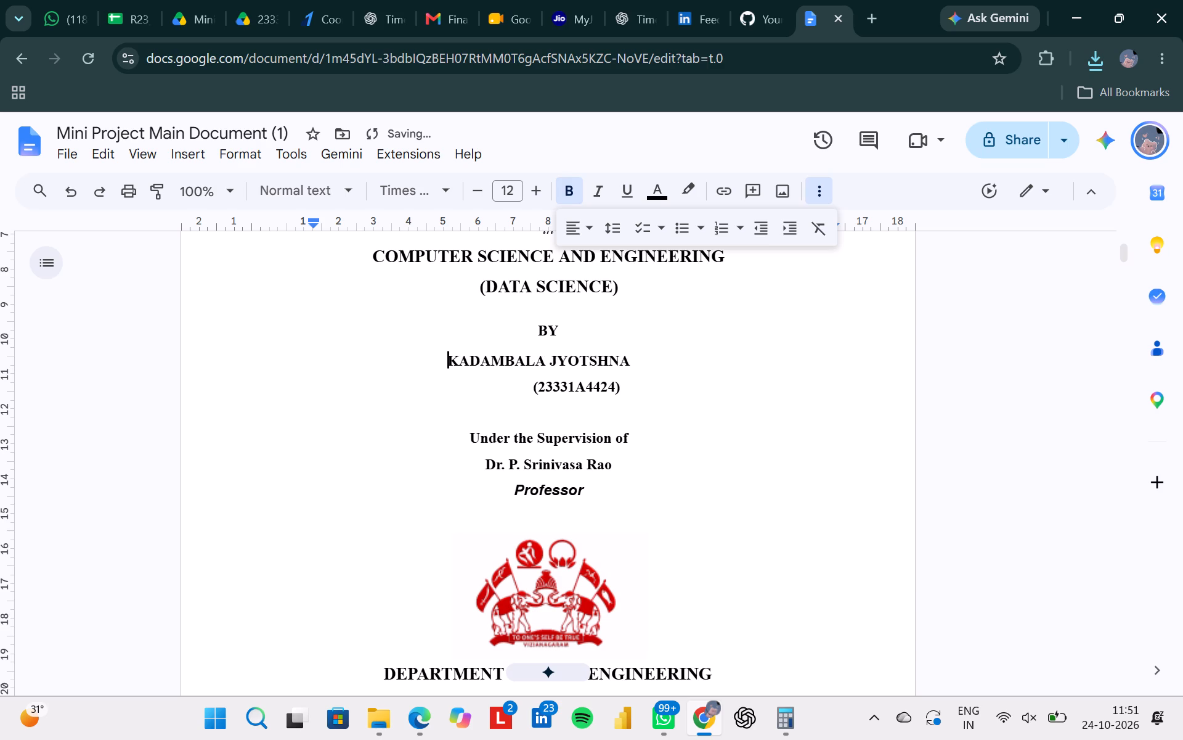
Remove the roll number line's centre alignment and indent, and pad it with spaces to sit beneath the student's name.
{"action": "left_click", "coordinate": [529, 391]}
{"action": "key", "text": "BackSpace"}
{"action": "key", "text": "BackSpace"}
{"action": "key", "text": "space"}
{"action": "key", "text": "space"}
{"action": "key", "text": "space"}
{"action": "key", "text": "space"}
{"action": "key", "text": "space"}
{"action": "key", "text": "space"}
{"action": "key", "text": "space"}
{"action": "key", "text": "space"}
{"action": "key", "text": "space"}
{"action": "key", "text": "space"}
{"action": "key", "text": "space"}
{"action": "key", "text": "space"}
{"action": "key", "text": "space"}
{"action": "key", "text": "space"}
{"action": "key", "text": "space"}
{"action": "key", "text": "space"}
{"action": "key", "text": "space"}
{"action": "key", "text": "space"}
{"action": "key", "text": "space"}
{"action": "key", "text": "space"}
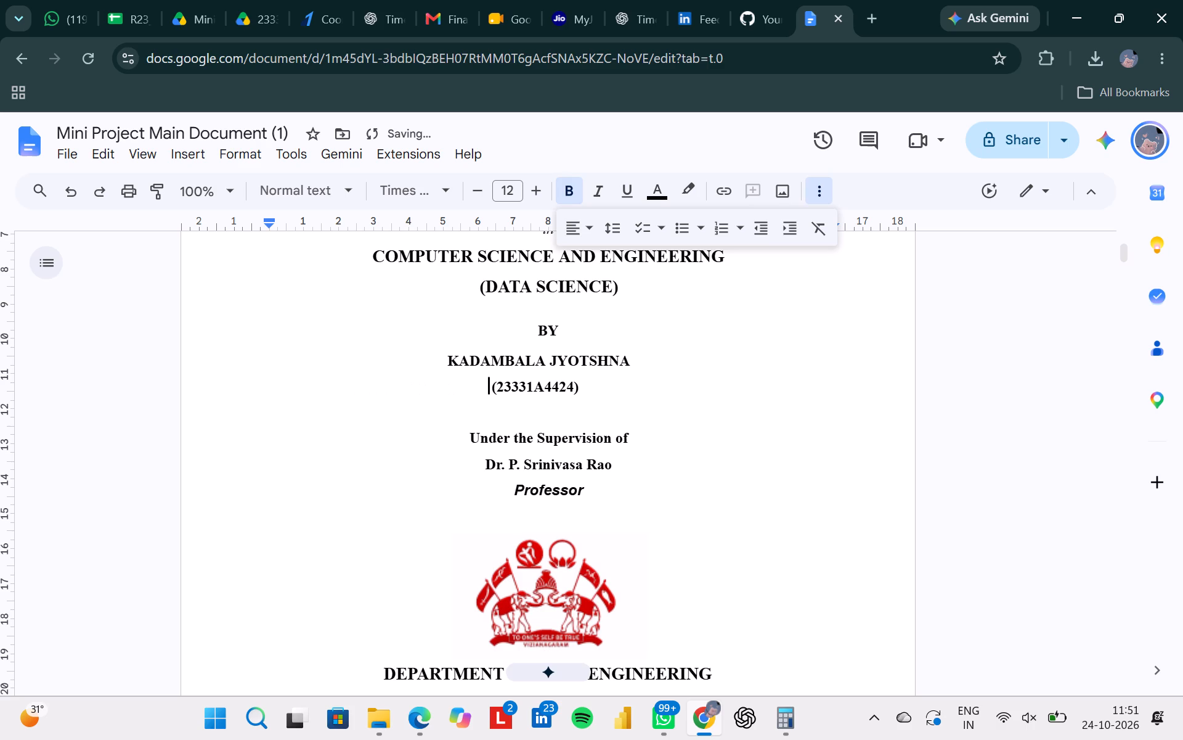
Insert two line breaks after AUGUST, 2026 to move the CERTIFICATE heading onto the following page.
{"action": "scroll", "coordinate": [580, 468], "scroll_direction": "down", "scroll_amount": 4}
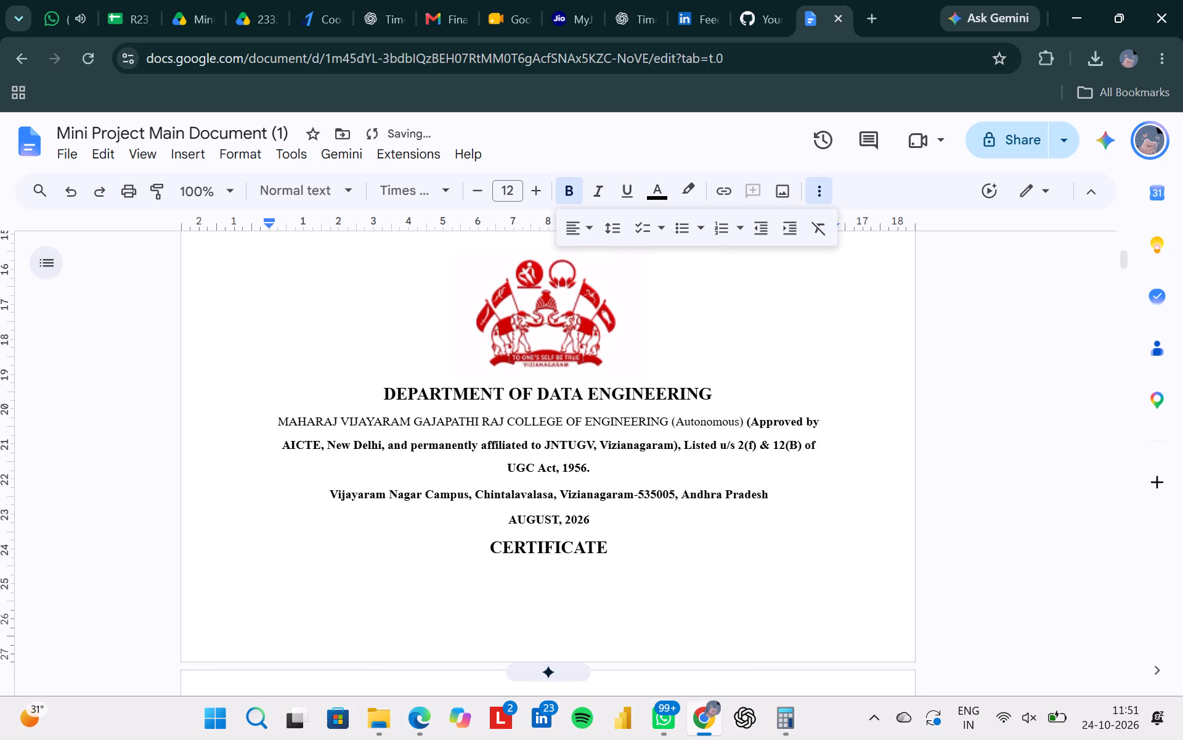
{"action": "left_click", "coordinate": [601, 518]}
{"action": "key", "text": "Return"}
{"action": "key", "text": "Return"}
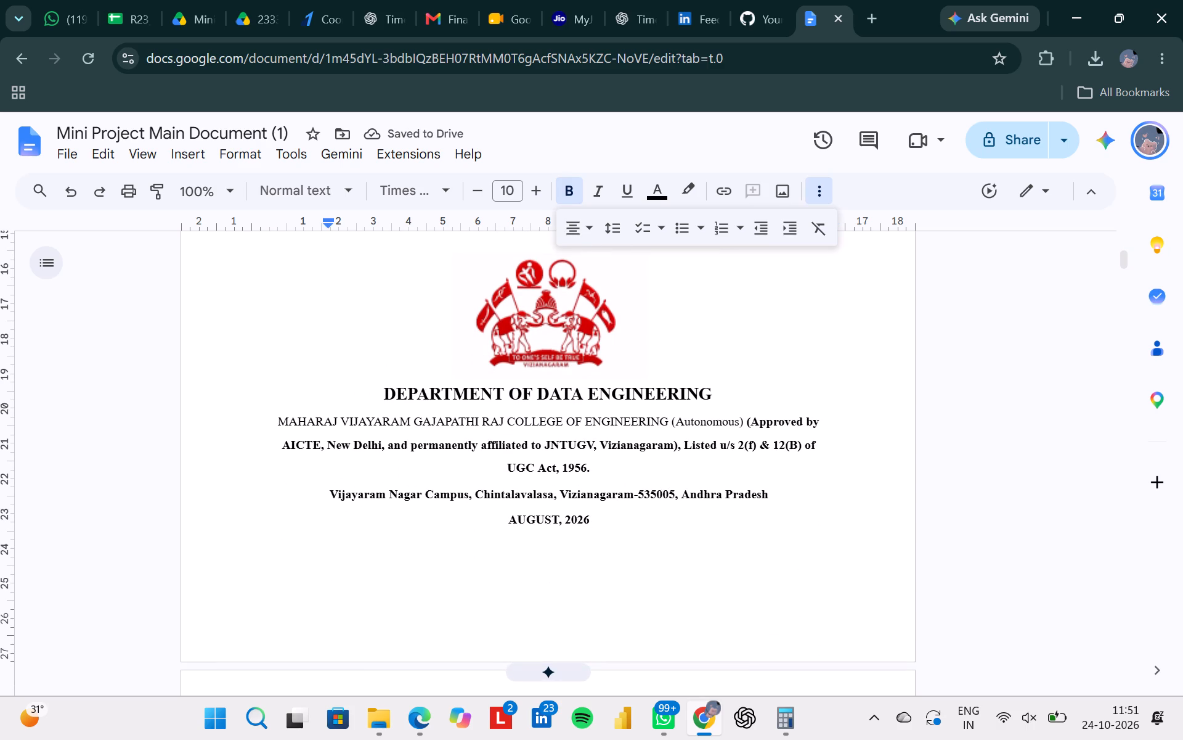
Check the layout of the report's certificate and declaration pages and close the document.
{"action": "scroll", "coordinate": [601, 518], "scroll_direction": "down", "scroll_amount": 2}
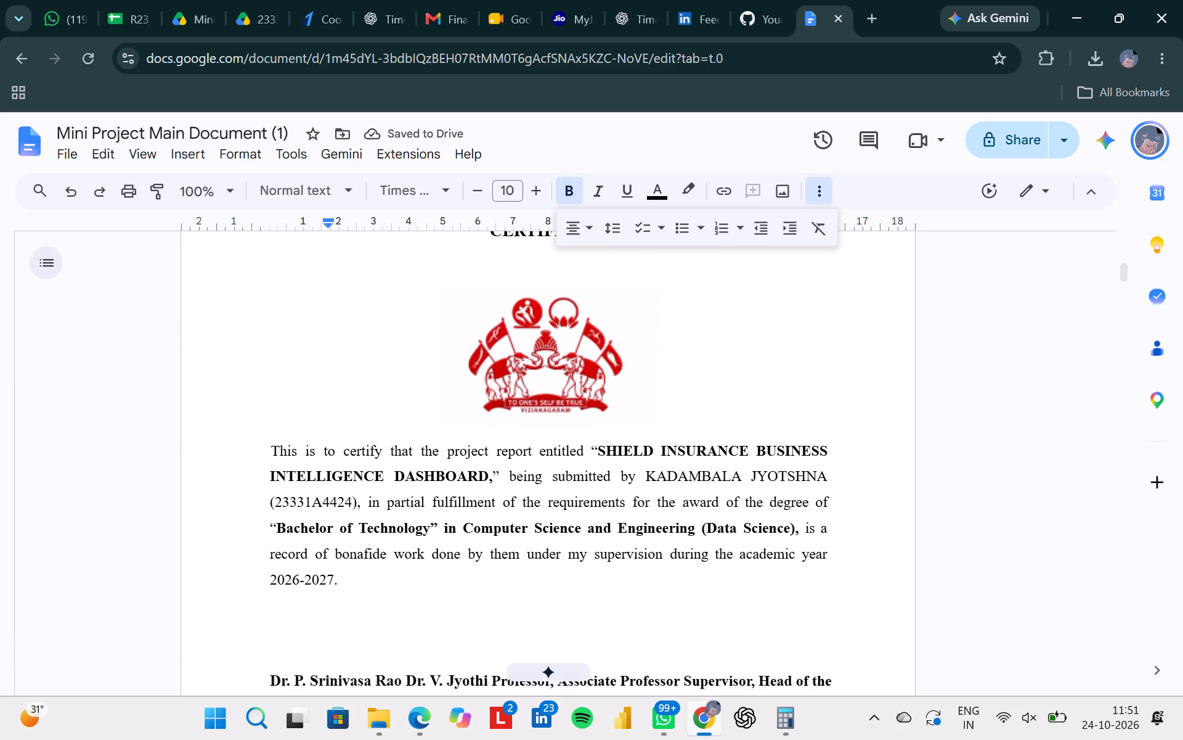
{"action": "scroll", "coordinate": [601, 518], "scroll_direction": "down", "scroll_amount": 2}
{"action": "scroll", "coordinate": [512, 530], "scroll_direction": "down", "scroll_amount": 2}
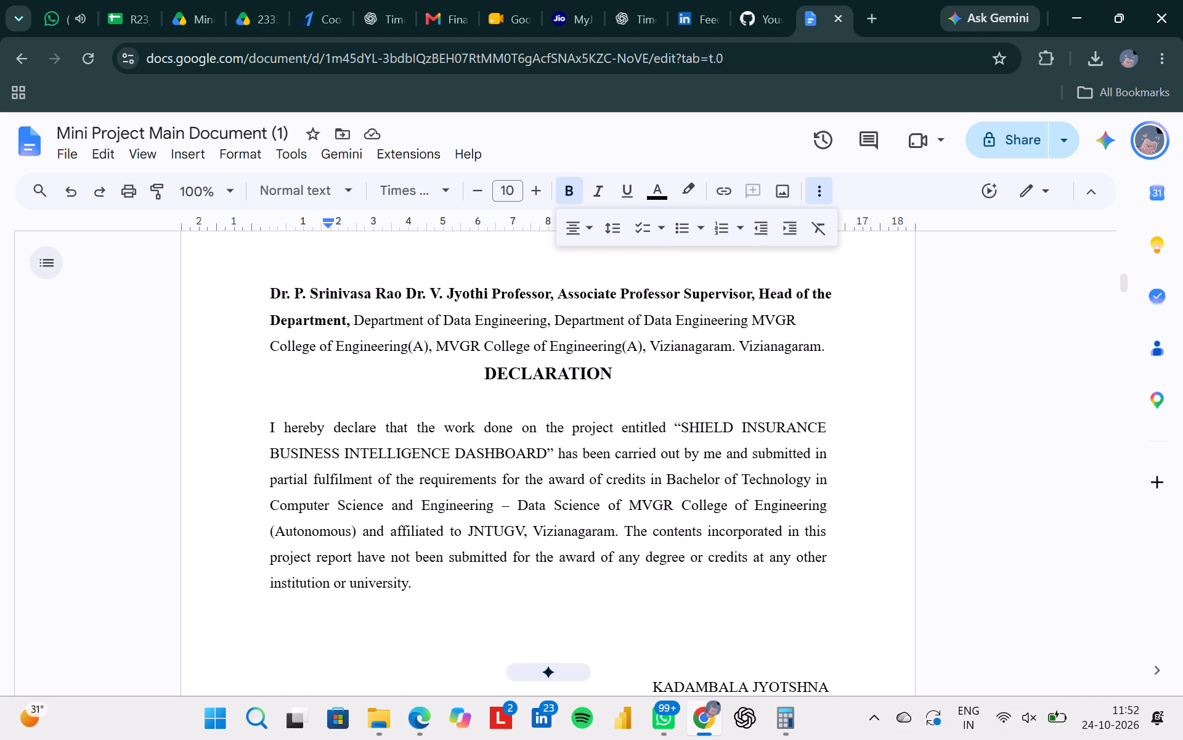
{"action": "scroll", "coordinate": [512, 530], "scroll_direction": "down", "scroll_amount": 1}
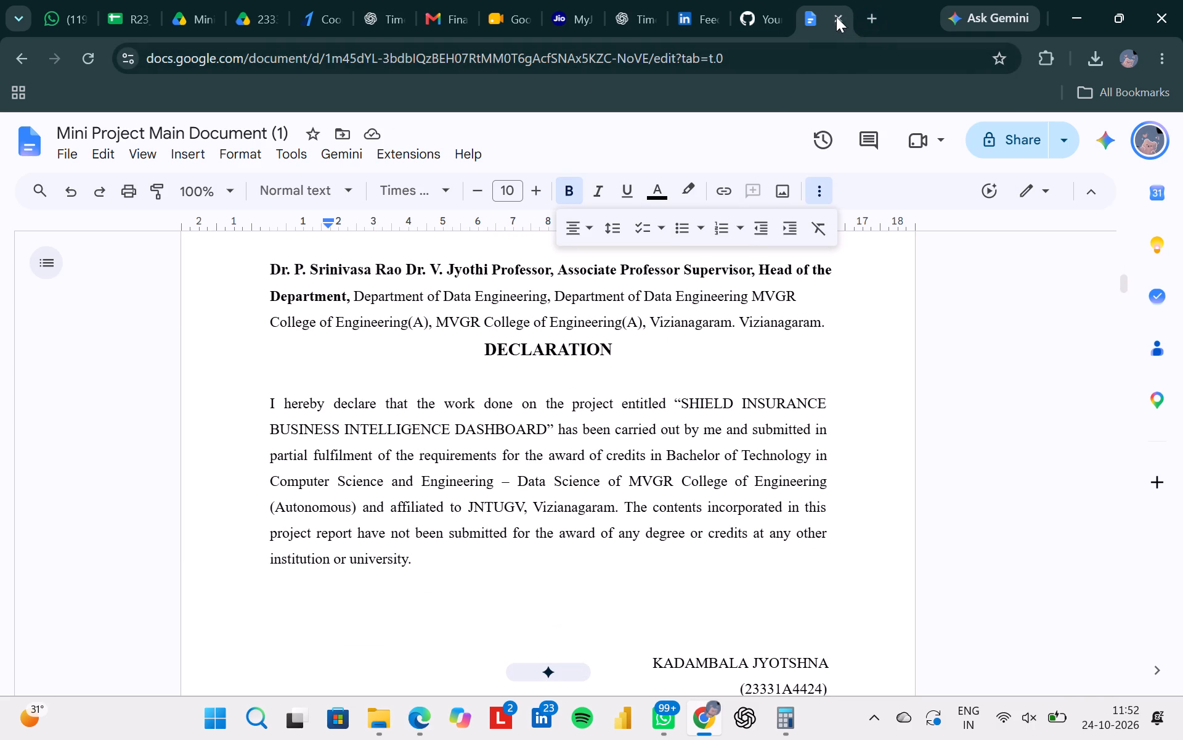
{"action": "left_click", "coordinate": [836, 17]}
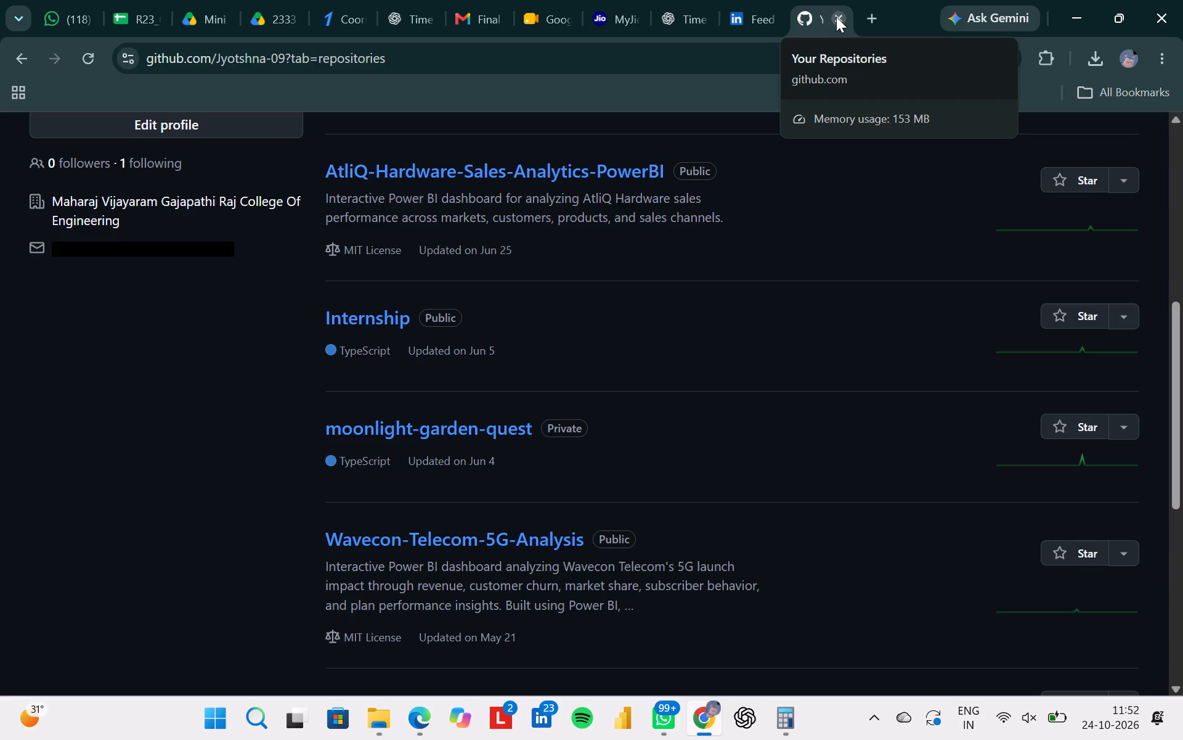
Search the web for "pdf to word" and open the iLovePDF PDF to WORD Converter.
{"action": "left_click", "coordinate": [874, 19]}
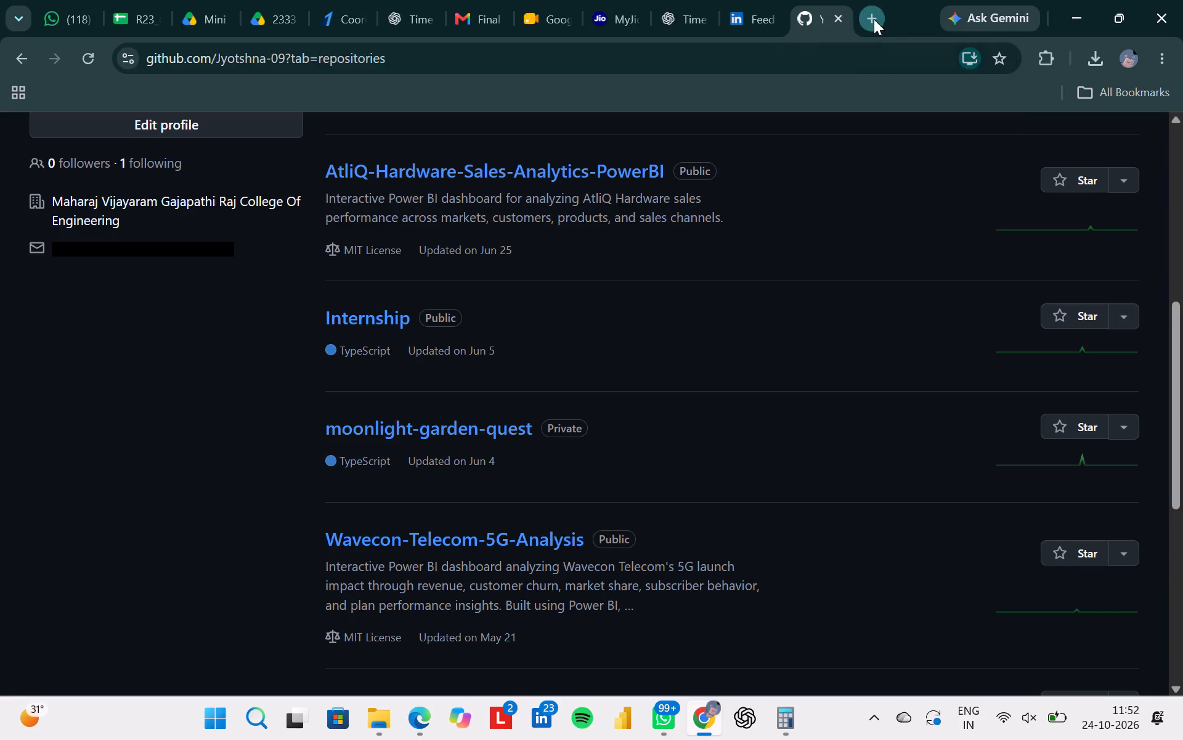
{"action": "left_click", "coordinate": [495, 377]}
{"action": "type", "text": "pdf to word"}
{"action": "key", "text": "Return"}
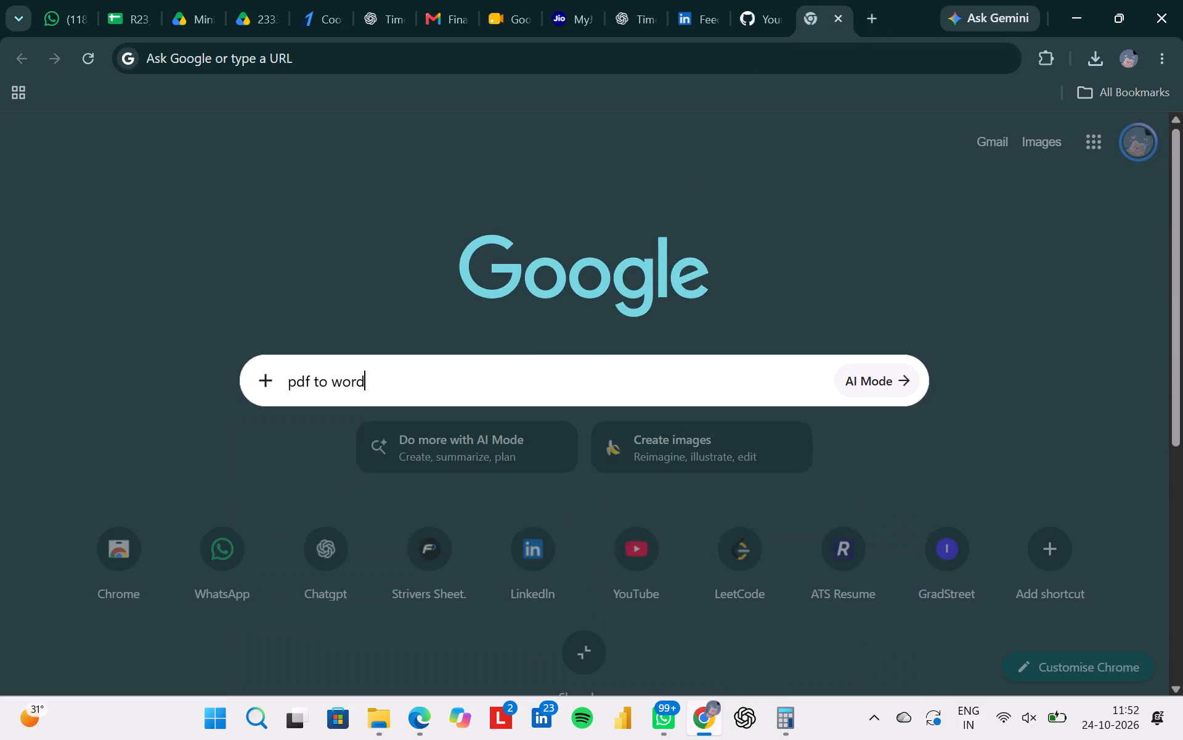
{"action": "left_click", "coordinate": [204, 350]}
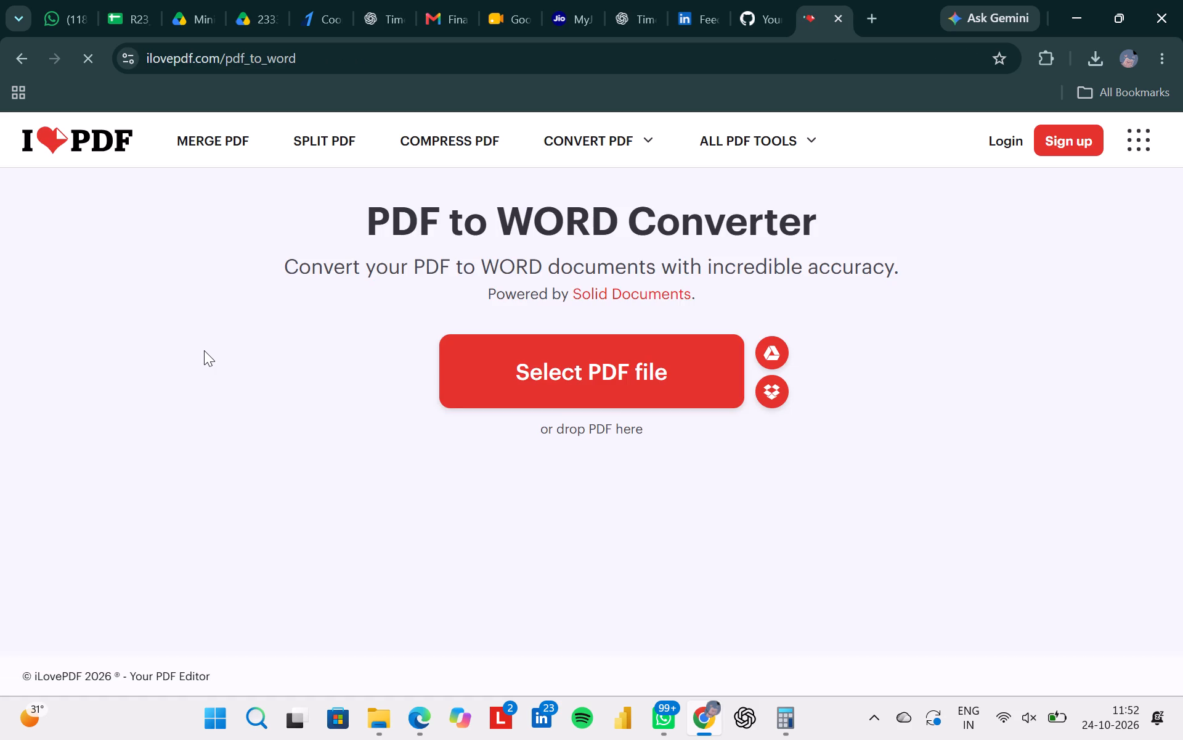
Convert the Mini Project Main Document (1) PDF from the Downloads folder to Word.
{"action": "left_click", "coordinate": [665, 376]}
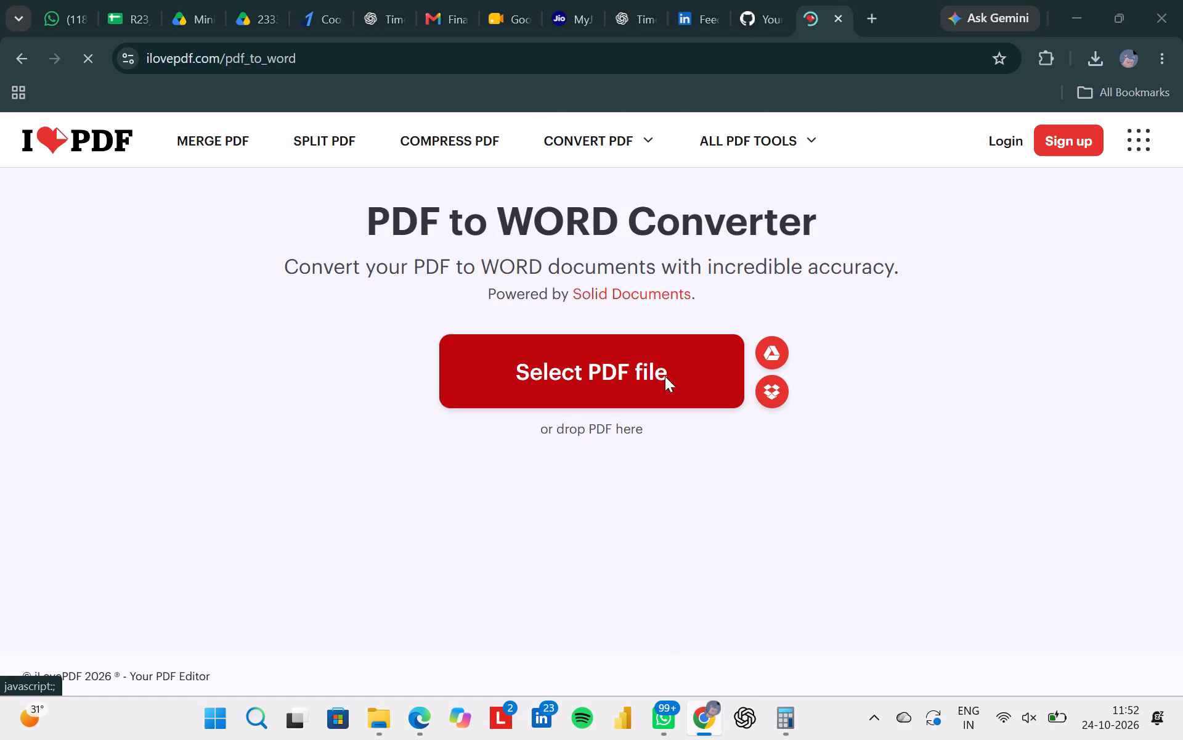
{"action": "left_click", "coordinate": [195, 166]}
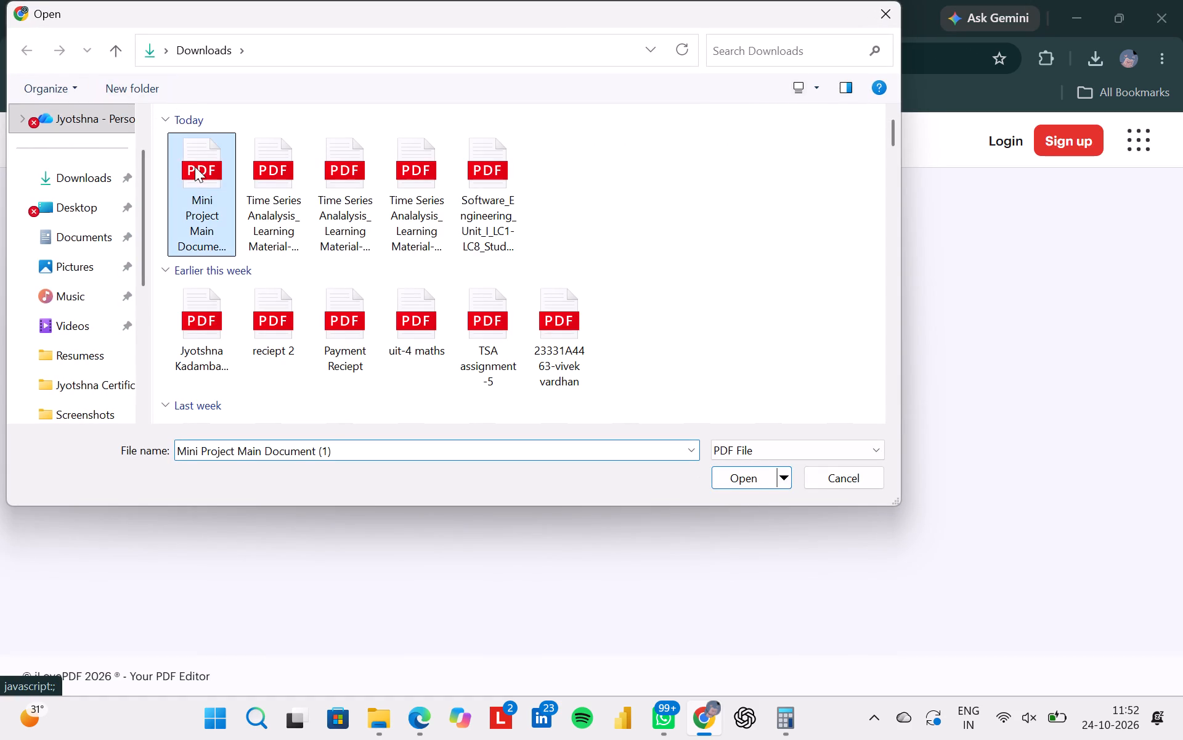
{"action": "left_click", "coordinate": [747, 476]}
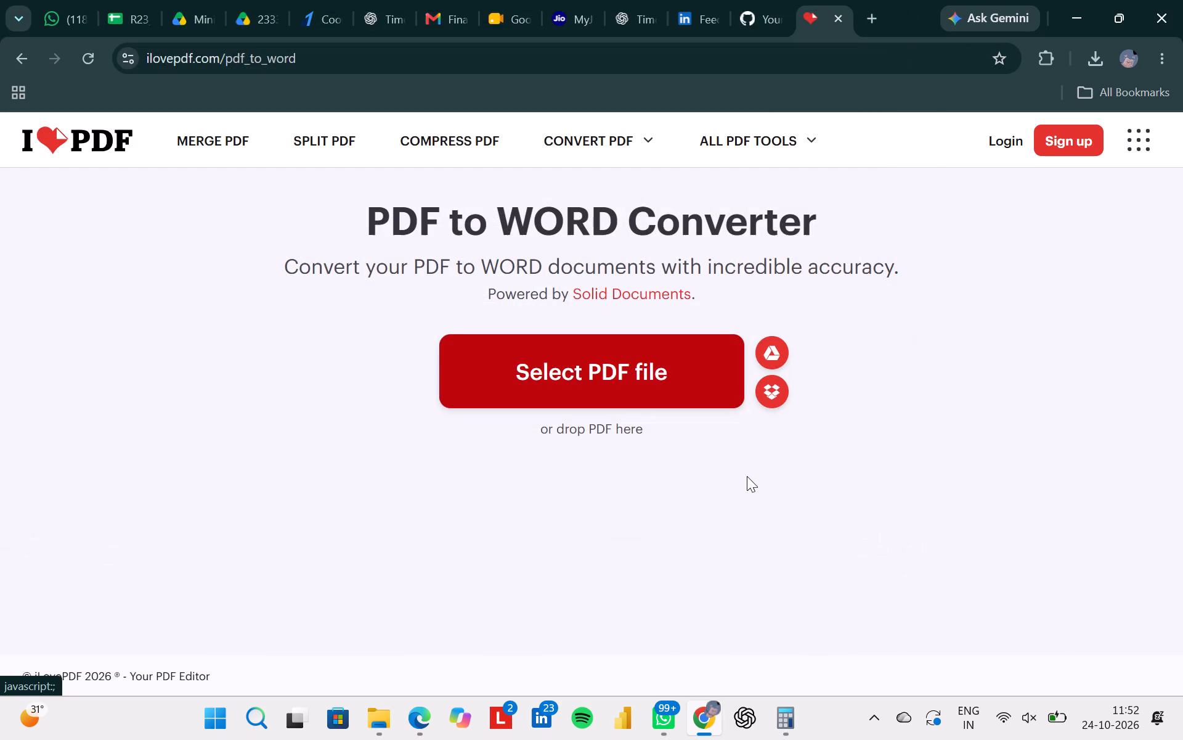
{"action": "left_click", "coordinate": [1021, 628]}
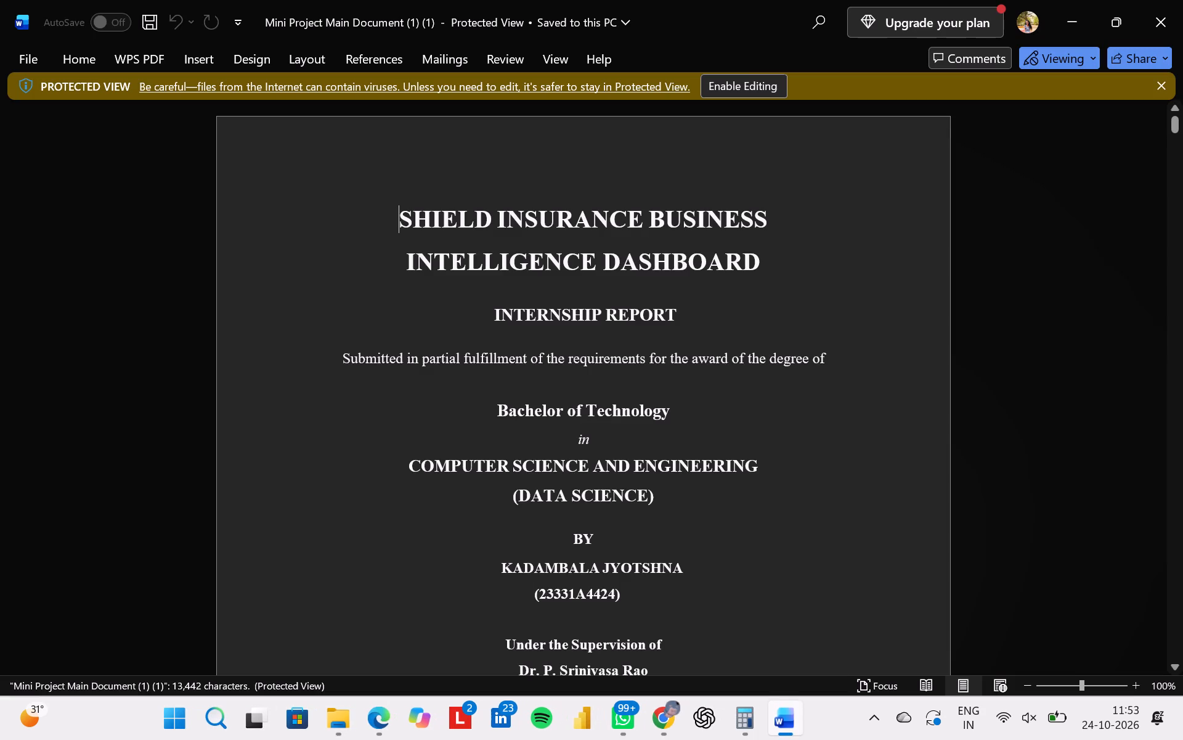
Enable editing of the converted Mini Project Main Document.
{"action": "left_click", "coordinate": [733, 83]}
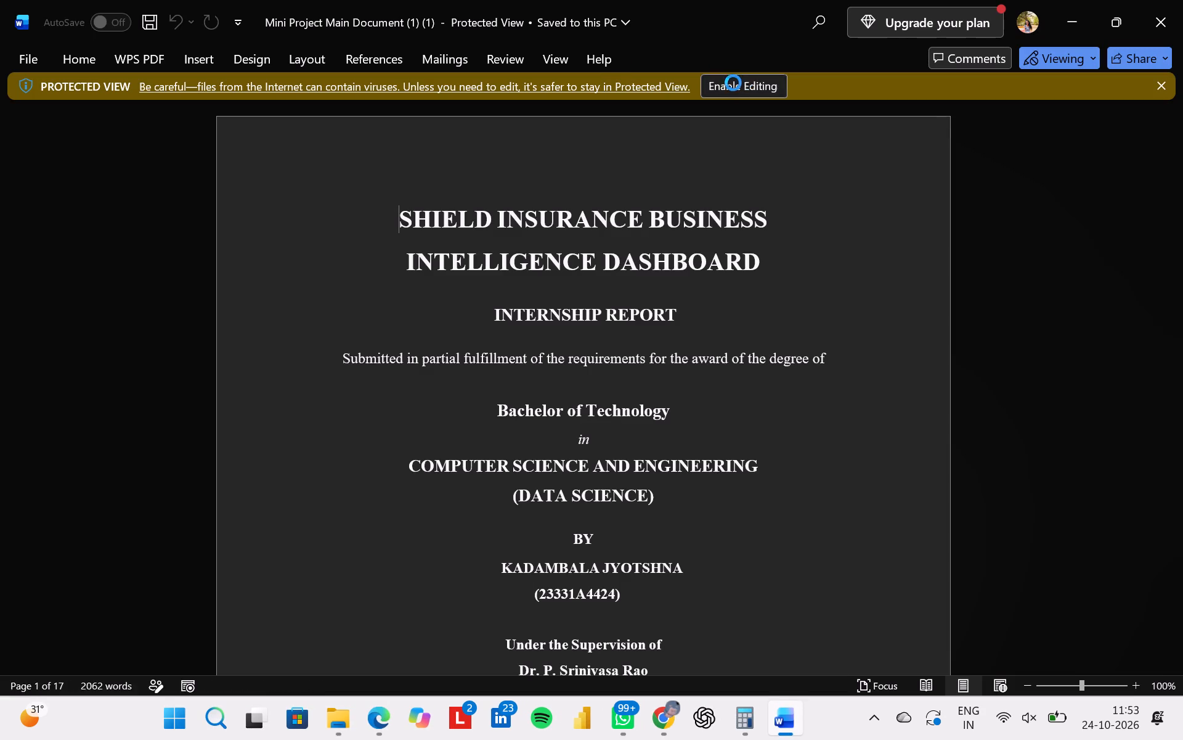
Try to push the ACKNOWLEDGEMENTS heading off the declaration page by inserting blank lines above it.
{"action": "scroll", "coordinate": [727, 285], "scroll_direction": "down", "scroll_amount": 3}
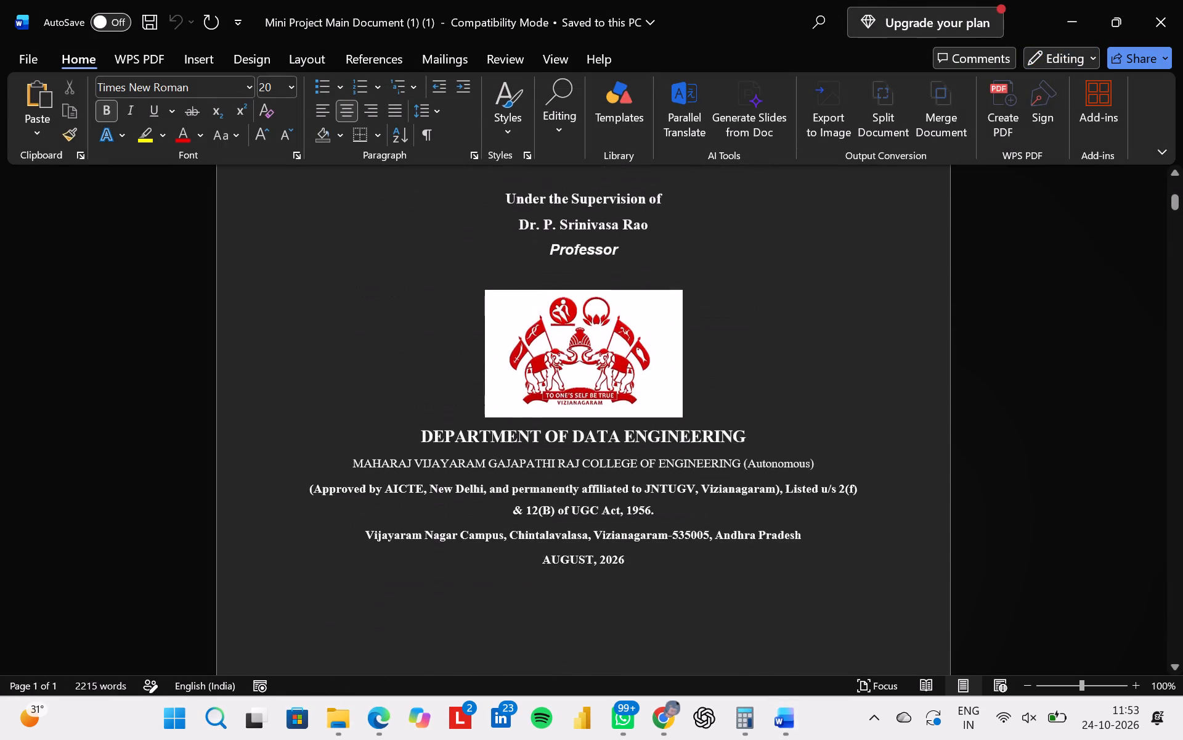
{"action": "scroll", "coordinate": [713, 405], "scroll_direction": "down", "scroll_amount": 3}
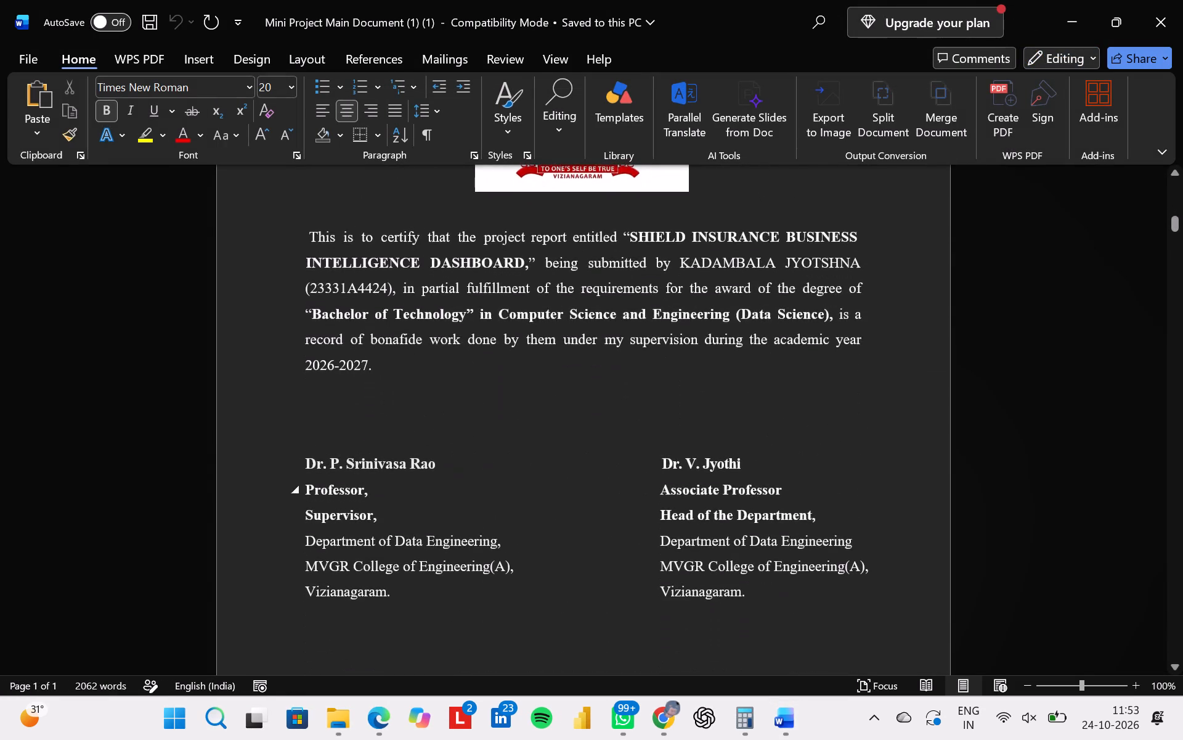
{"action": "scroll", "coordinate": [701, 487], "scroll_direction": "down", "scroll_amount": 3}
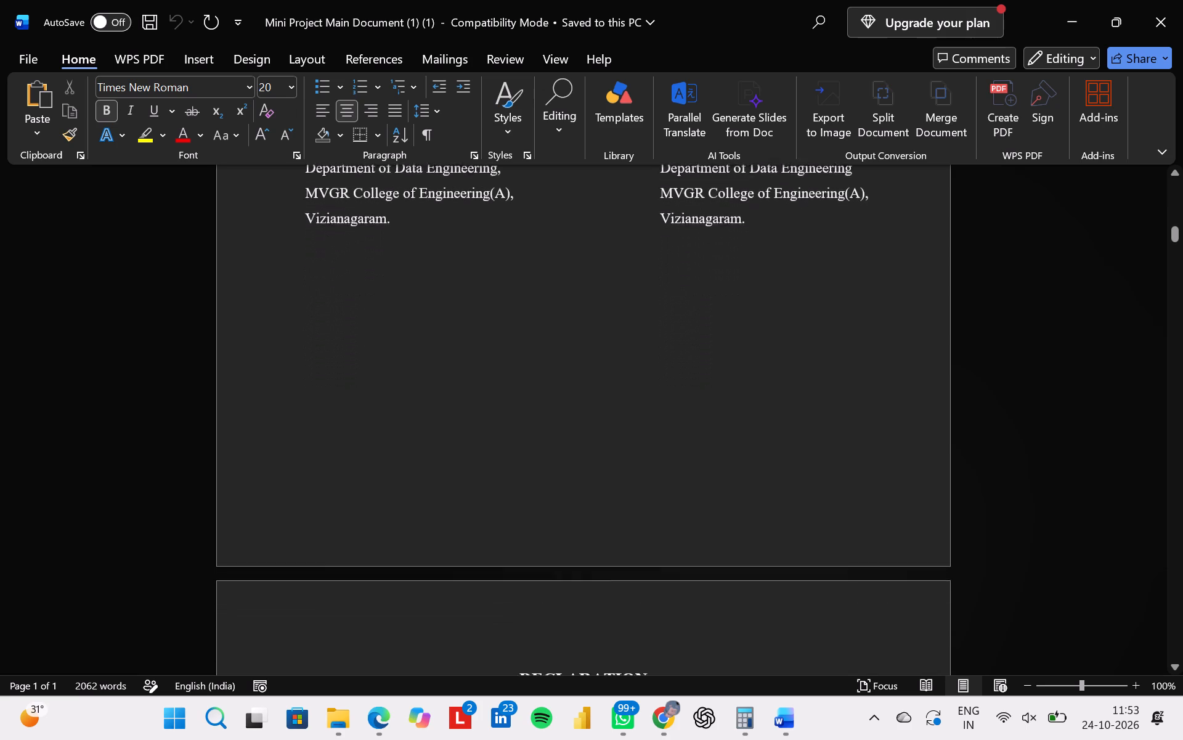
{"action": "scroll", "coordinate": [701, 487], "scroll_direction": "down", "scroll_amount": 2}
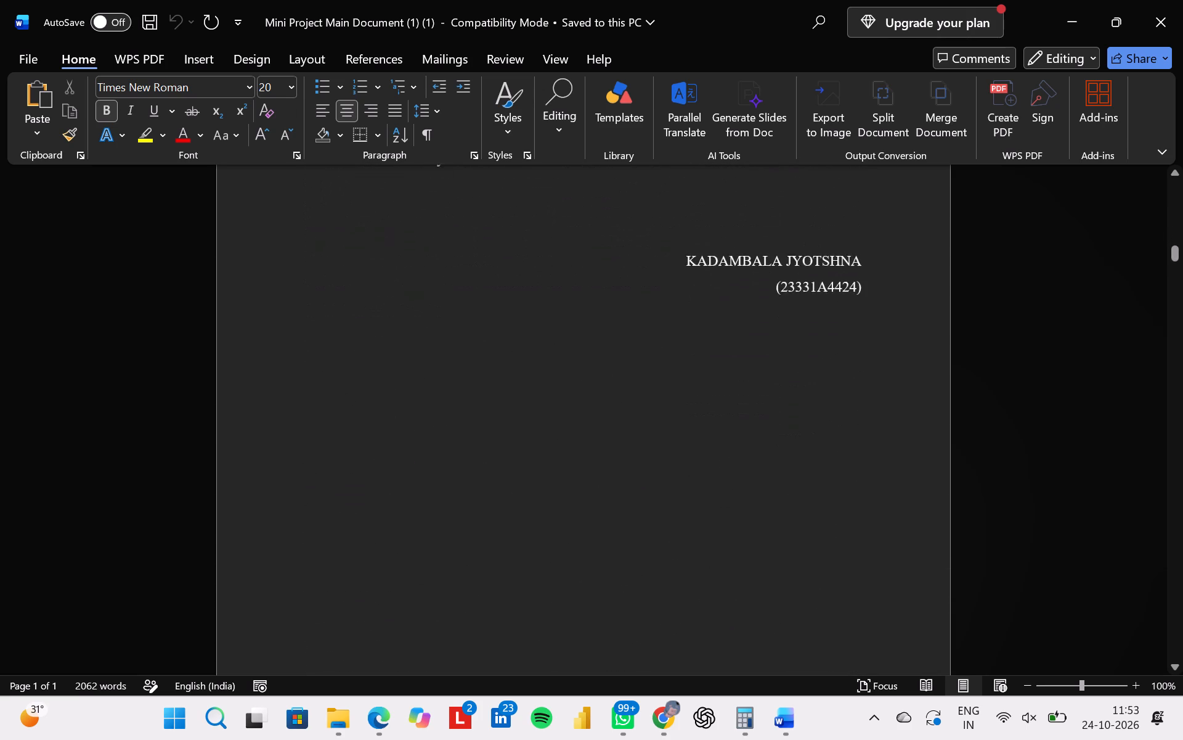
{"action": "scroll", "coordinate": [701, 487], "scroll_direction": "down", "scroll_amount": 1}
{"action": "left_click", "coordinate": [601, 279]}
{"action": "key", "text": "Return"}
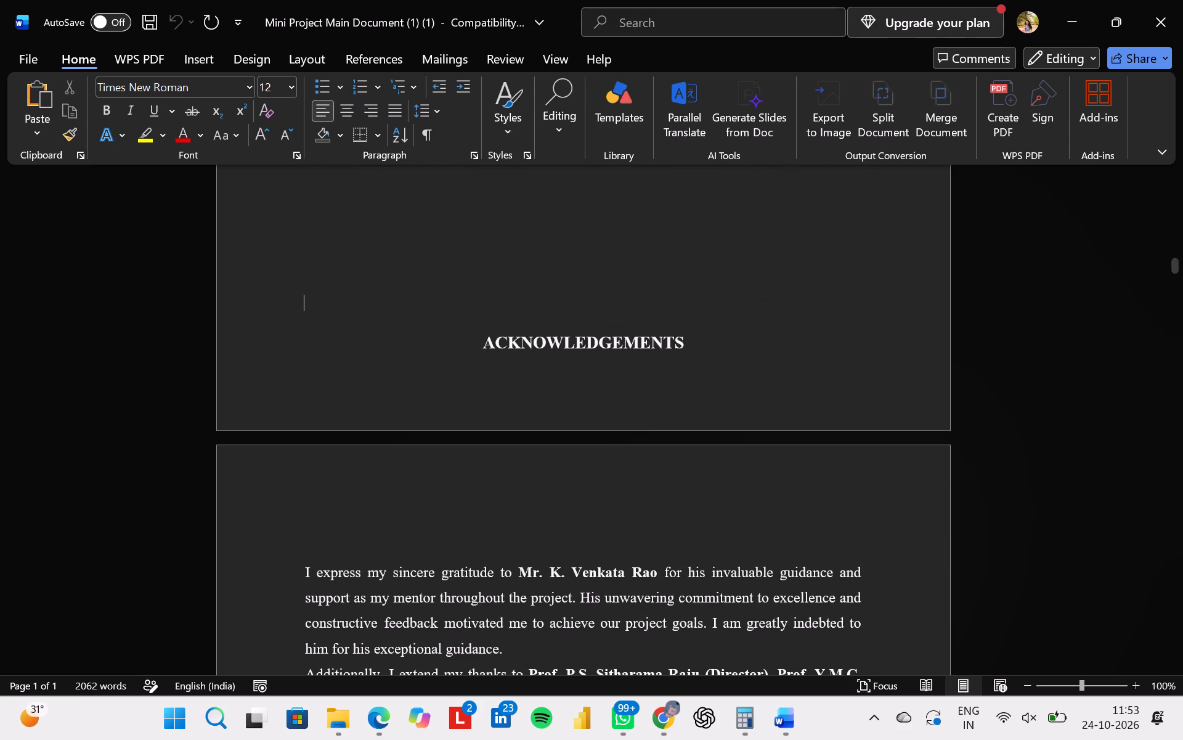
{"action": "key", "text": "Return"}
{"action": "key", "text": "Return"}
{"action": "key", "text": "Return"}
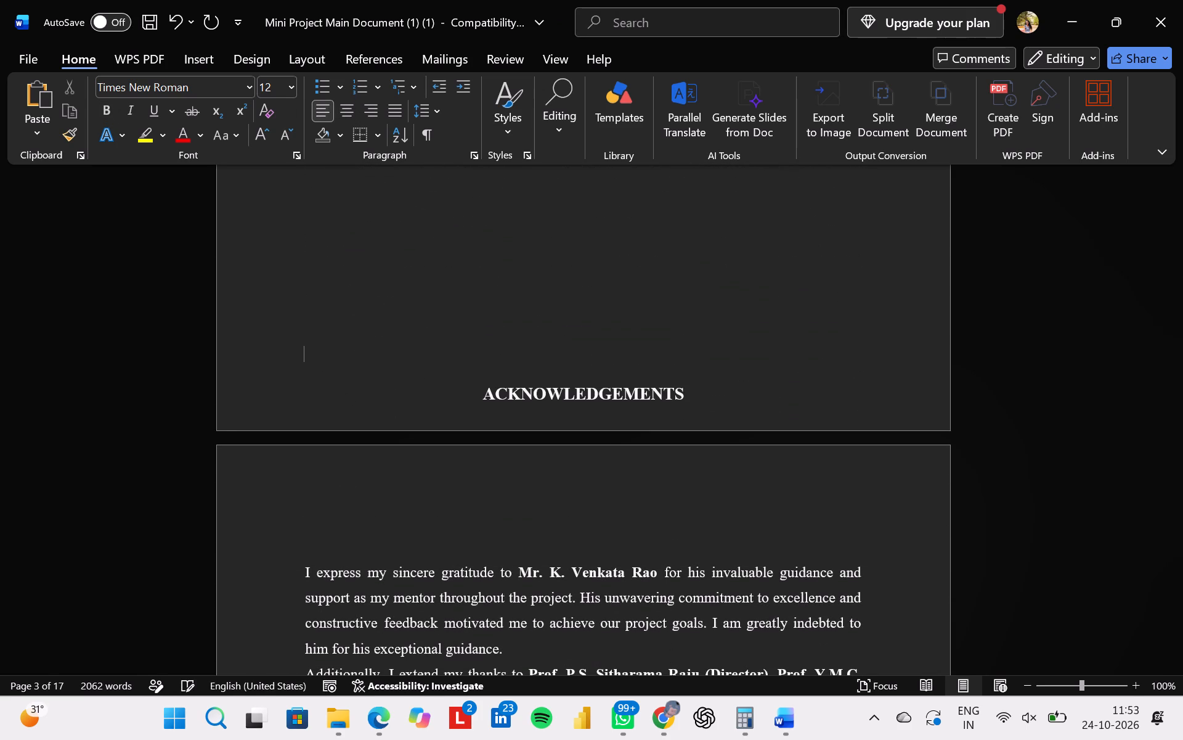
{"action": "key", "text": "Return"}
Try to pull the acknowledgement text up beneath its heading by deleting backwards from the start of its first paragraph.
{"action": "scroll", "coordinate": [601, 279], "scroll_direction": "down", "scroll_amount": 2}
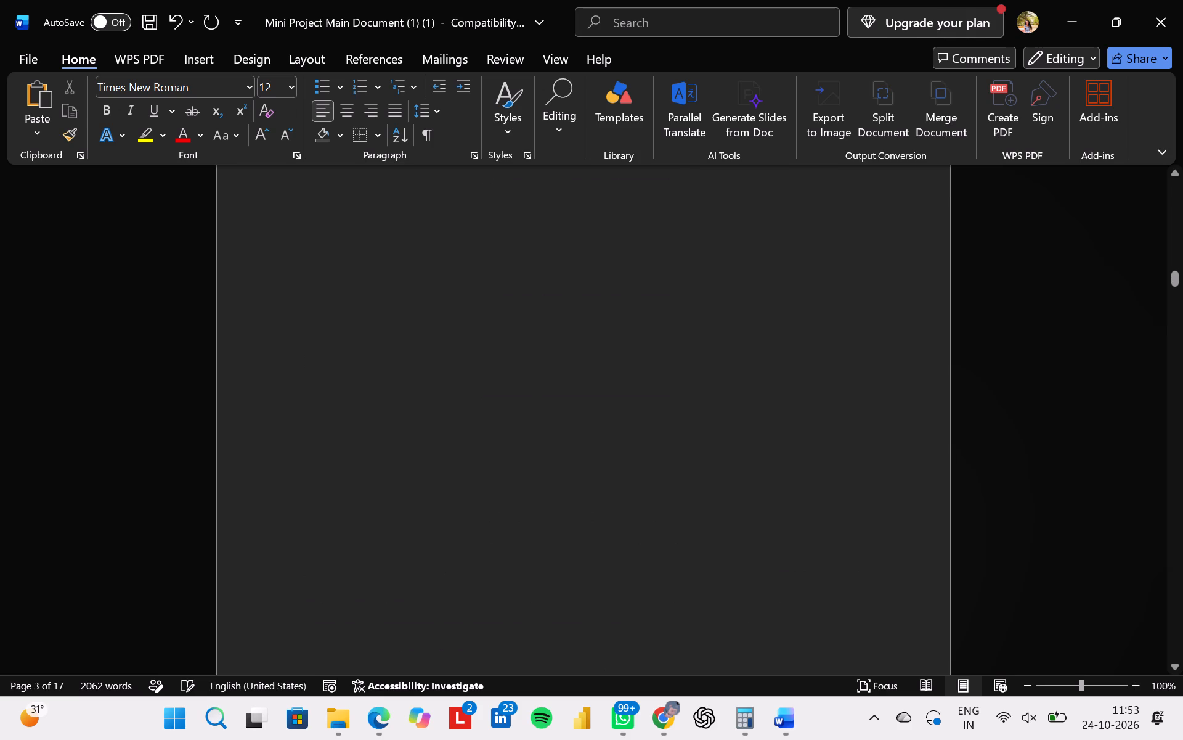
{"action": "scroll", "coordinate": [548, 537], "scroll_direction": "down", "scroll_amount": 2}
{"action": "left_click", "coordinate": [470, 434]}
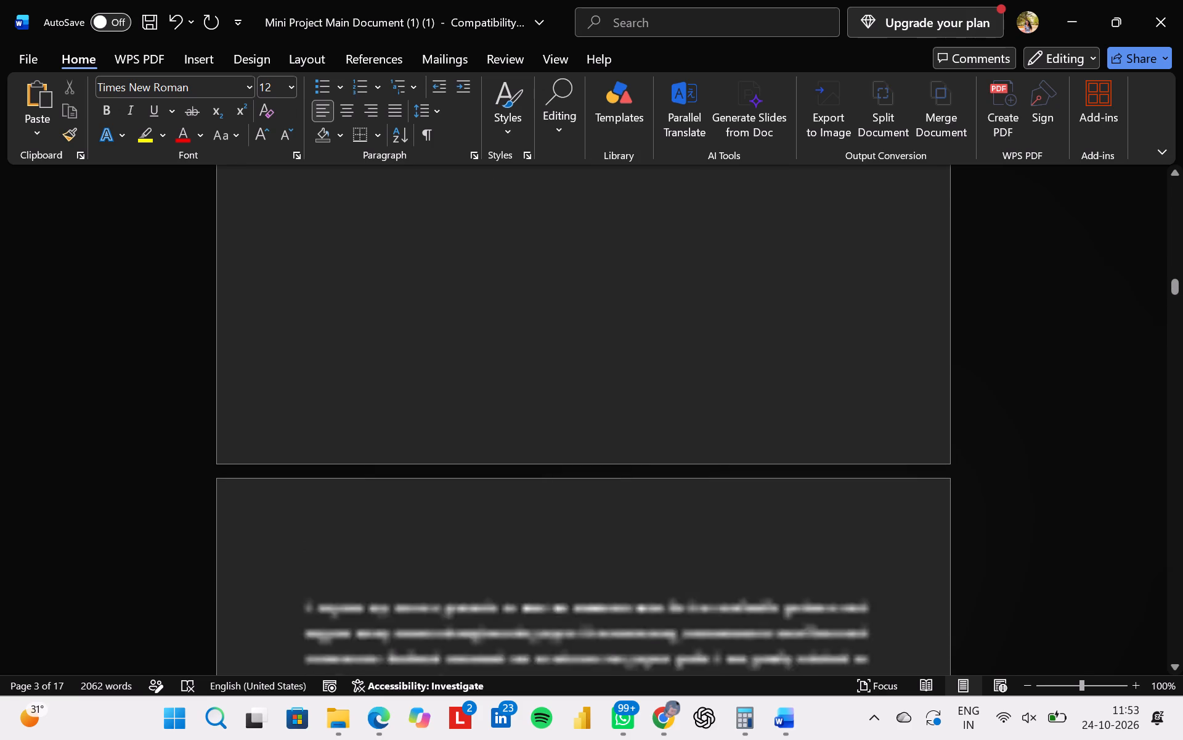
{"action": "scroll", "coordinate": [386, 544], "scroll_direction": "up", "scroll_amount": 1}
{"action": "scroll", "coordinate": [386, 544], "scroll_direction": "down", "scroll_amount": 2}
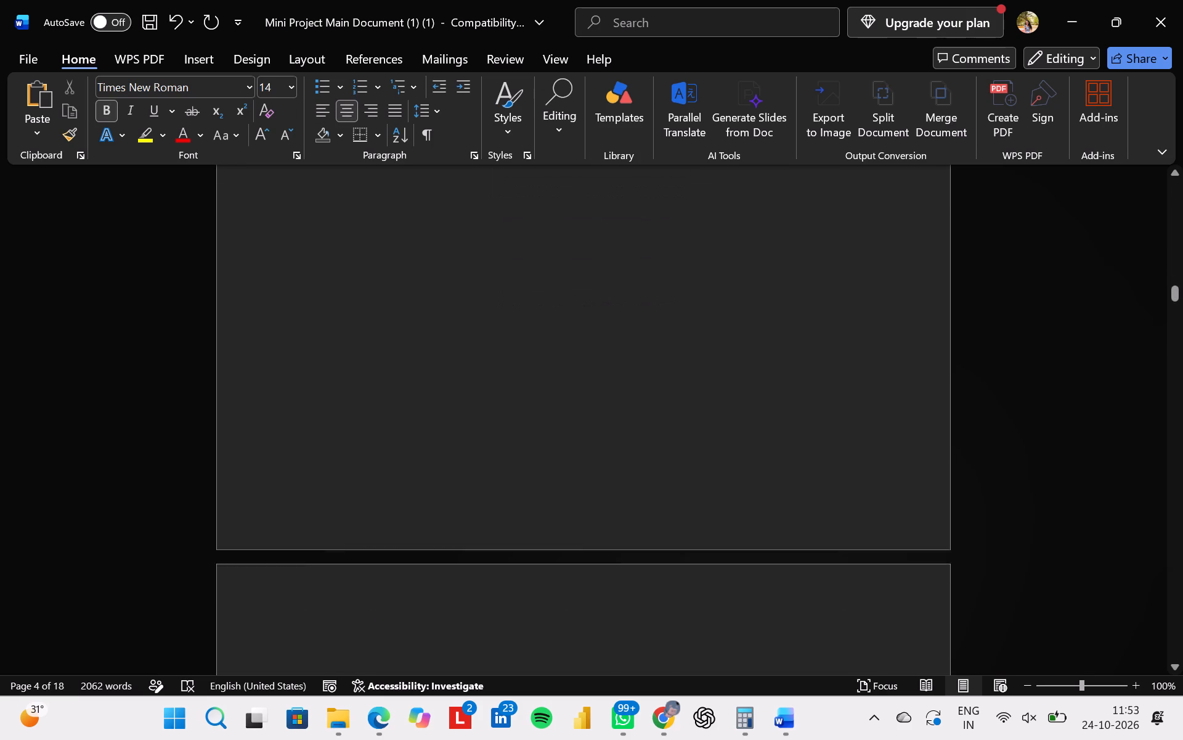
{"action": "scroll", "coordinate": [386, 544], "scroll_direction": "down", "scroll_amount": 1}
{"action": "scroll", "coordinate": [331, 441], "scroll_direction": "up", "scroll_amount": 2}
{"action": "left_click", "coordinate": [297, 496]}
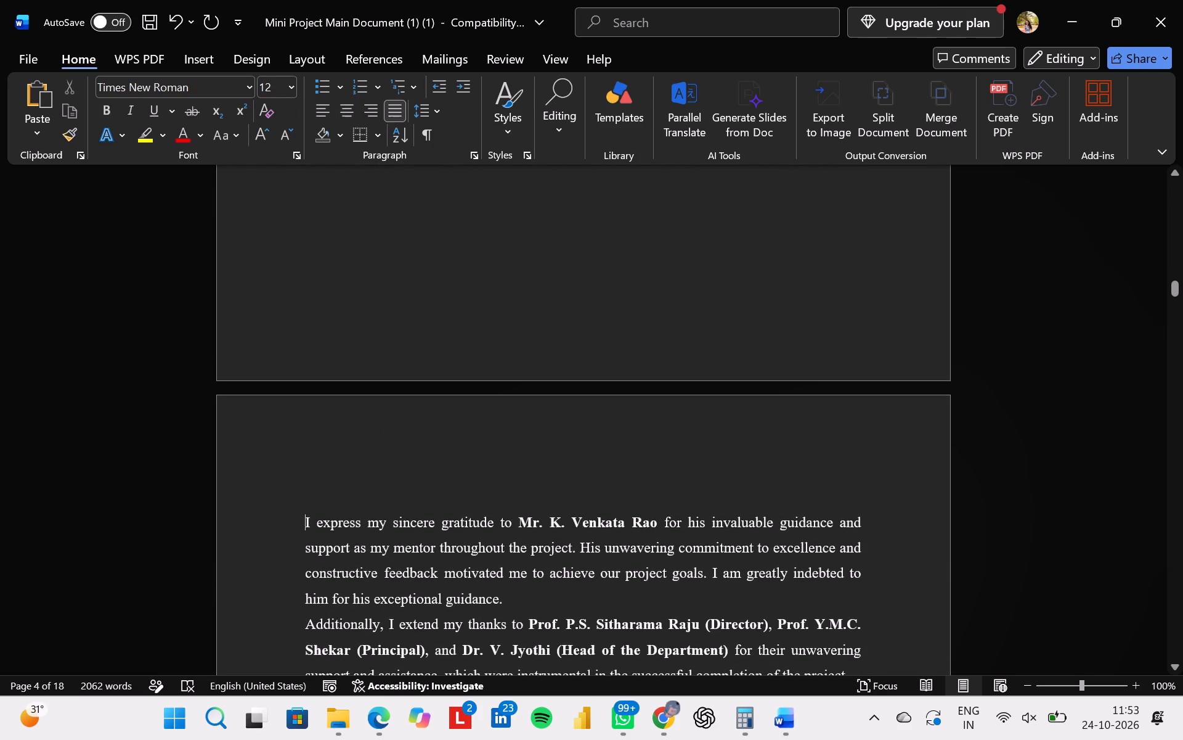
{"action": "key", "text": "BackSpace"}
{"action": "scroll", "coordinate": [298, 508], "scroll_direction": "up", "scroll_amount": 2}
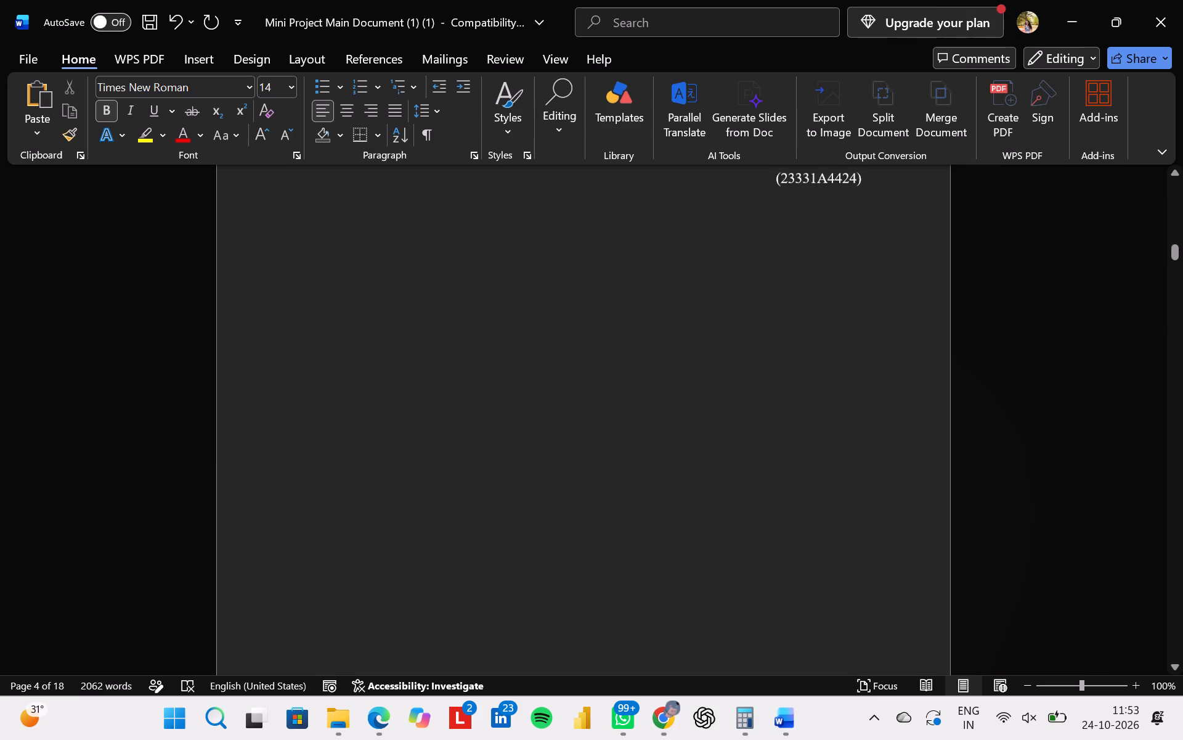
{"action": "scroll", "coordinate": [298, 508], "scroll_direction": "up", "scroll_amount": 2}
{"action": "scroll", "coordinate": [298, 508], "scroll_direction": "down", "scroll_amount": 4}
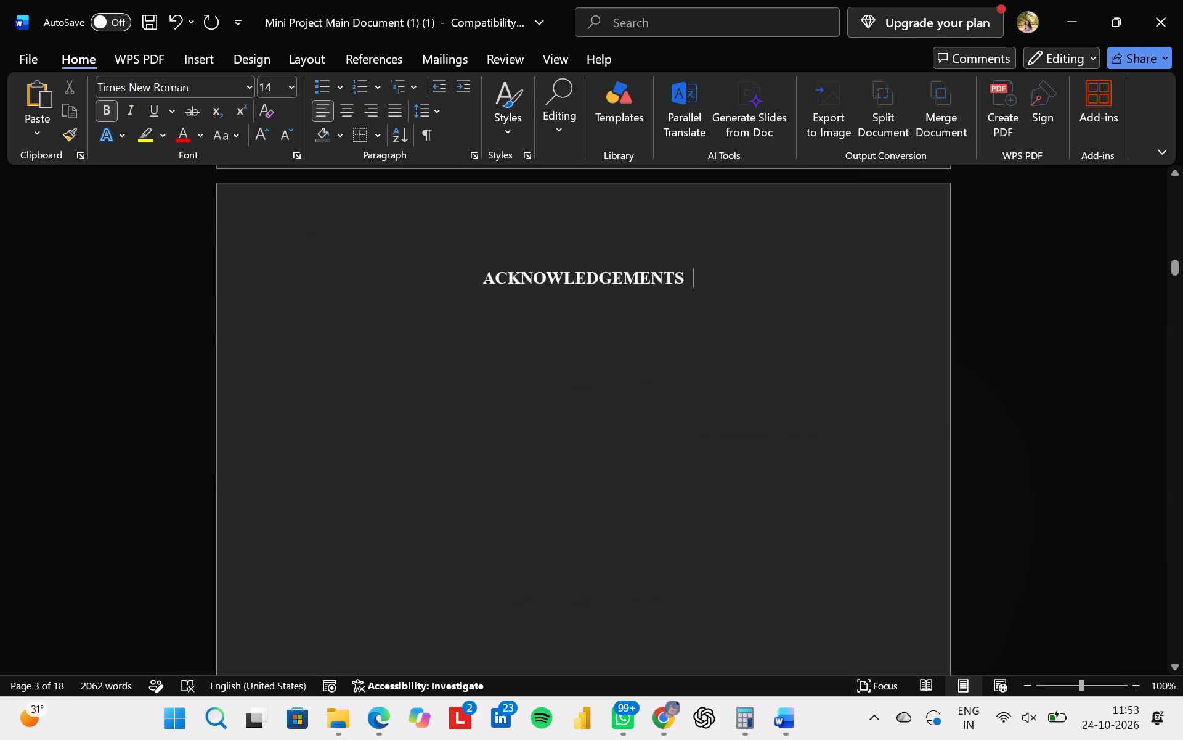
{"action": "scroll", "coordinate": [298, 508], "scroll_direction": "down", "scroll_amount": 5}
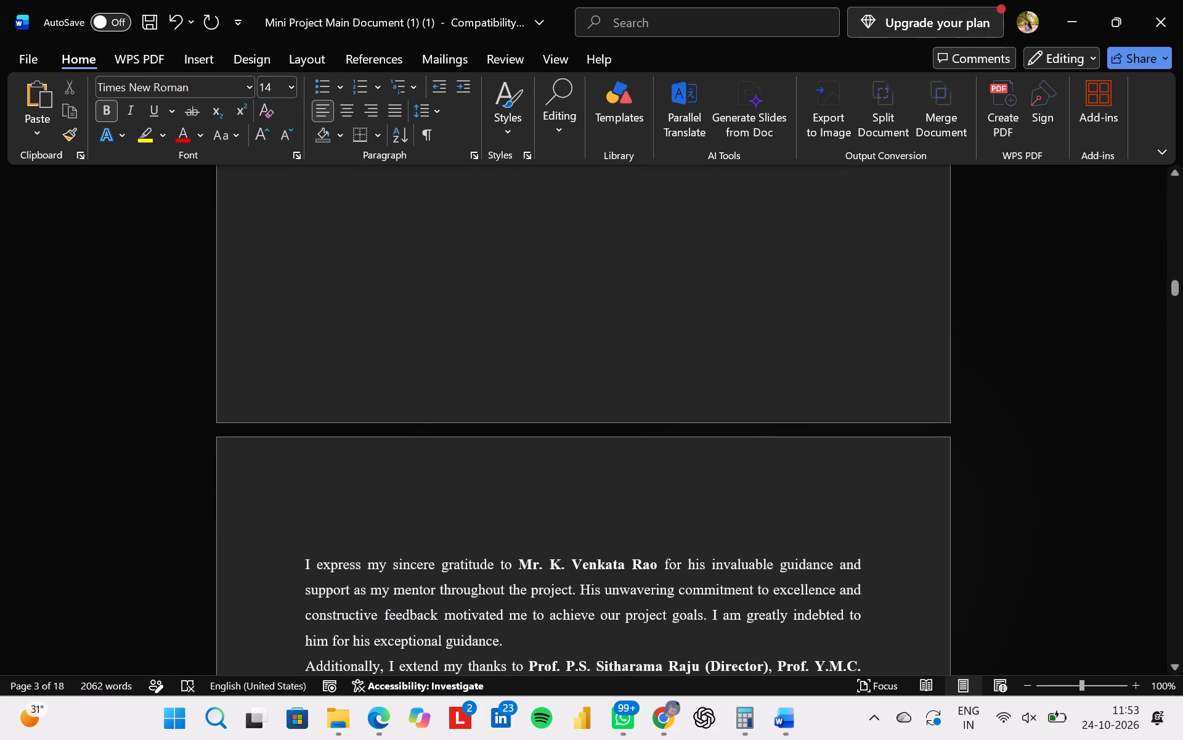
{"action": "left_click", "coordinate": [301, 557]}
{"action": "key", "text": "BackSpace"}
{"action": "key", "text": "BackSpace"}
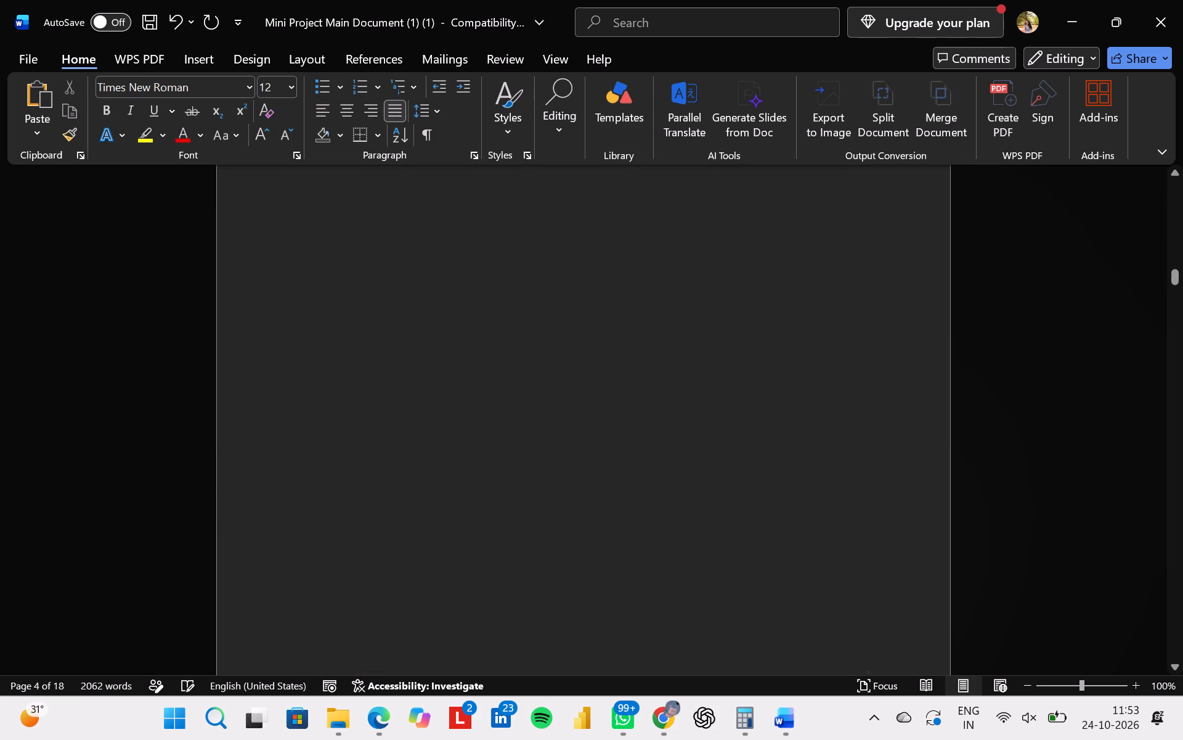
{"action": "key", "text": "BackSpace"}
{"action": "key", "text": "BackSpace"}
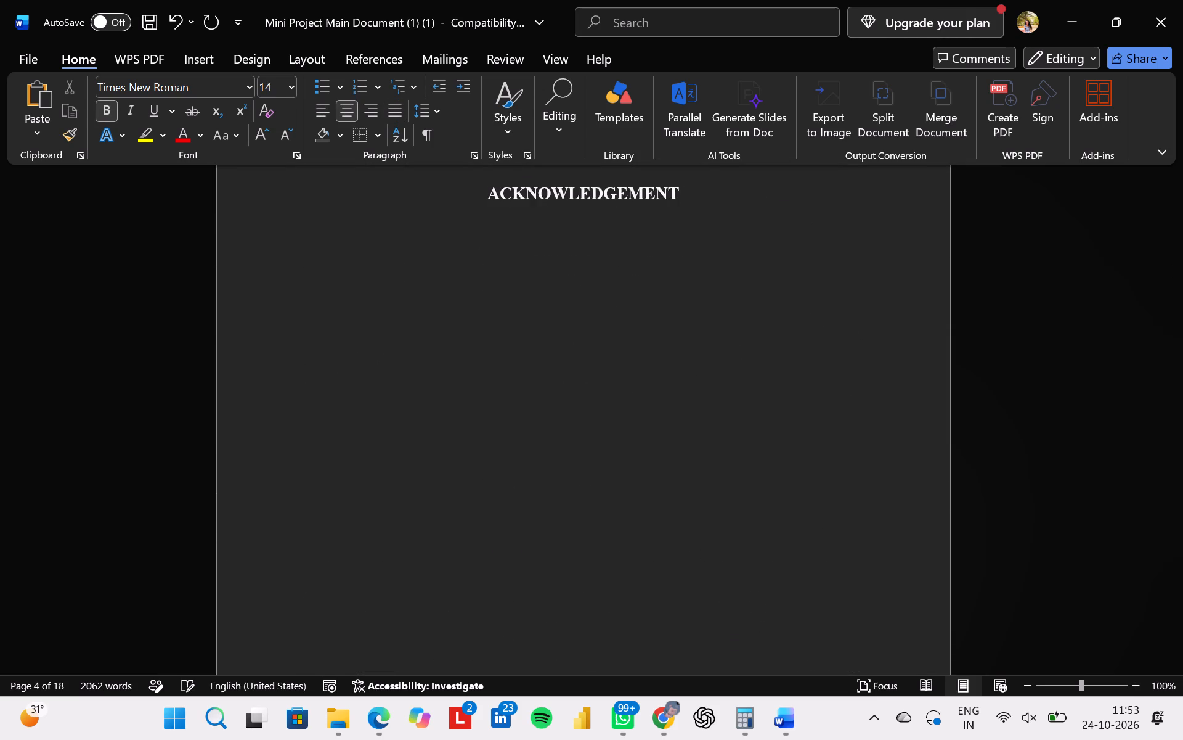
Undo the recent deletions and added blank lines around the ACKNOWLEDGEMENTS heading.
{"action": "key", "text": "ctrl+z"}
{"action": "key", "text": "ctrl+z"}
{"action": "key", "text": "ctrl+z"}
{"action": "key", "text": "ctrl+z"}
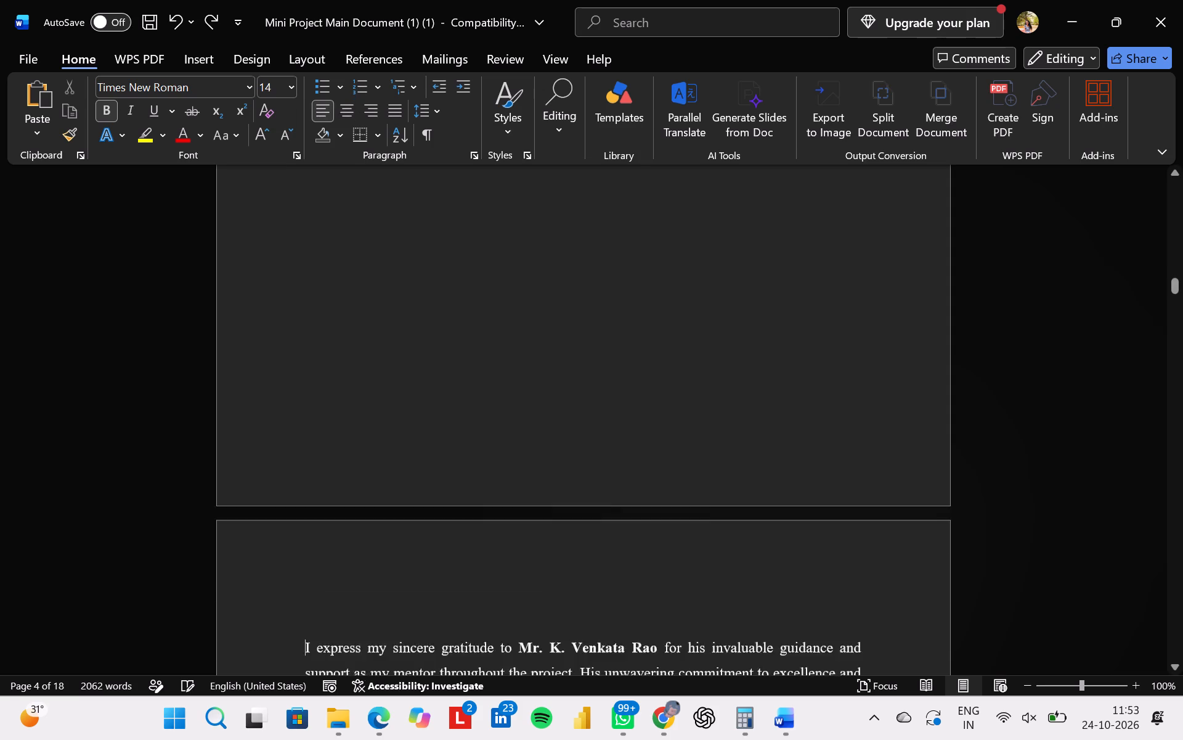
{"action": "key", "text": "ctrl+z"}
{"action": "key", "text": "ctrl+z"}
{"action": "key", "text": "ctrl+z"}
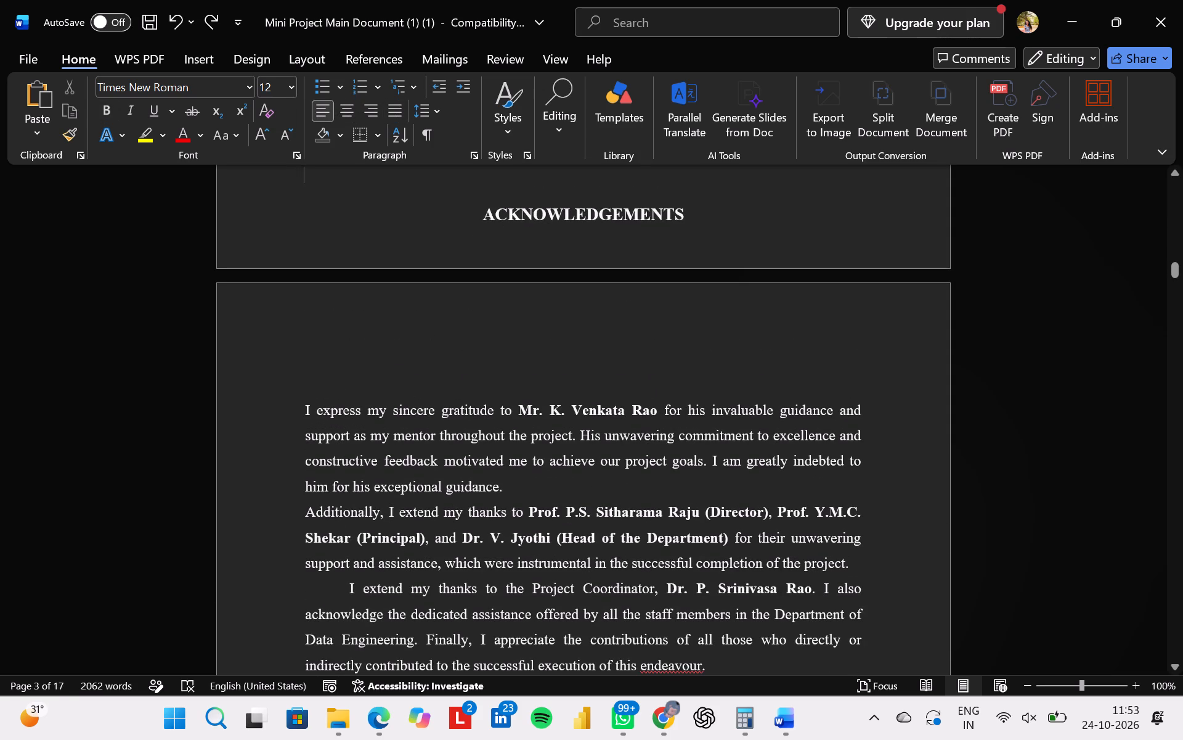
Copy the ACKNOWLEDGEMENTS heading from the bottom of the declaration page.
{"action": "left_click_drag", "start_coordinate": [468, 199], "coordinate": [527, 213]}
{"action": "left_click_drag", "start_coordinate": [527, 213], "coordinate": [667, 224]}
{"action": "key", "text": "ctrl+c"}
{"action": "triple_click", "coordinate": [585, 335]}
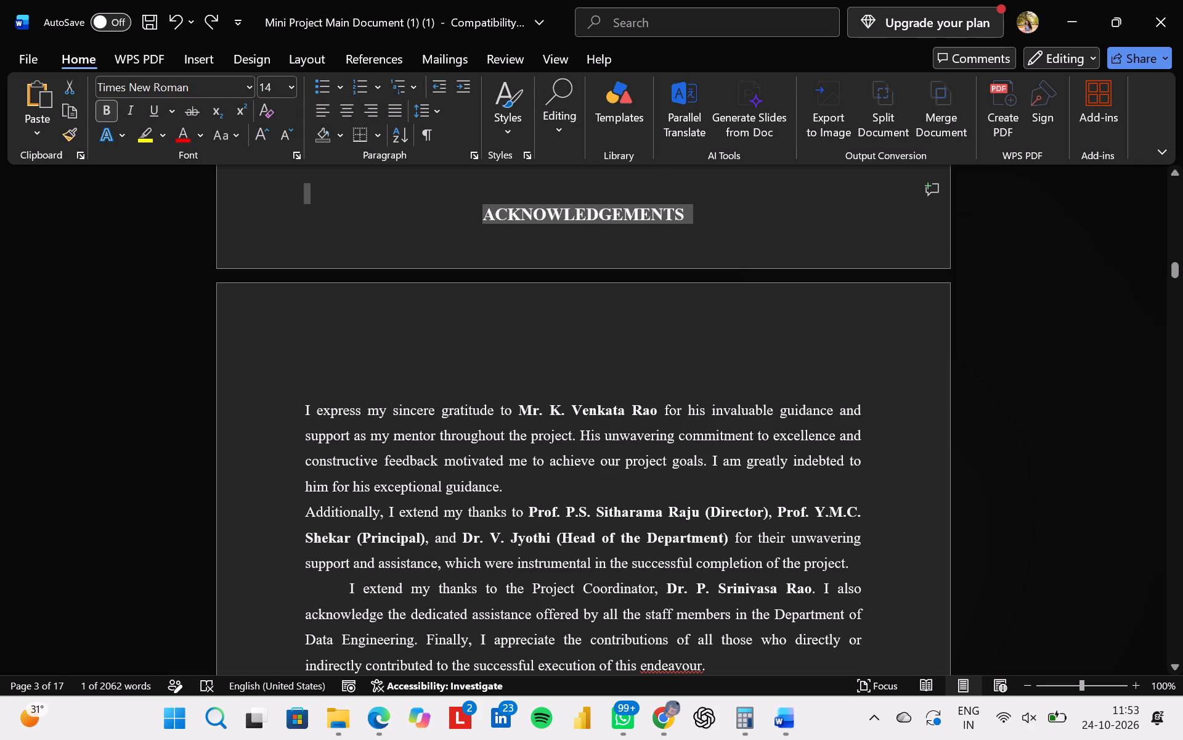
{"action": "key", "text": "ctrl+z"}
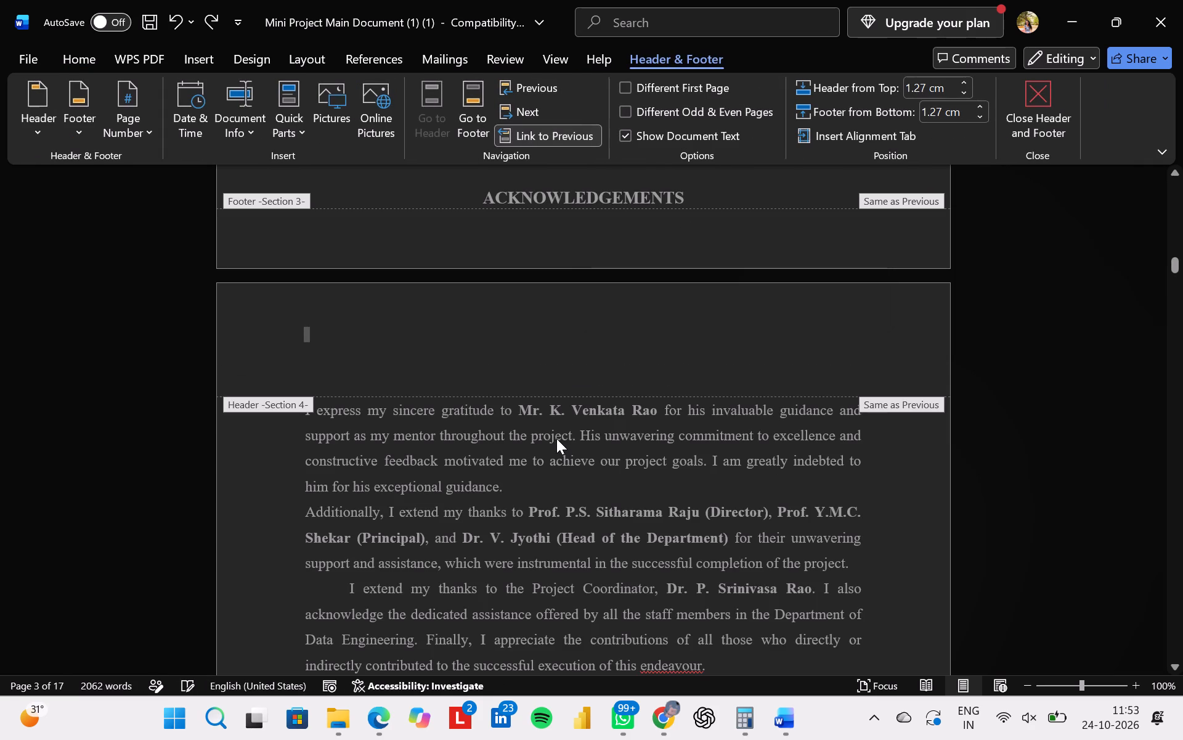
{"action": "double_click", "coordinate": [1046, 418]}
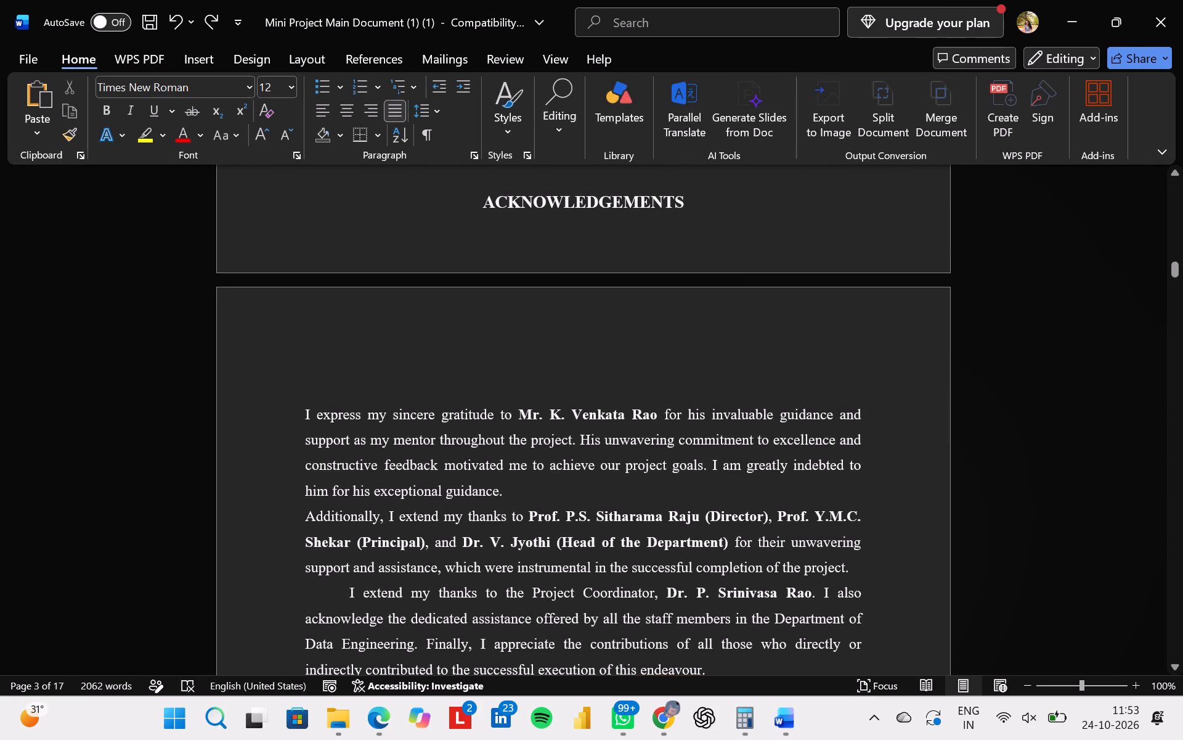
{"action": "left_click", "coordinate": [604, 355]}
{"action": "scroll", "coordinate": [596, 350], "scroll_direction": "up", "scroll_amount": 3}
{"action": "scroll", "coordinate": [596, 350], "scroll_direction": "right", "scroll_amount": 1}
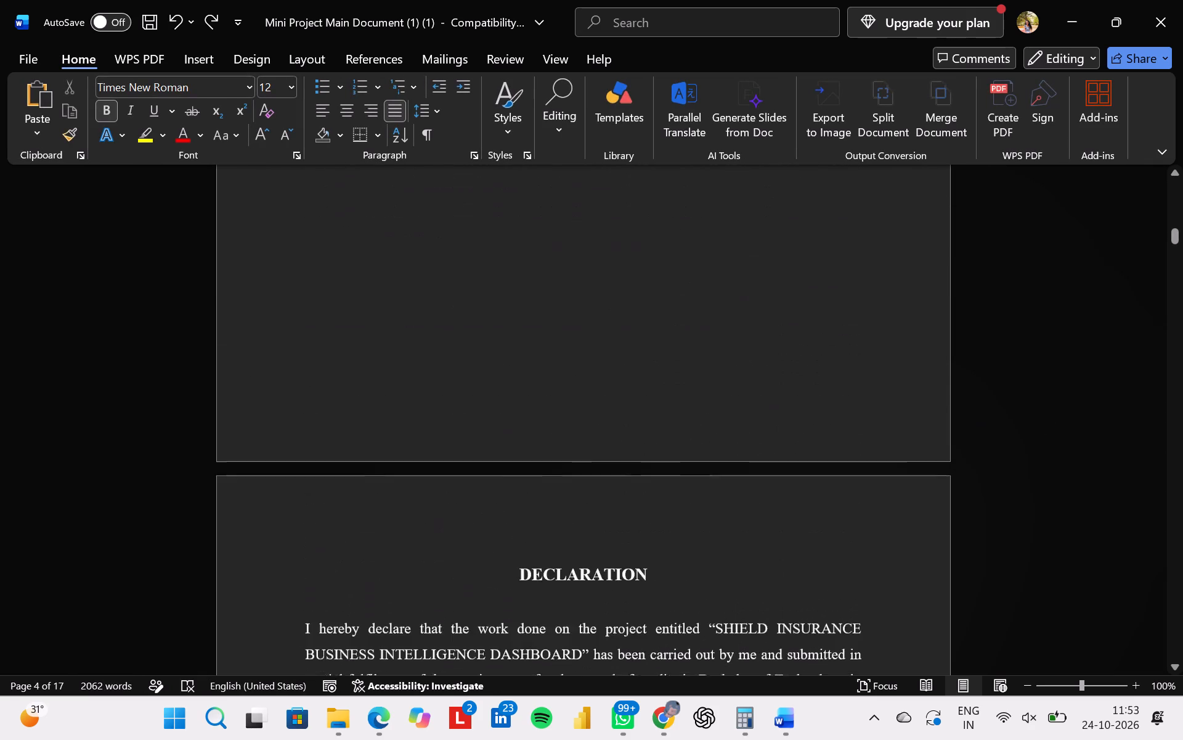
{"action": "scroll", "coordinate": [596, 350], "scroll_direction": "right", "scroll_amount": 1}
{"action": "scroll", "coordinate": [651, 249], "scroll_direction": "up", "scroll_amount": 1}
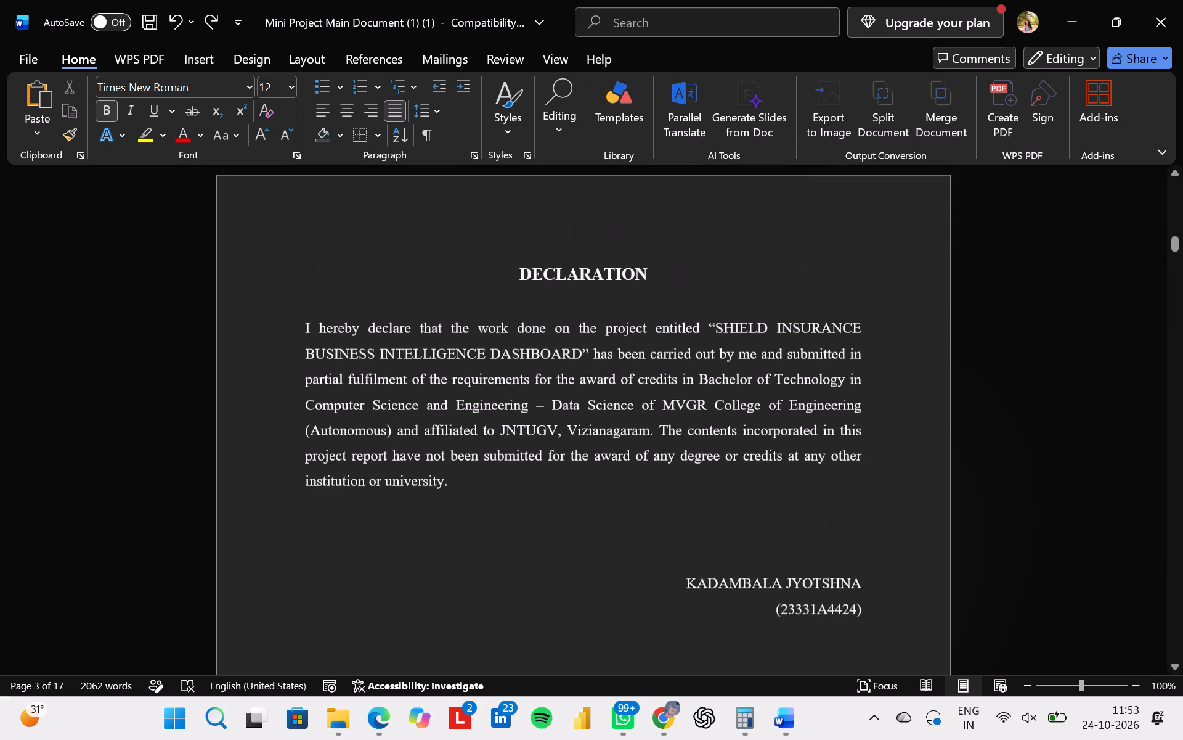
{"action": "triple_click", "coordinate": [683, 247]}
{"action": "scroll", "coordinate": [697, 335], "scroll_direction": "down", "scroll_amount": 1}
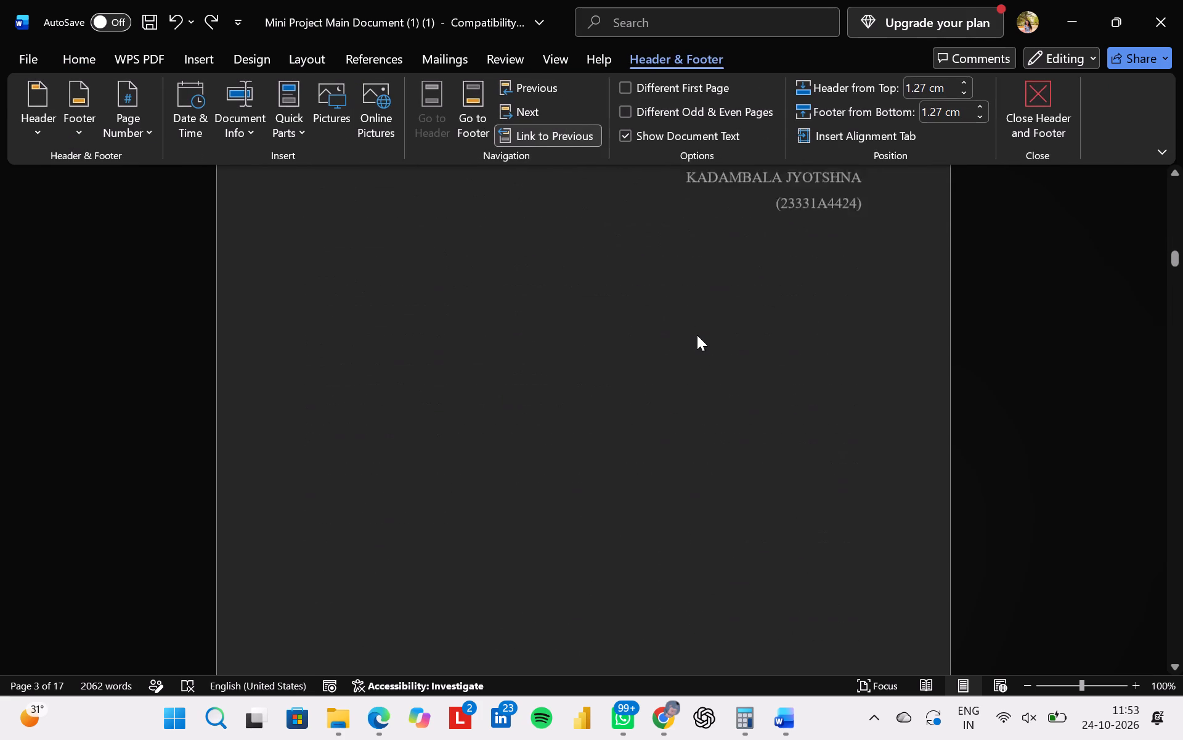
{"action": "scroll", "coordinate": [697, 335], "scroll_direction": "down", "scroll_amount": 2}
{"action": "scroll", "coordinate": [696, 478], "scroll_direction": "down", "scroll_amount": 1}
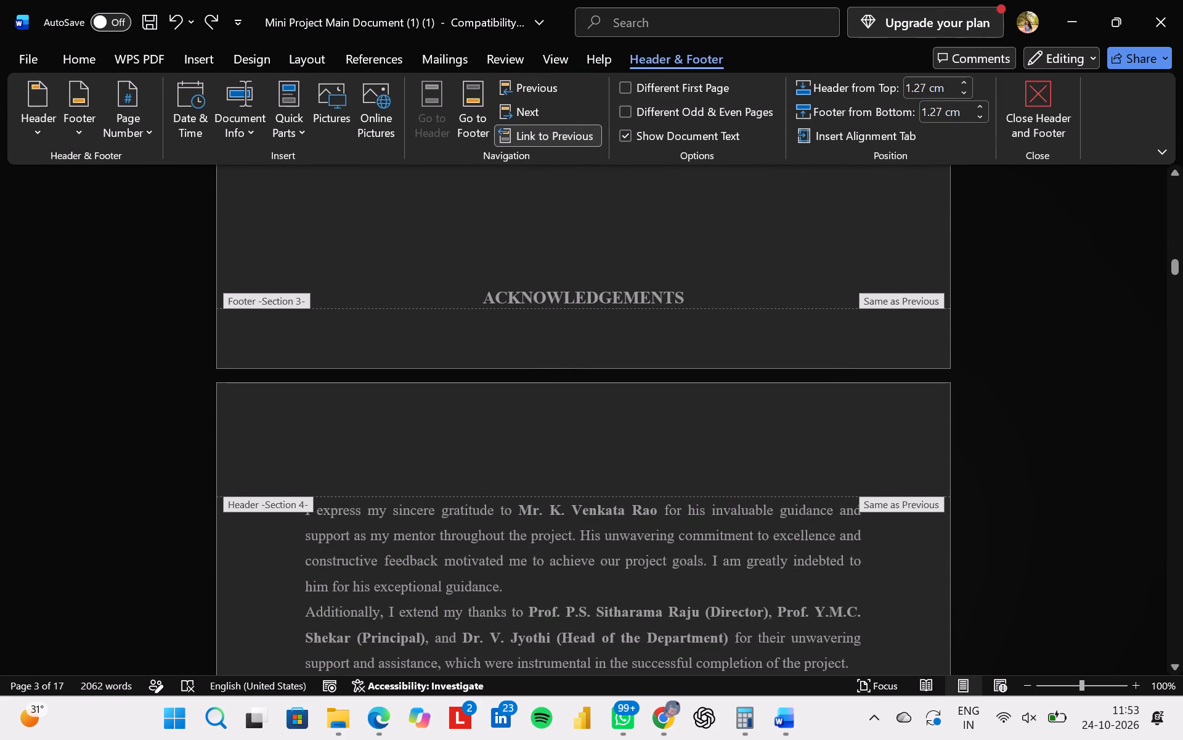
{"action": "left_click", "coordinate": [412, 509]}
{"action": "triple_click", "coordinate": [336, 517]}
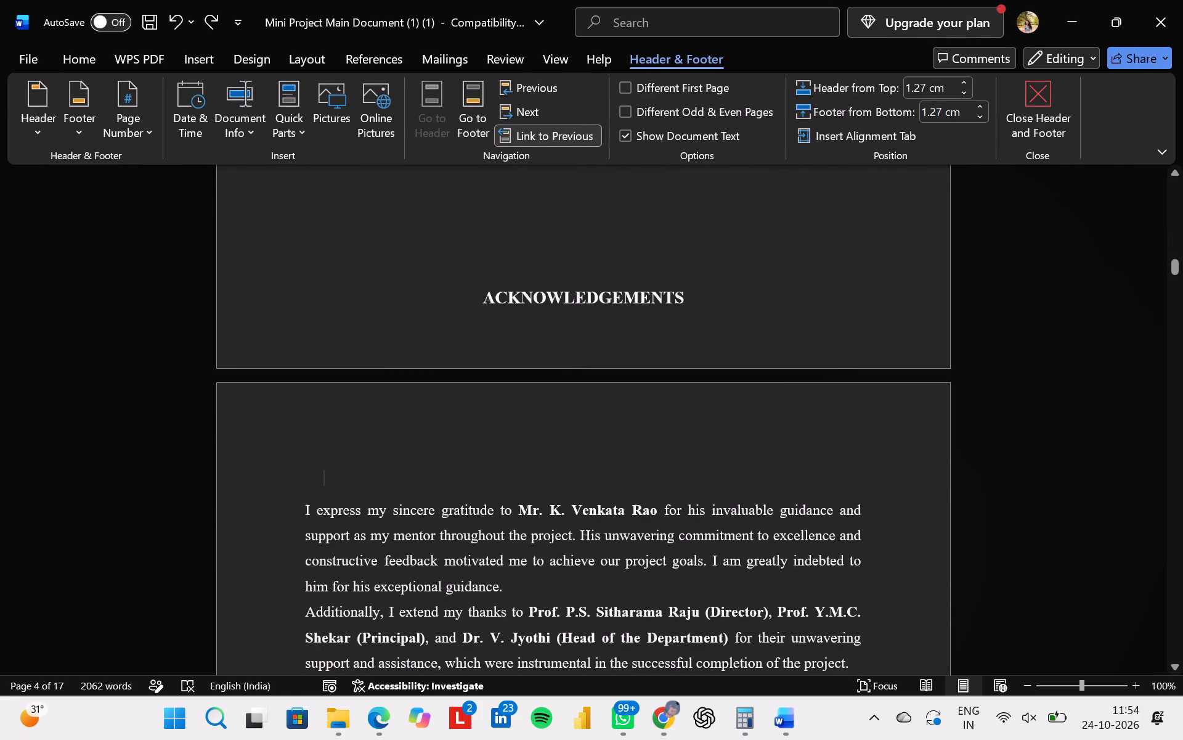
Insert a line break before the first acknowledgement paragraph on page 4 and paste the copied ACKNOWLEDGEMENTS heading above it.
{"action": "left_click", "coordinate": [309, 507]}
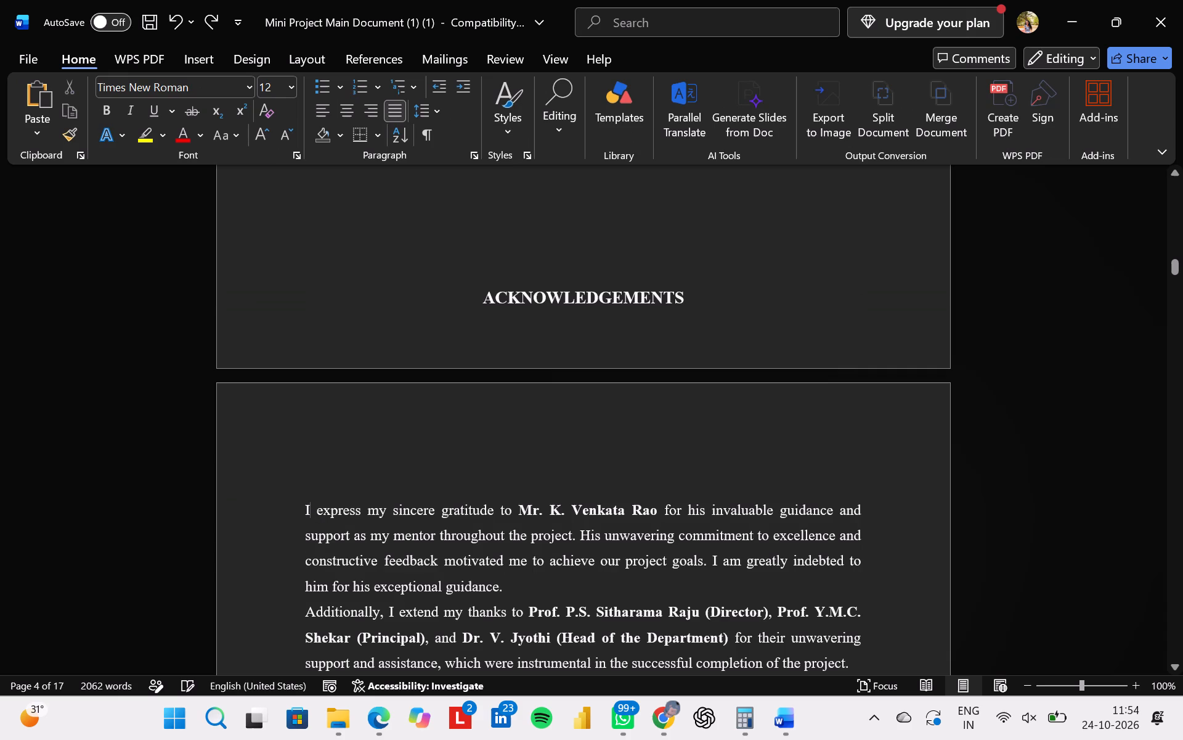
{"action": "left_click", "coordinate": [309, 507]}
{"action": "key", "text": "Left"}
{"action": "key", "text": "shift+Return"}
{"action": "left_click", "coordinate": [437, 506]}
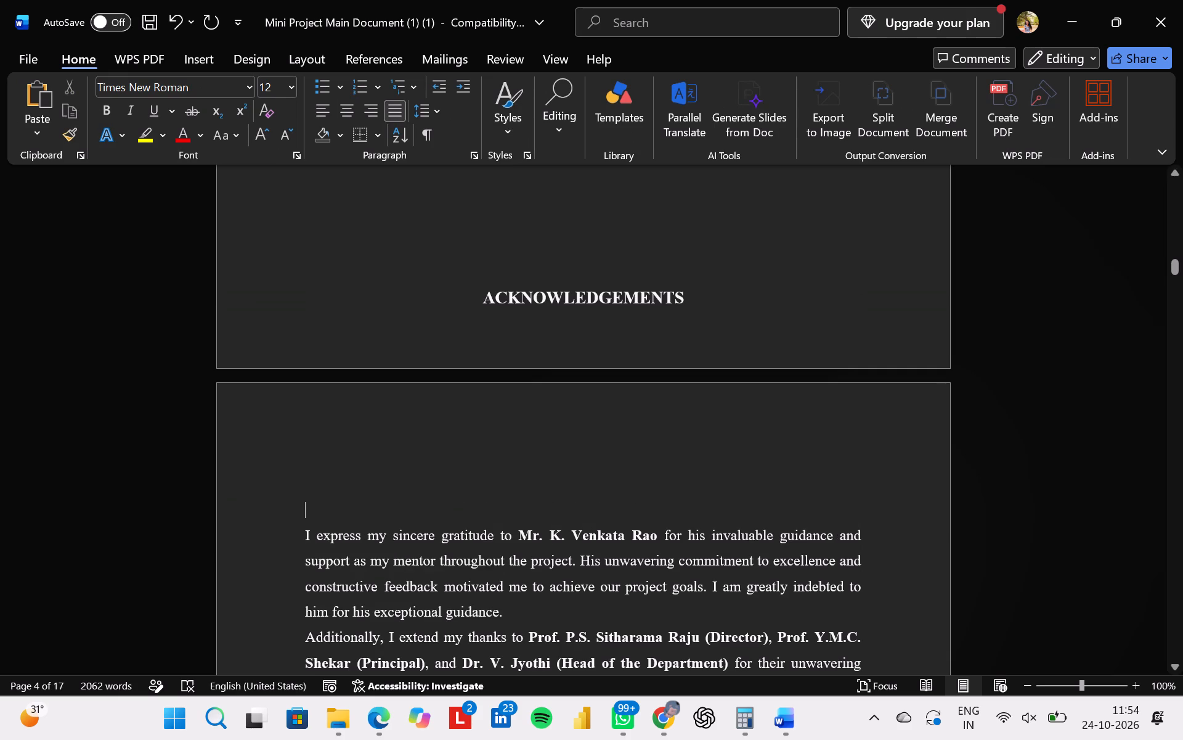
{"action": "key", "text": "ctrl+v"}
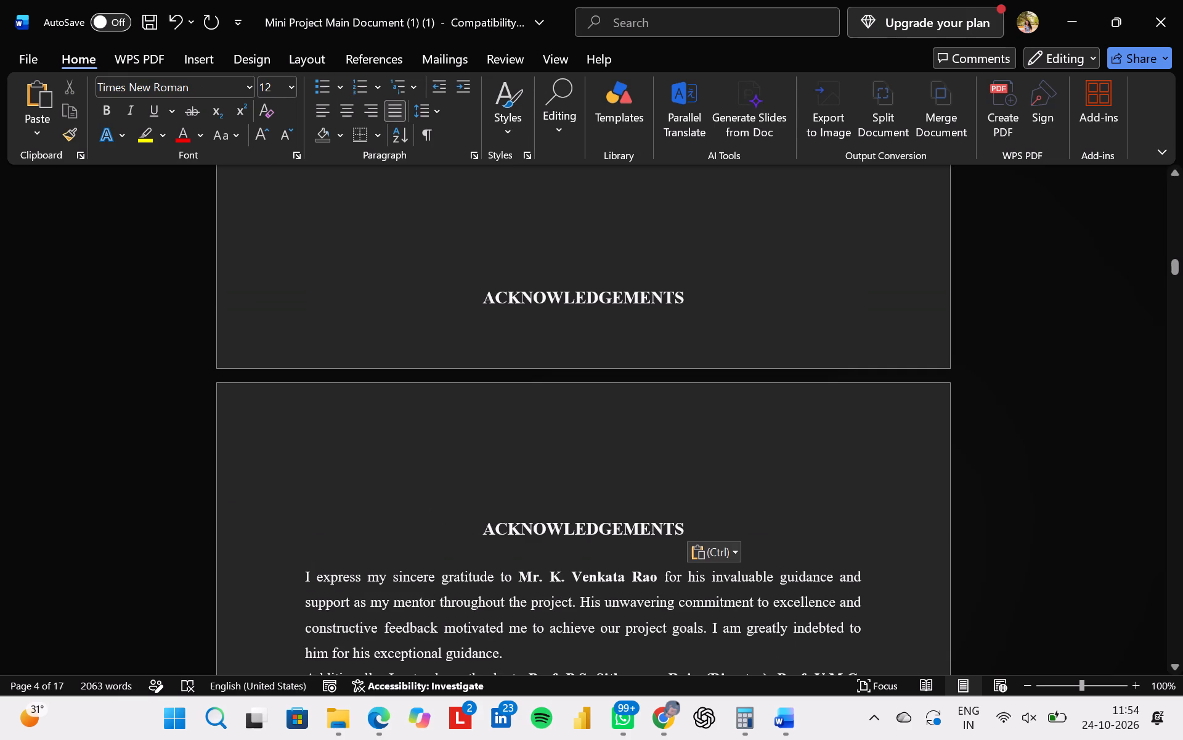
Delete the original ACKNOWLEDGEMENTS heading from the bottom of the declaration page.
{"action": "left_click_drag", "start_coordinate": [506, 305], "coordinate": [708, 318]}
{"action": "key", "text": "BackSpace"}
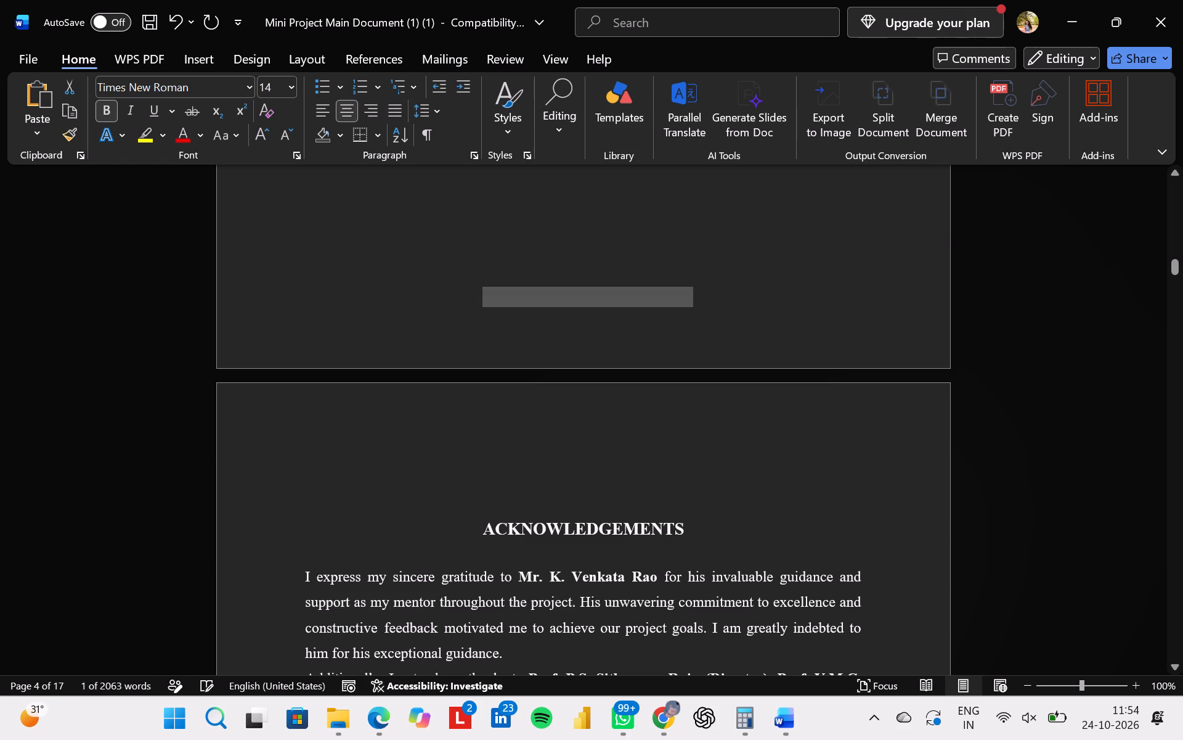
Try to remove the leftover blank line above the ACKNOWLEDGEMENTS heading on page 4.
{"action": "left_click", "coordinate": [650, 491]}
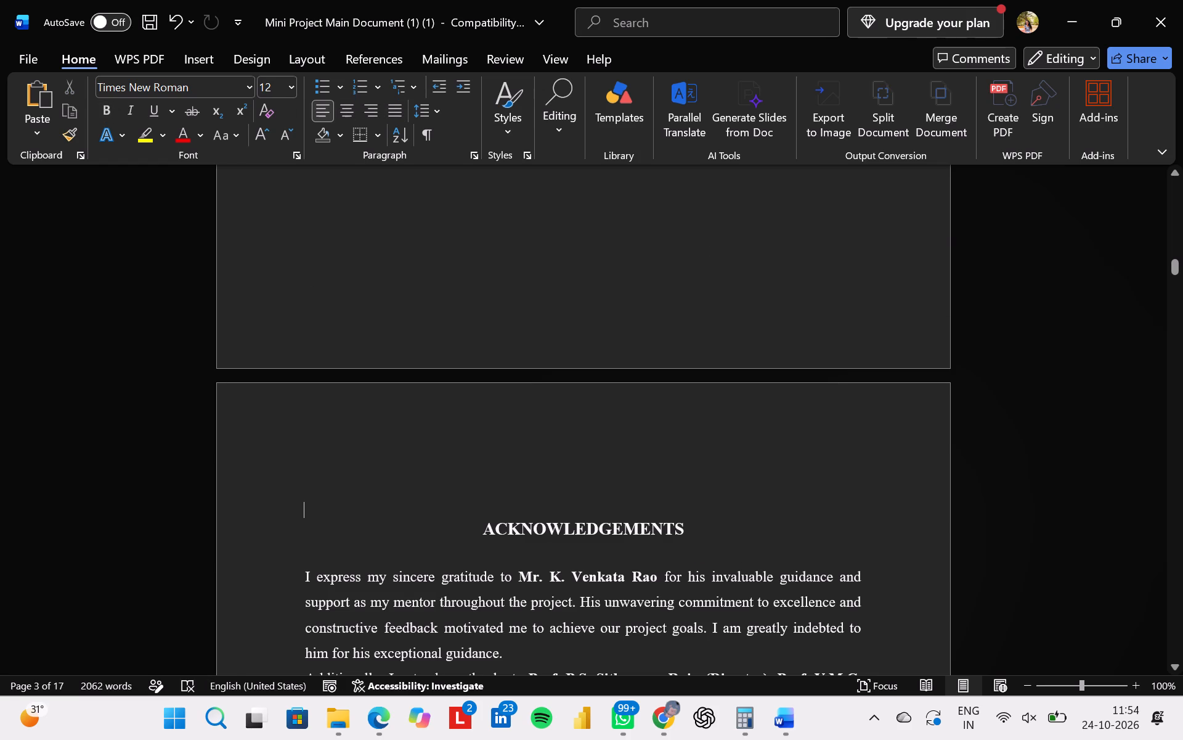
{"action": "key", "text": "BackSpace"}
{"action": "key", "text": "Down"}
{"action": "key", "text": "BackSpace"}
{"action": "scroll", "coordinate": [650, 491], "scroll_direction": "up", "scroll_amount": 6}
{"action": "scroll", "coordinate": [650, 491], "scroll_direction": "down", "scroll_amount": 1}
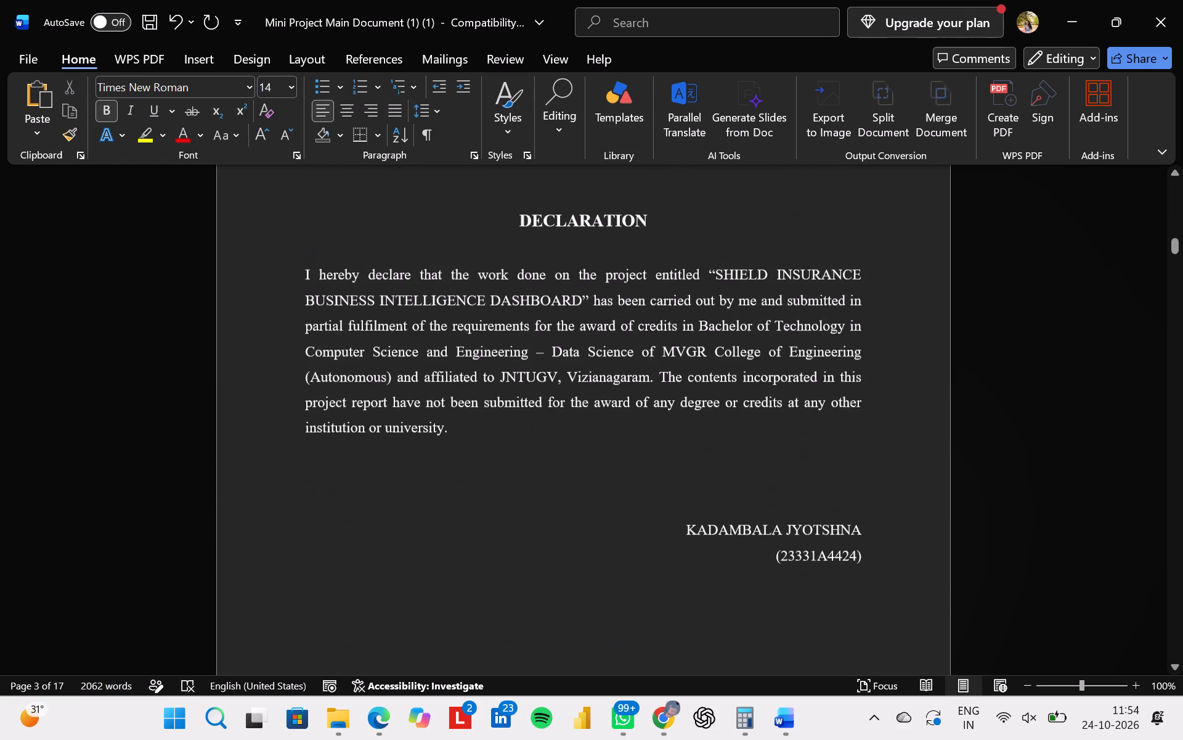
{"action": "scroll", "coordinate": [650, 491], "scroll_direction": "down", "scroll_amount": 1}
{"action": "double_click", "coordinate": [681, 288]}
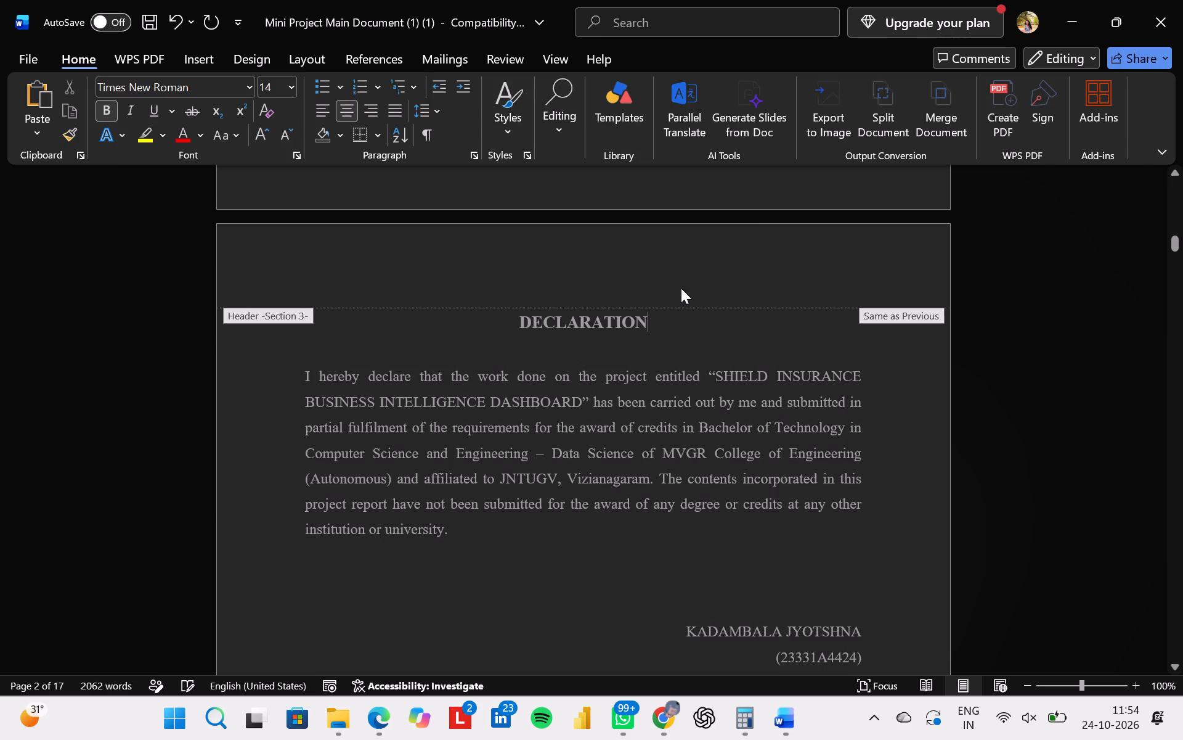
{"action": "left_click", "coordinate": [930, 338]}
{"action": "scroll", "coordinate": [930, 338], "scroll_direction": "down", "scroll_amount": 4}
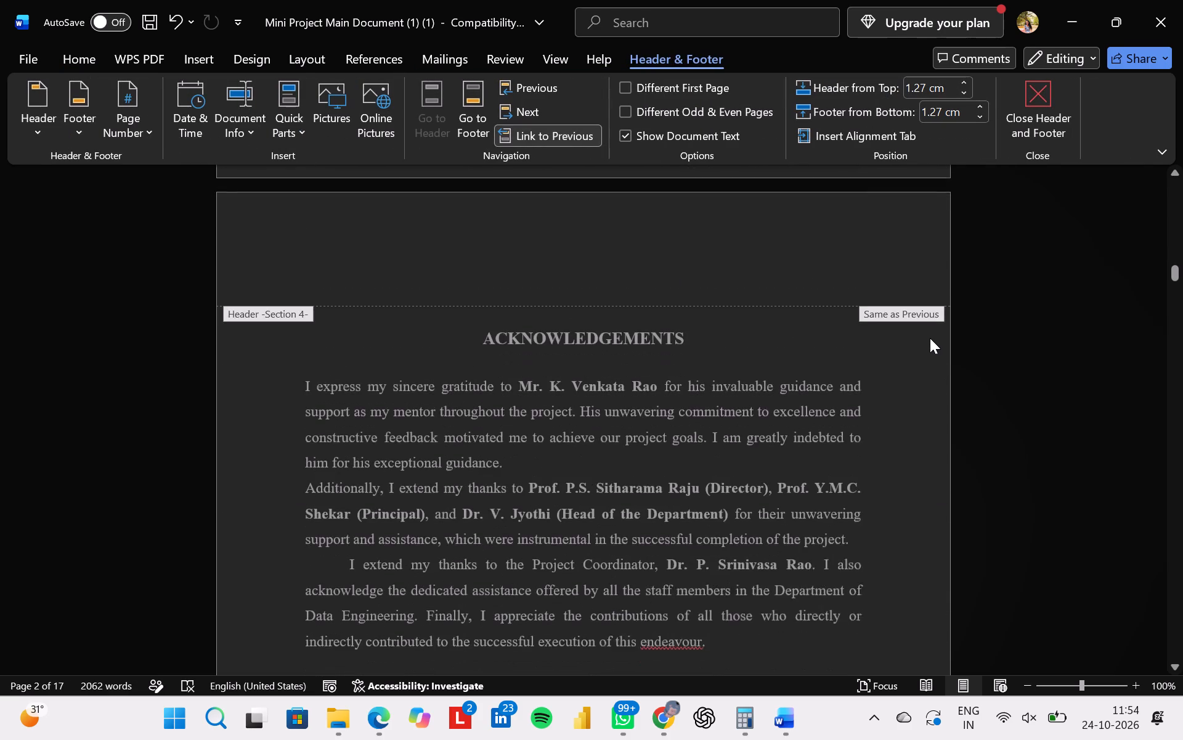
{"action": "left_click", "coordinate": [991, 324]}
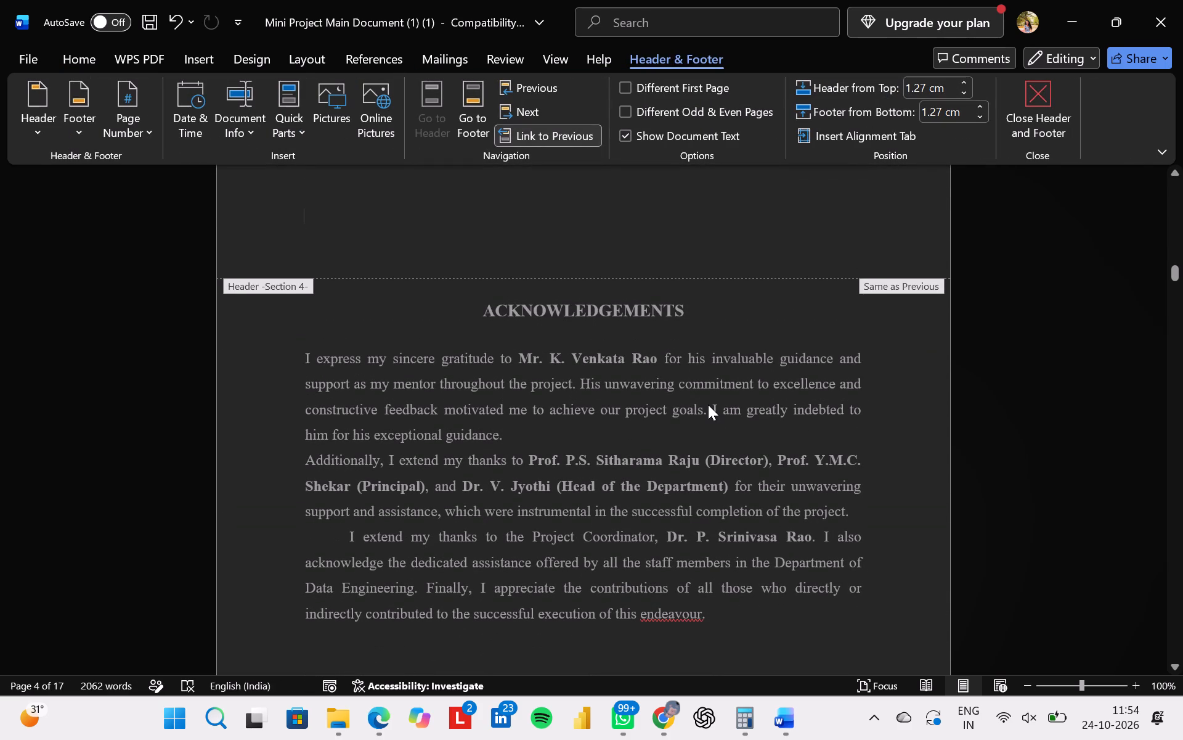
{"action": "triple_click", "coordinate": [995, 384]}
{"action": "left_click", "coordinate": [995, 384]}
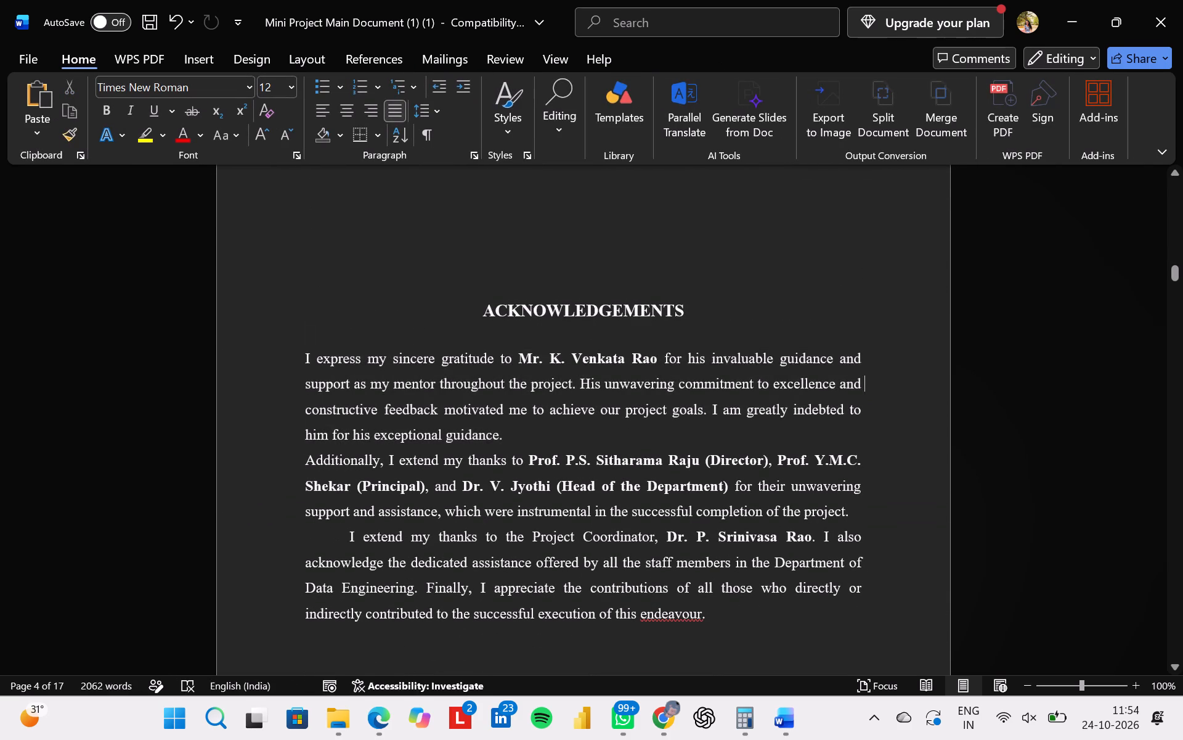
Review the report's page layout from the acknowledgements and table of contents through section 2.2.2 Model Evaluation.
{"action": "scroll", "coordinate": [954, 408], "scroll_direction": "down", "scroll_amount": 3}
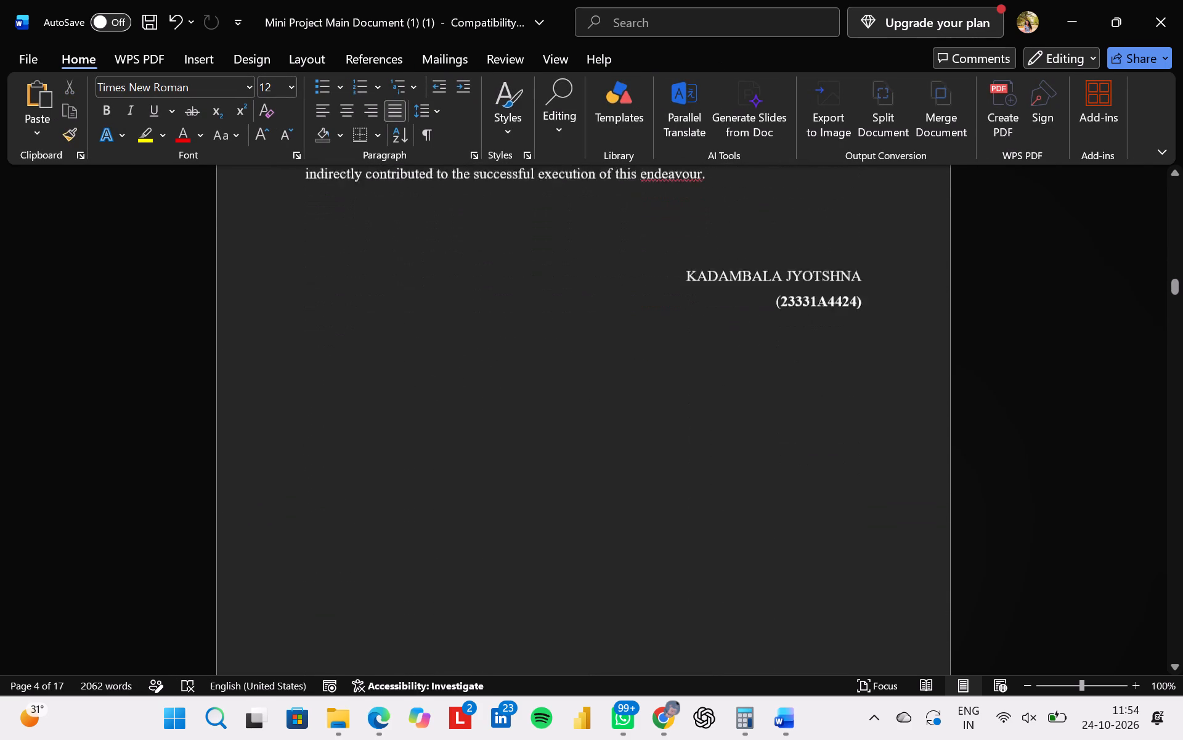
{"action": "scroll", "coordinate": [954, 408], "scroll_direction": "down", "scroll_amount": 1}
{"action": "scroll", "coordinate": [681, 456], "scroll_direction": "down", "scroll_amount": 3}
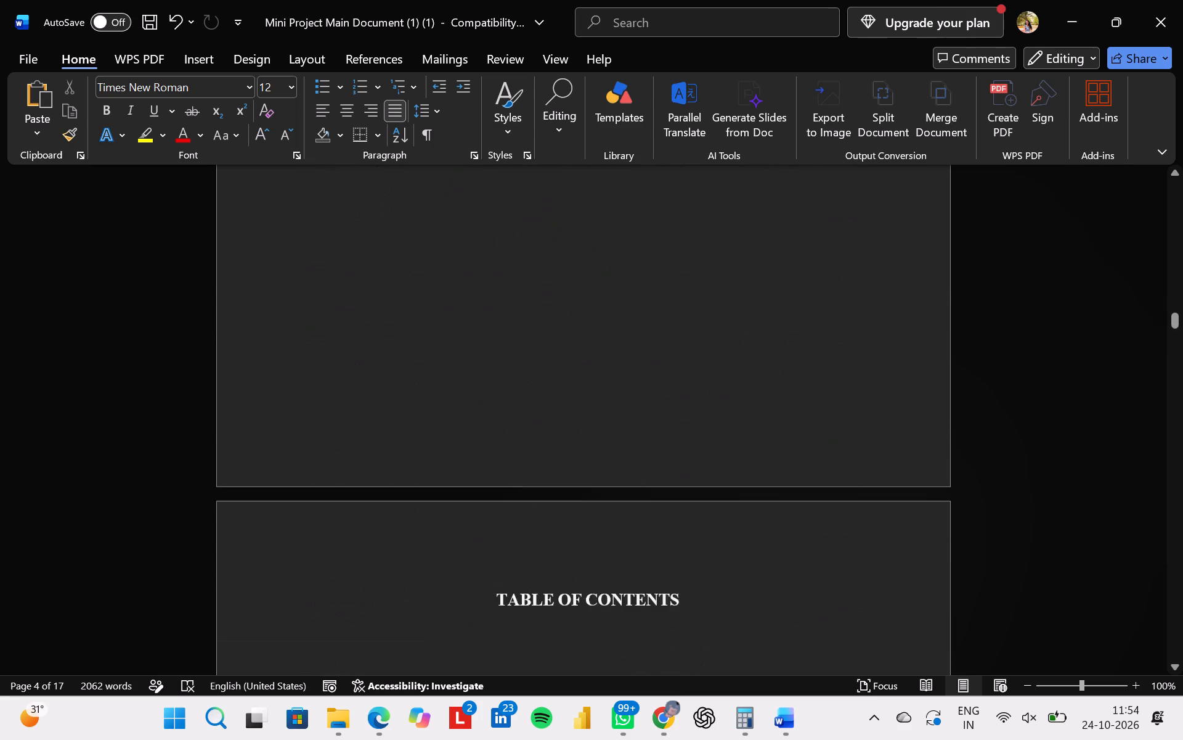
{"action": "scroll", "coordinate": [681, 456], "scroll_direction": "down", "scroll_amount": 4}
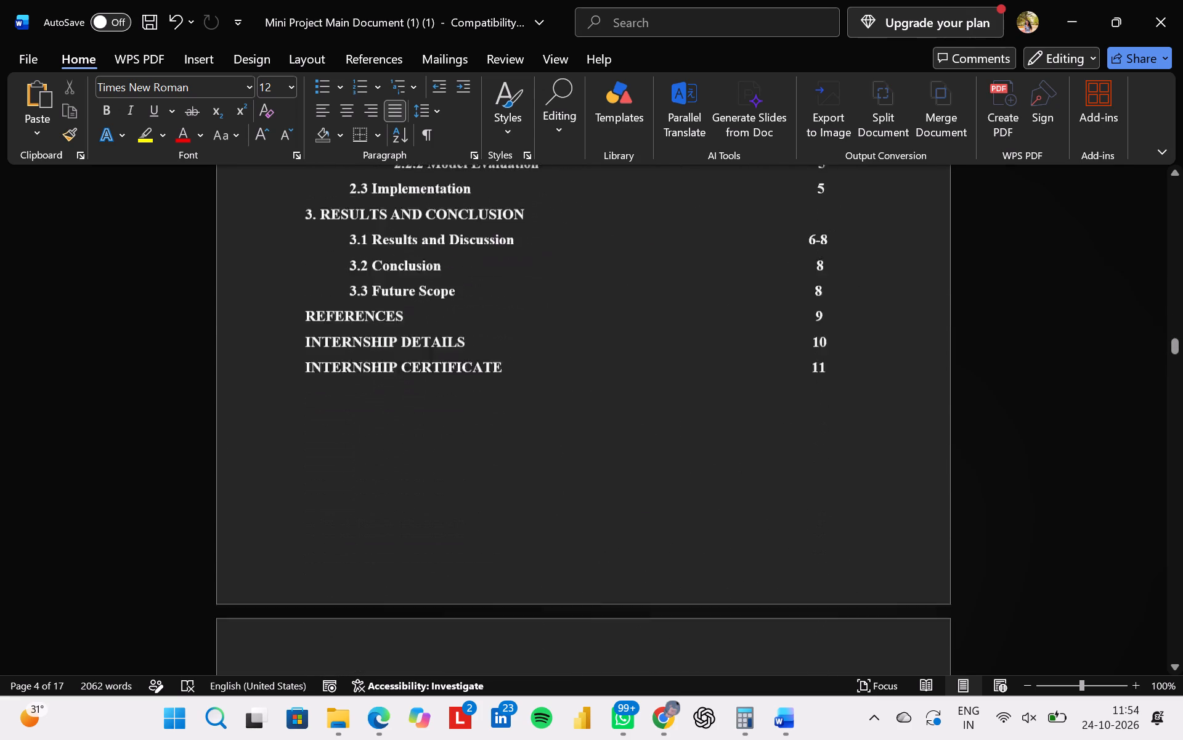
{"action": "scroll", "coordinate": [681, 456], "scroll_direction": "down", "scroll_amount": 1}
{"action": "scroll", "coordinate": [681, 456], "scroll_direction": "right", "scroll_amount": 1}
{"action": "scroll", "coordinate": [681, 456], "scroll_direction": "down", "scroll_amount": 2}
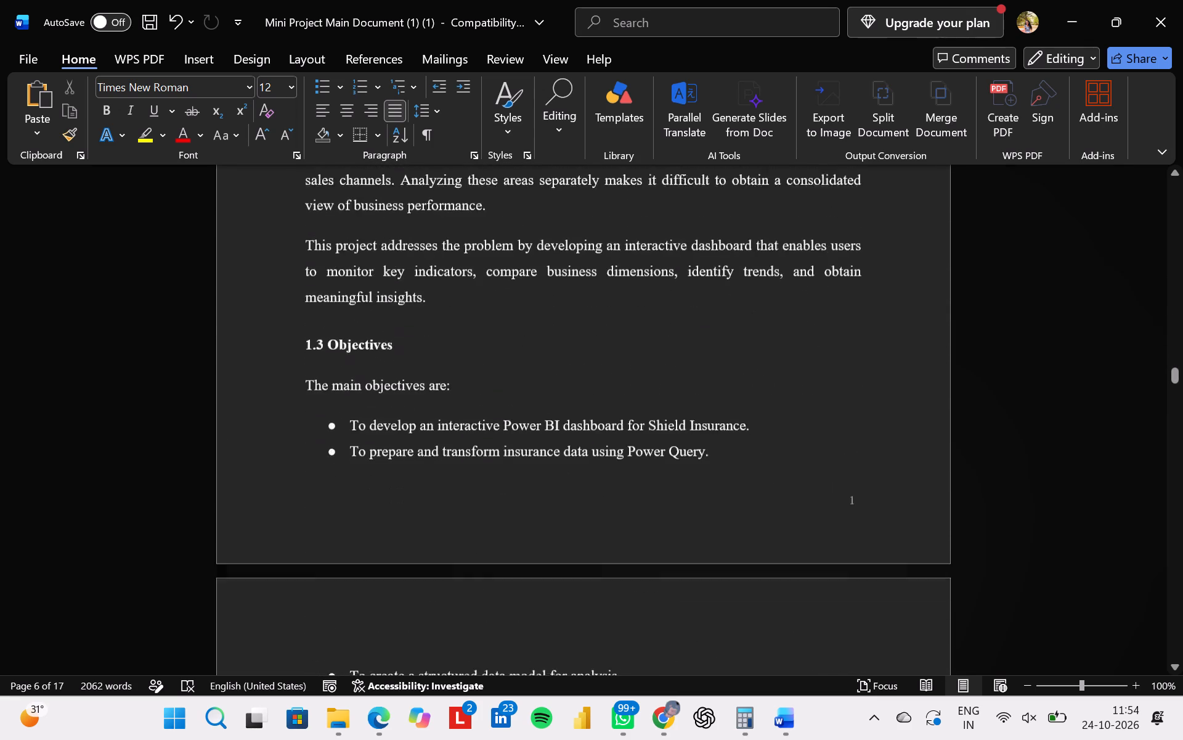
{"action": "scroll", "coordinate": [681, 456], "scroll_direction": "down", "scroll_amount": 5}
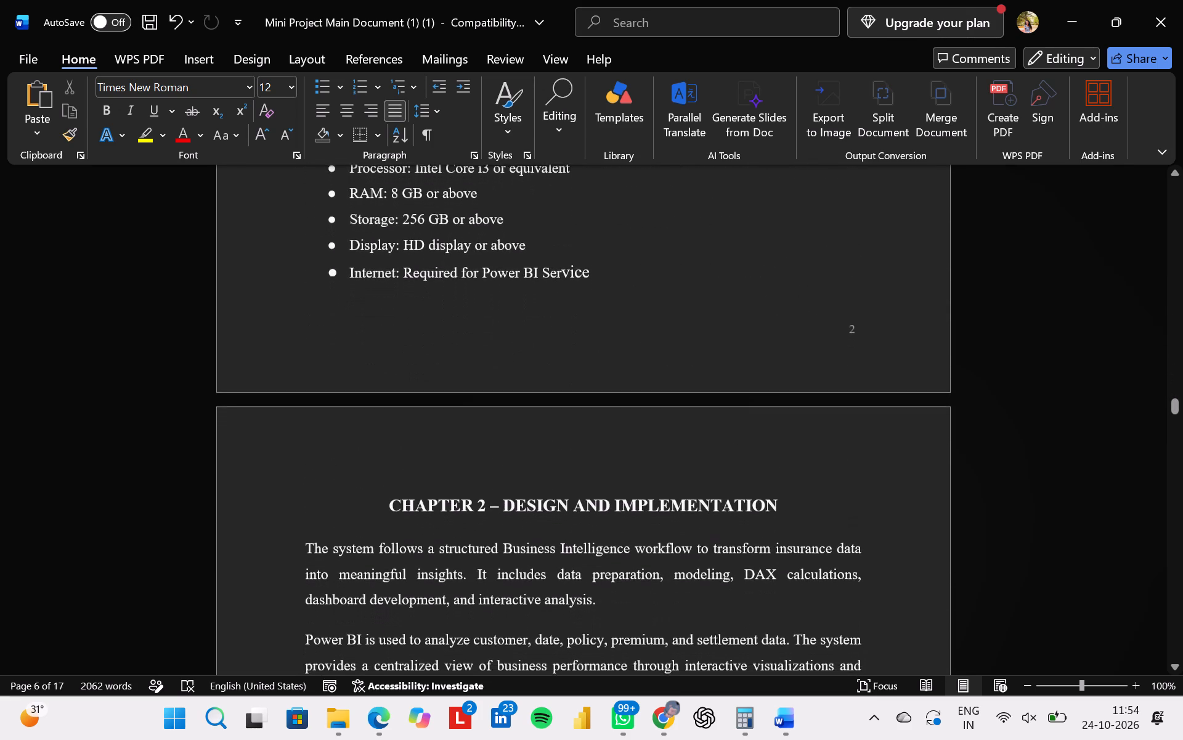
{"action": "scroll", "coordinate": [681, 456], "scroll_direction": "down", "scroll_amount": 4}
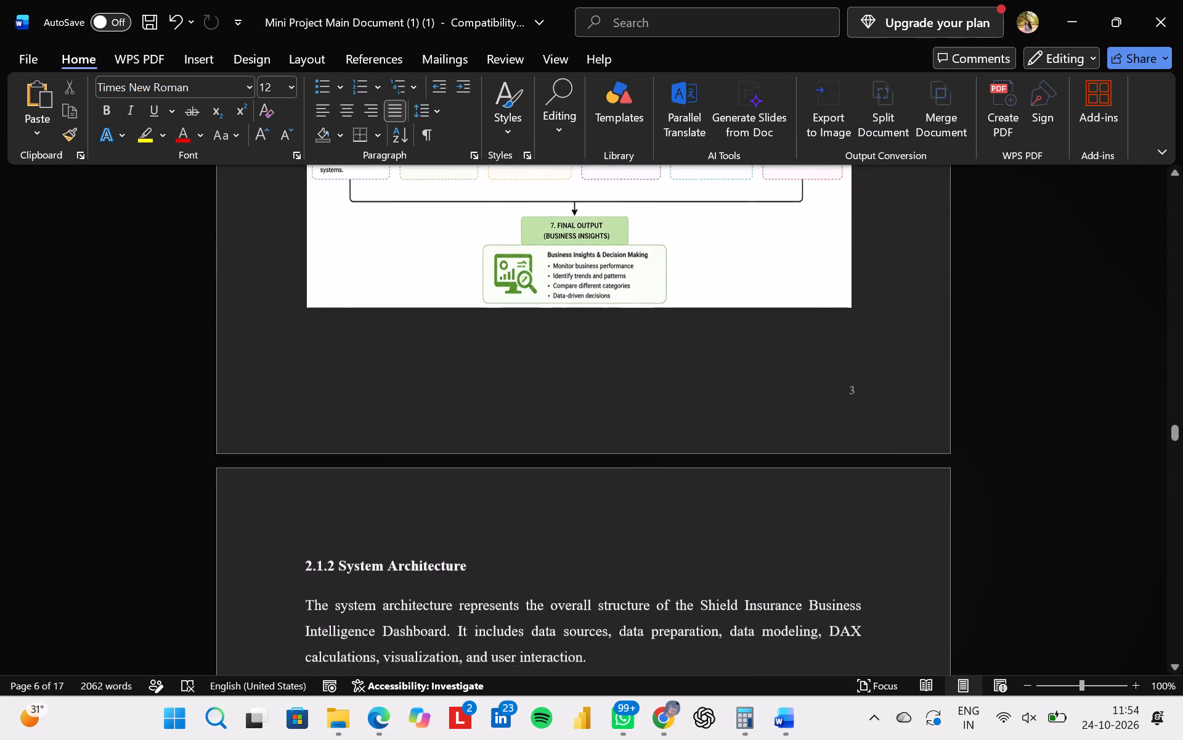
{"action": "scroll", "coordinate": [681, 456], "scroll_direction": "down", "scroll_amount": 1}
{"action": "scroll", "coordinate": [681, 456], "scroll_direction": "right", "scroll_amount": 1}
{"action": "scroll", "coordinate": [681, 456], "scroll_direction": "down", "scroll_amount": 1}
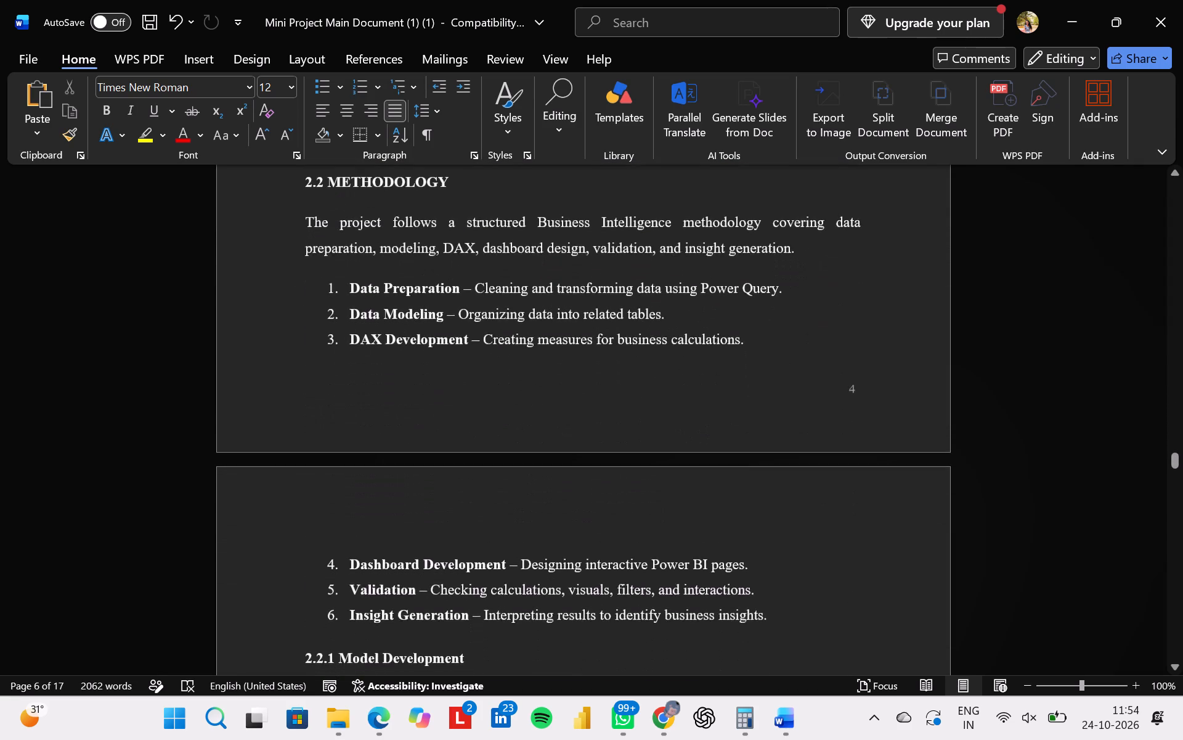
{"action": "scroll", "coordinate": [681, 456], "scroll_direction": "down", "scroll_amount": 2}
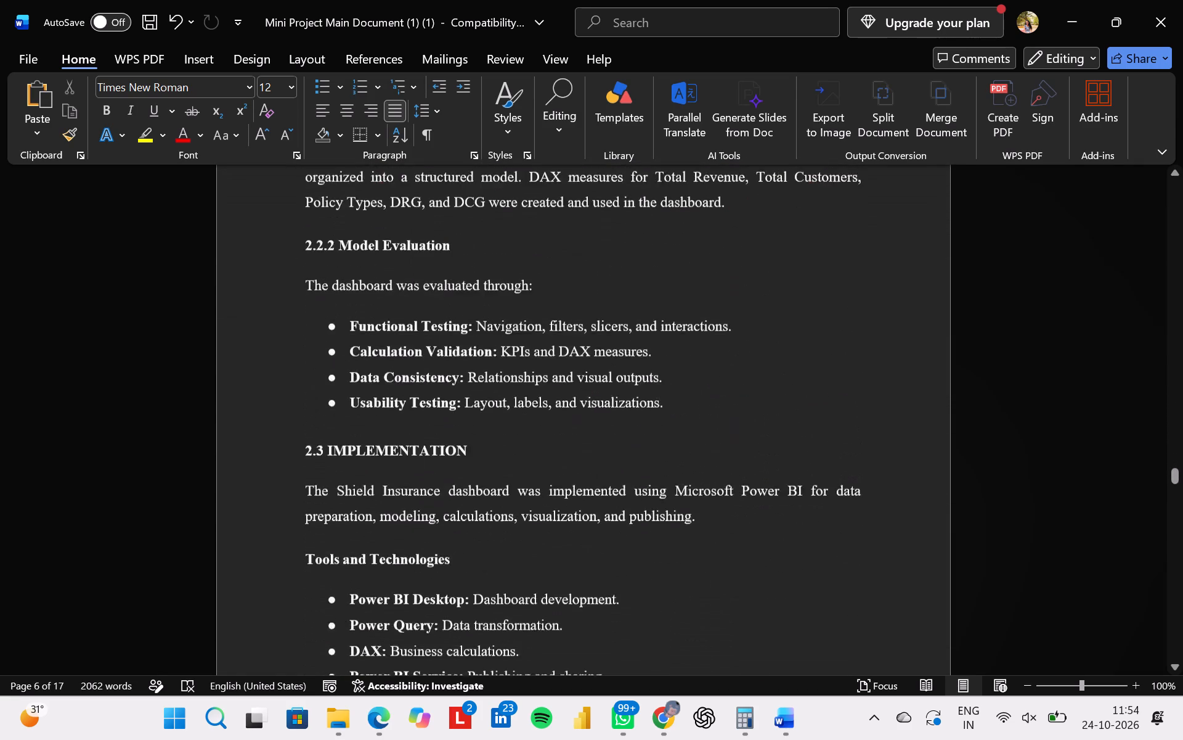
{"action": "scroll", "coordinate": [681, 456], "scroll_direction": "down", "scroll_amount": 1}
{"action": "scroll", "coordinate": [681, 456], "scroll_direction": "up", "scroll_amount": 1}
{"action": "right_click", "coordinate": [681, 456]}
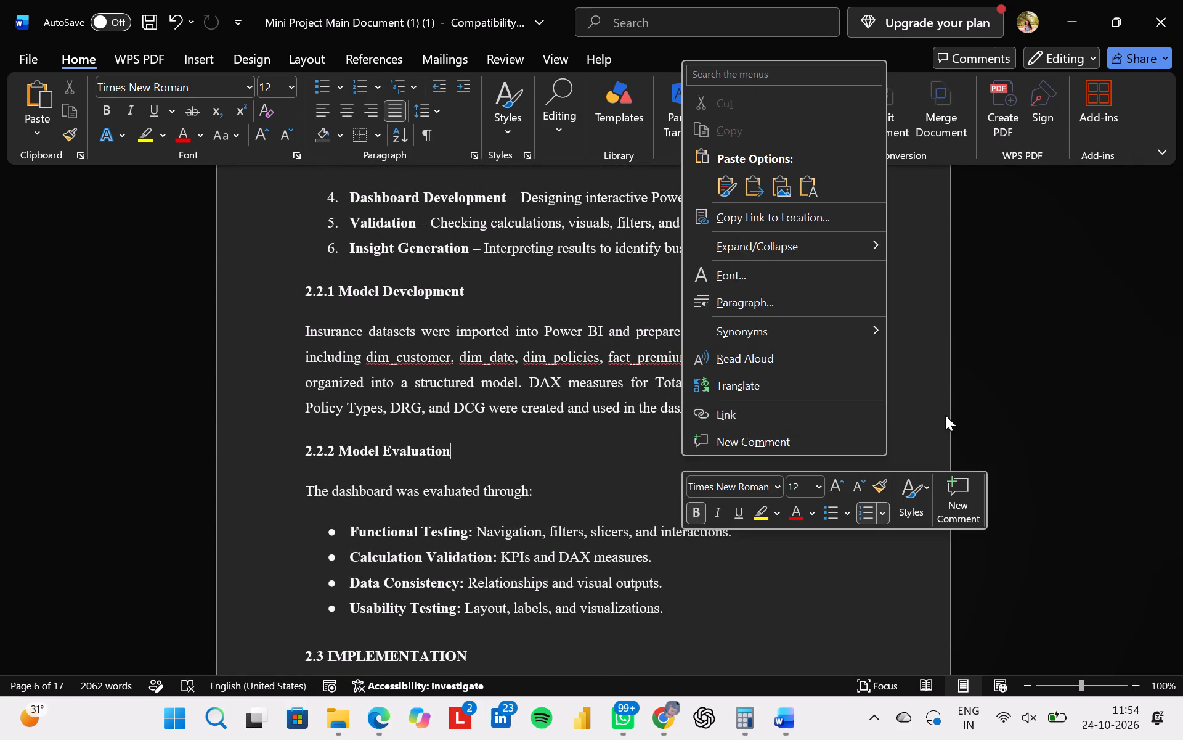
{"action": "left_click", "coordinate": [945, 415]}
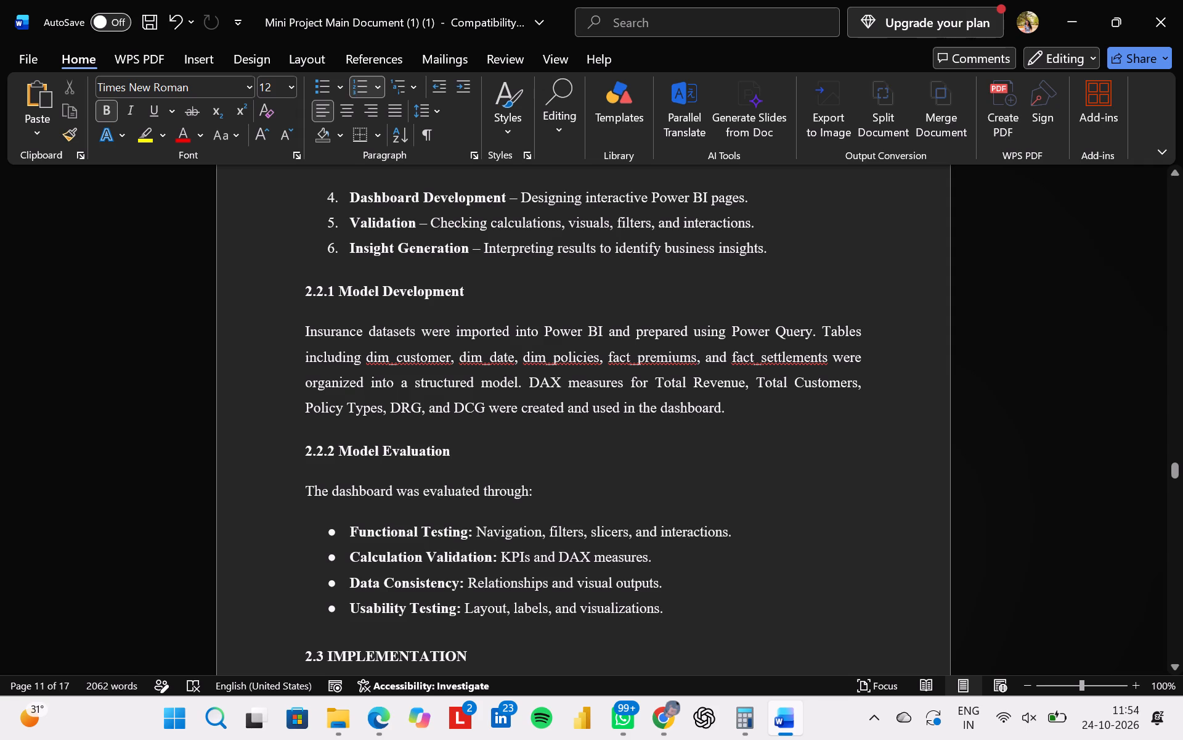
Add the flagged table names fact_settlements and fact_premiums in section 2.2.1 Model Development to the spelling dictionary.
{"action": "left_click_drag", "start_coordinate": [828, 358], "coordinate": [730, 355]}
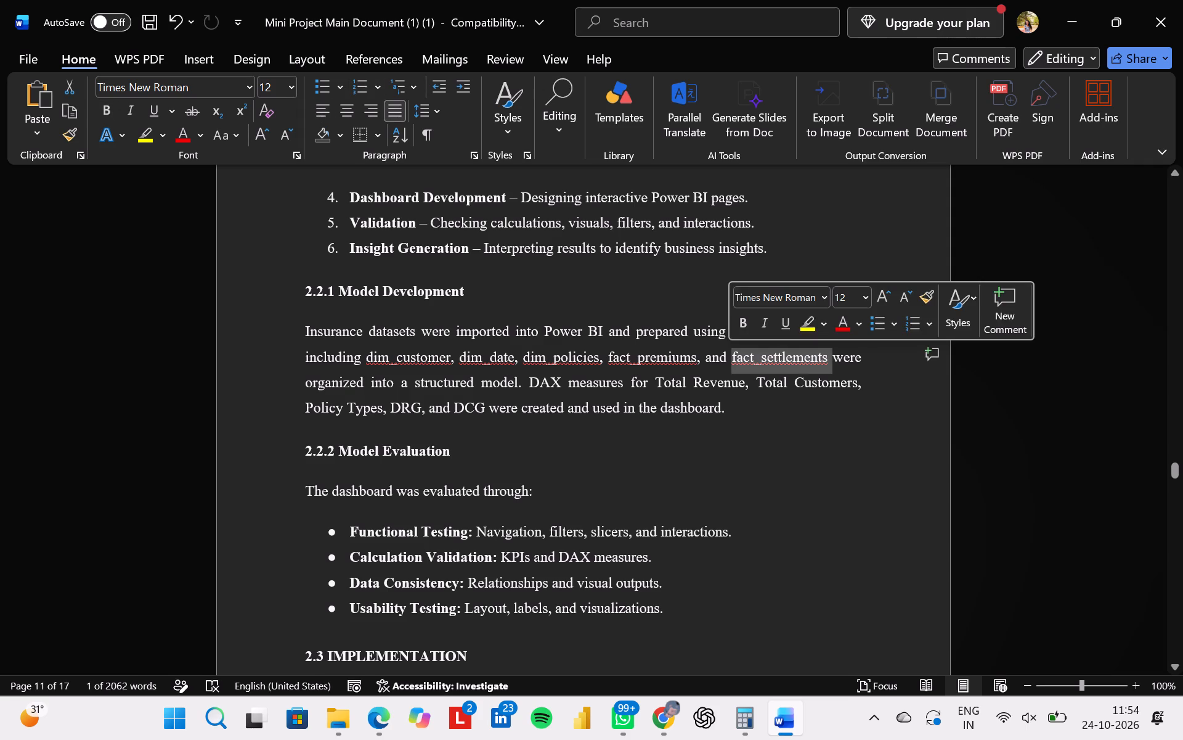
{"action": "right_click", "coordinate": [730, 355]}
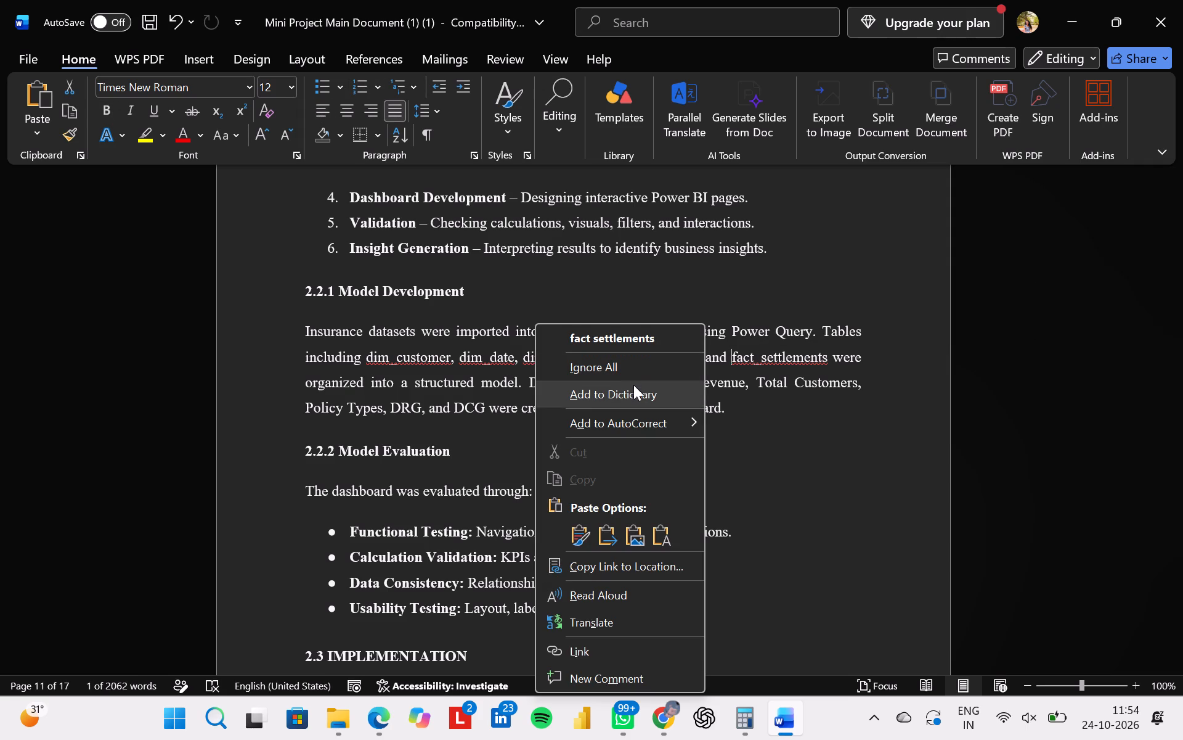
{"action": "left_click", "coordinate": [635, 385]}
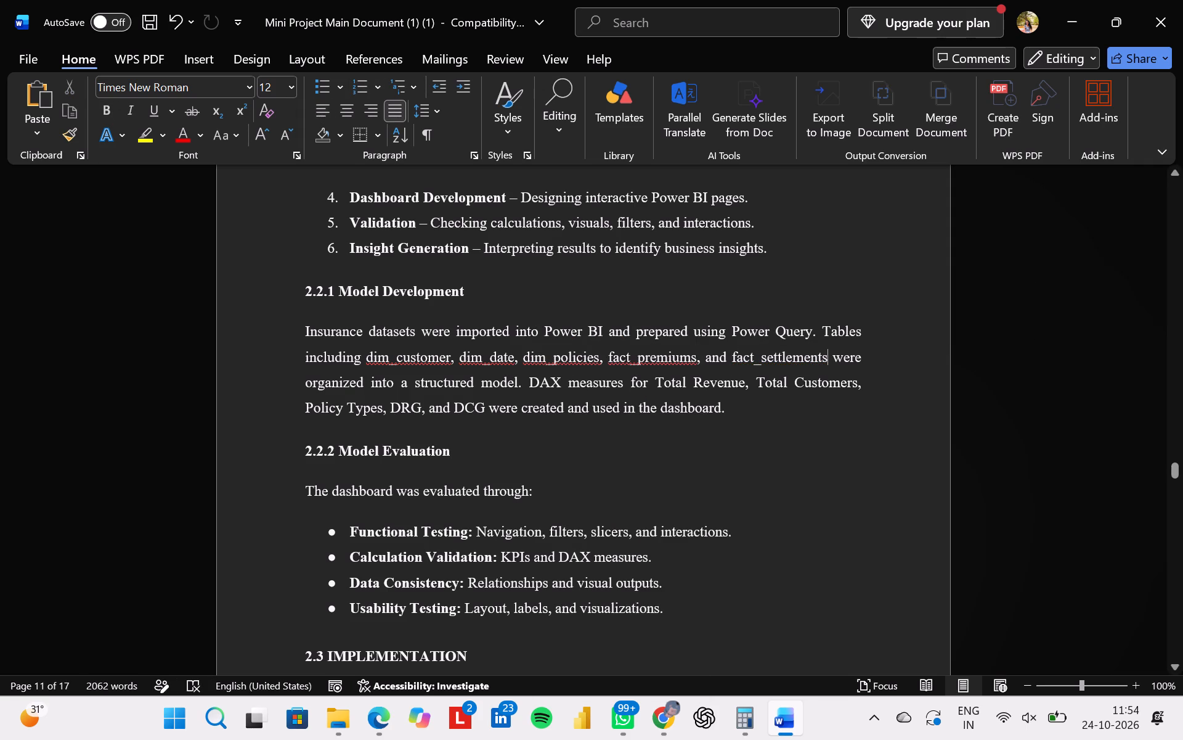
{"action": "left_click", "coordinate": [693, 354]}
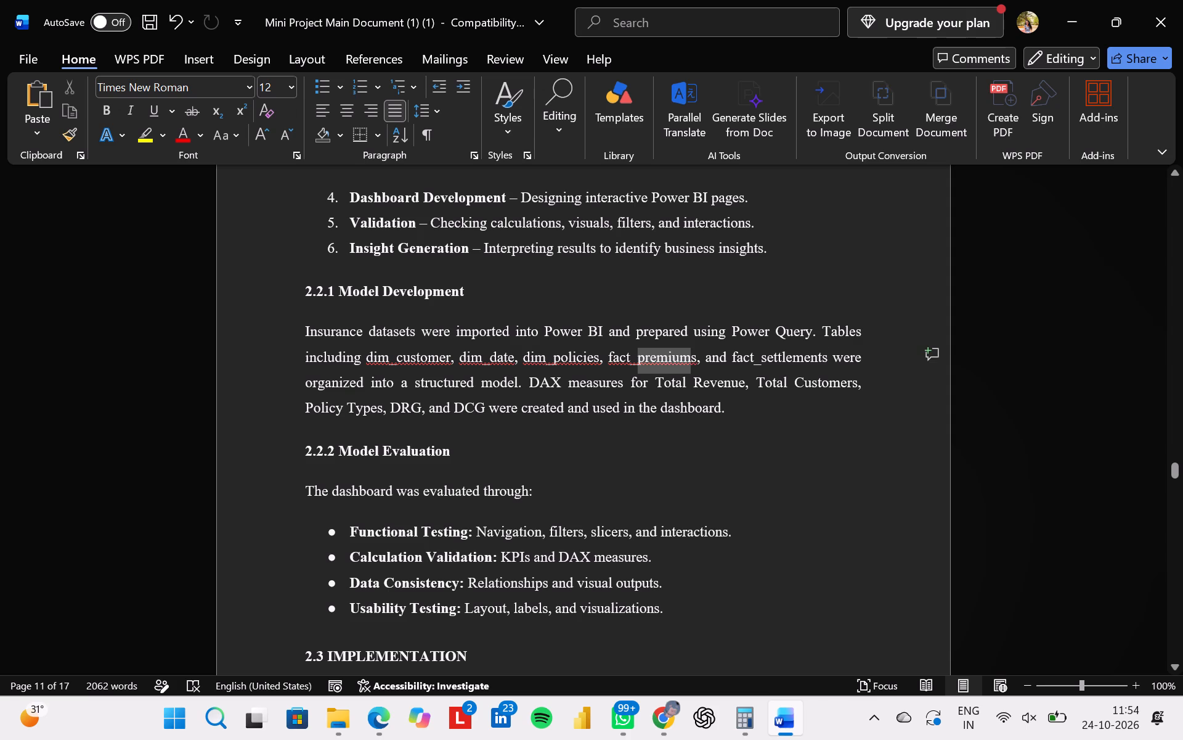
{"action": "left_click", "coordinate": [696, 354]}
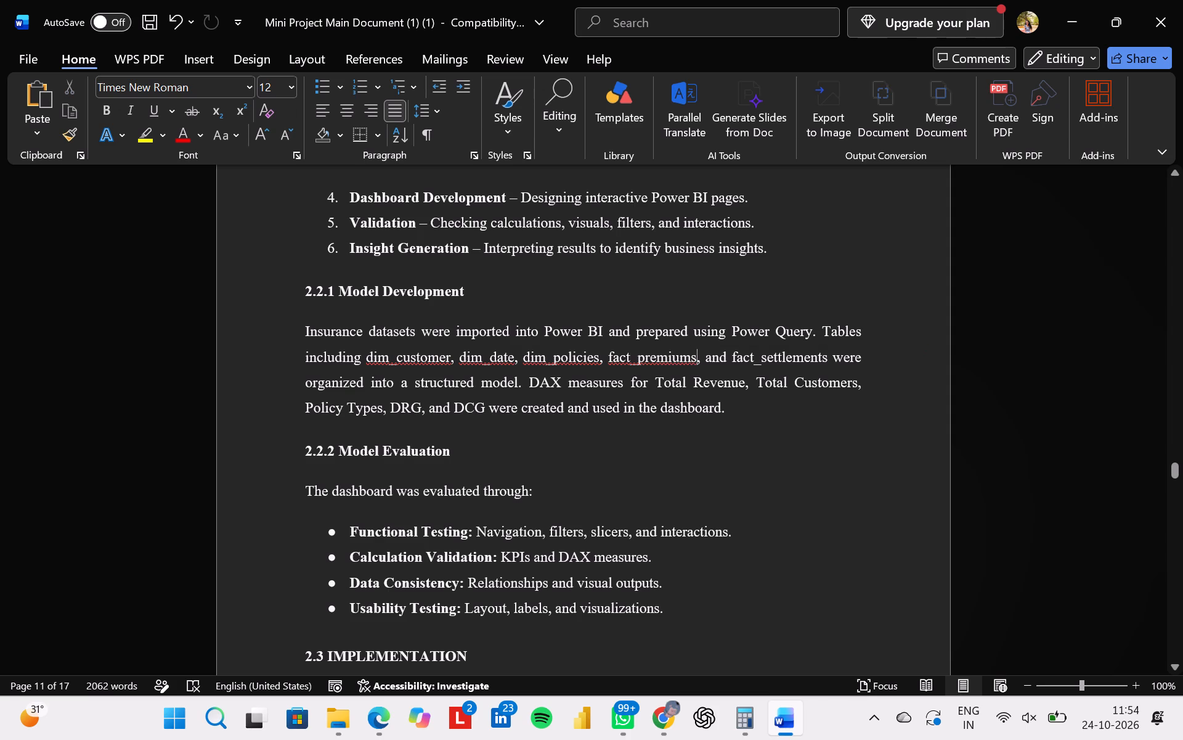
{"action": "left_click_drag", "start_coordinate": [693, 354], "coordinate": [612, 356]}
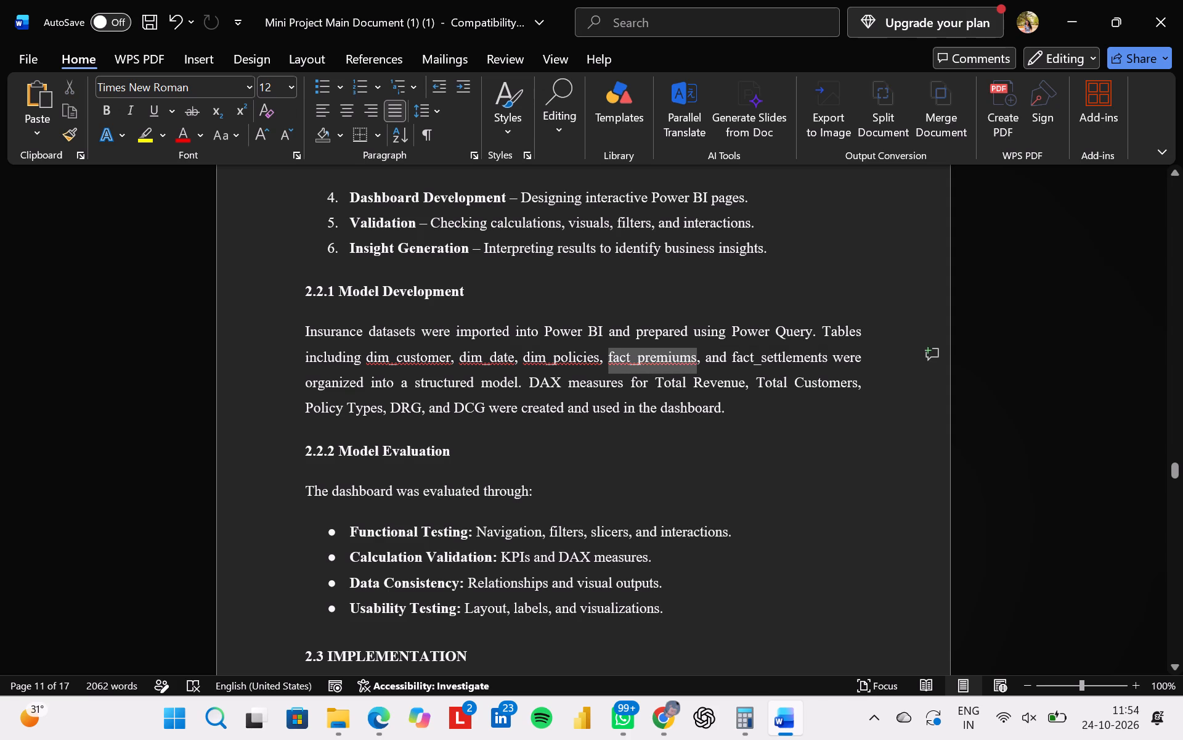
{"action": "left_click_drag", "start_coordinate": [612, 356], "coordinate": [613, 358]}
{"action": "right_click", "coordinate": [613, 358]}
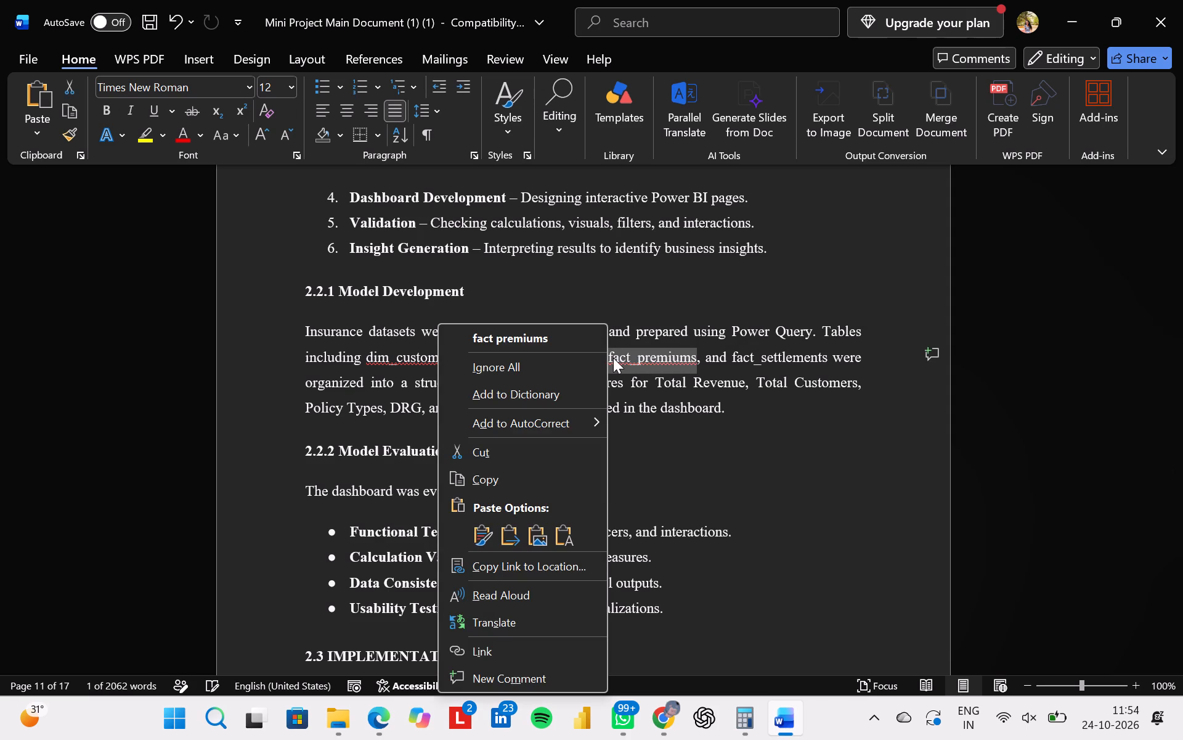
{"action": "right_click", "coordinate": [613, 358]}
{"action": "left_click", "coordinate": [537, 398]}
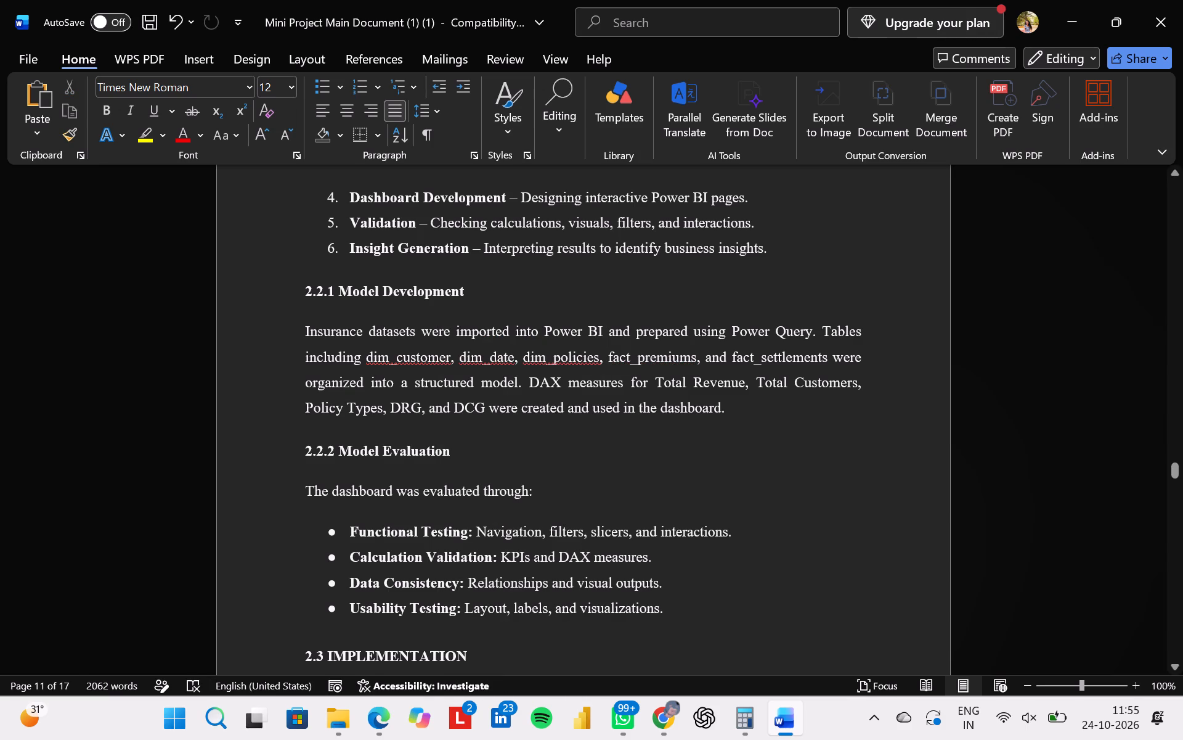
Add the flagged table names dim_policies, dim_date and dim_customer in section 2.2.1 to the spelling dictionary.
{"action": "left_click_drag", "start_coordinate": [597, 358], "coordinate": [528, 353]}
{"action": "right_click", "coordinate": [528, 353]}
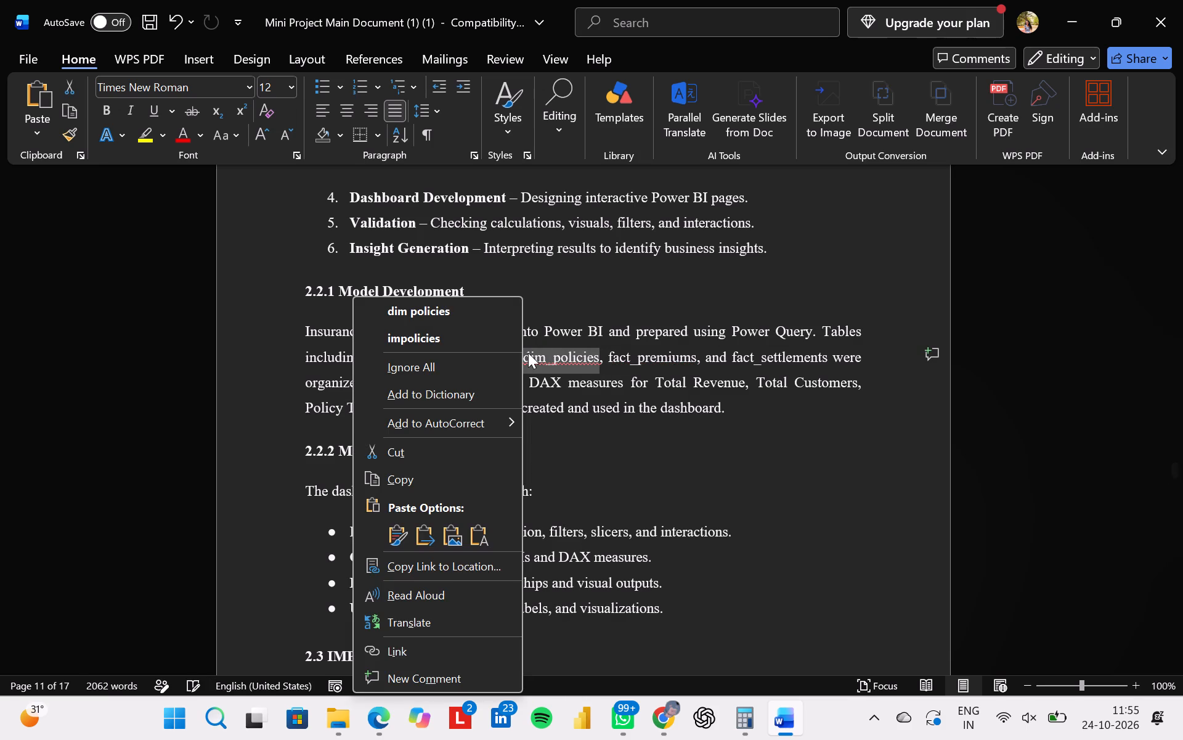
{"action": "left_click", "coordinate": [428, 400]}
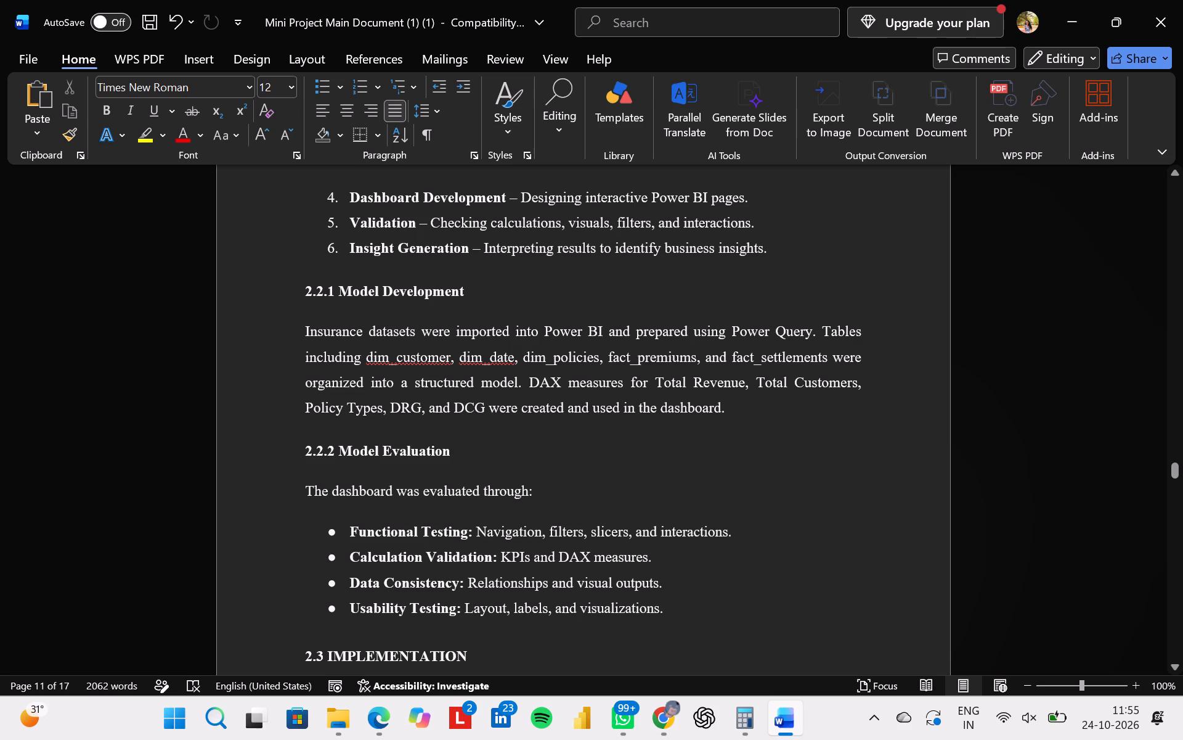
{"action": "left_click_drag", "start_coordinate": [514, 356], "coordinate": [459, 357]}
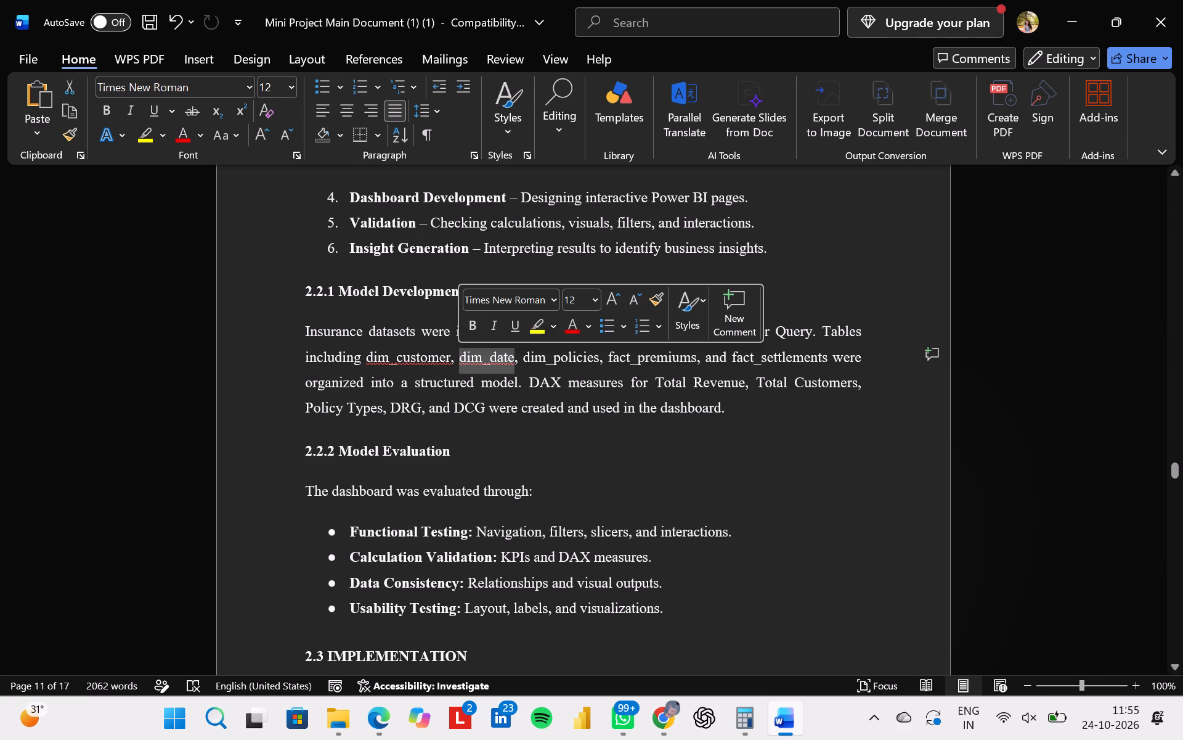
{"action": "right_click", "coordinate": [471, 356]}
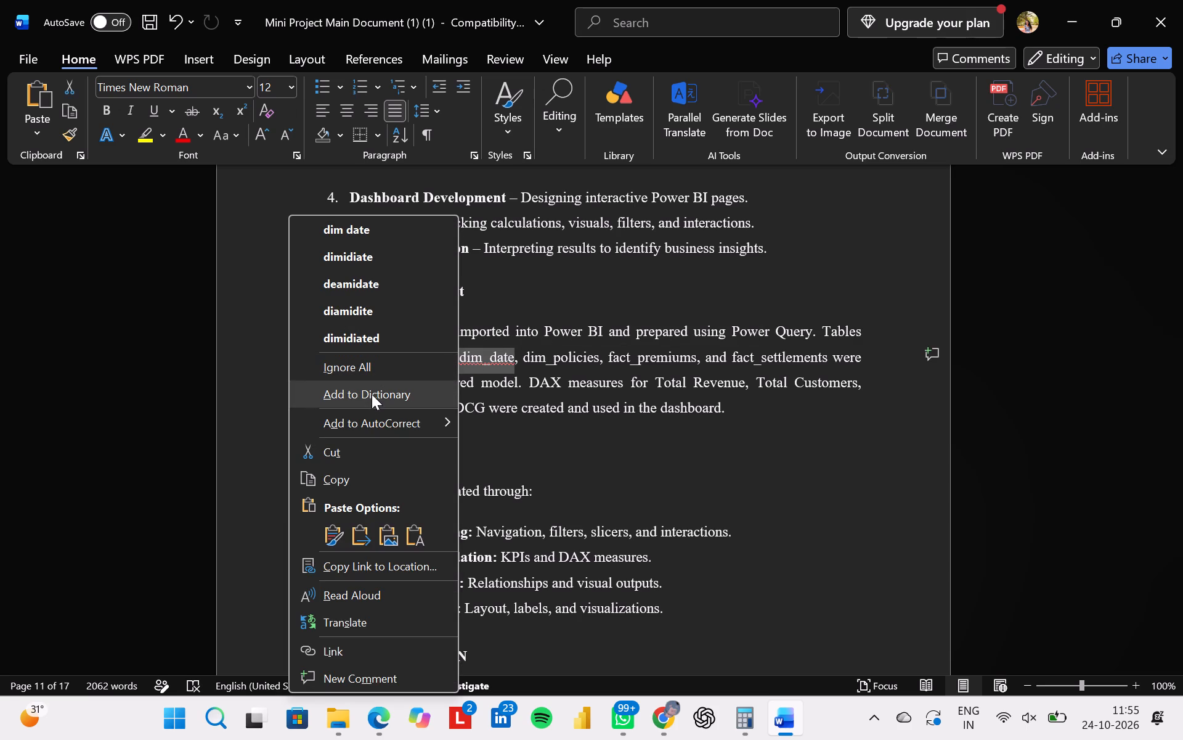
{"action": "left_click", "coordinate": [371, 397]}
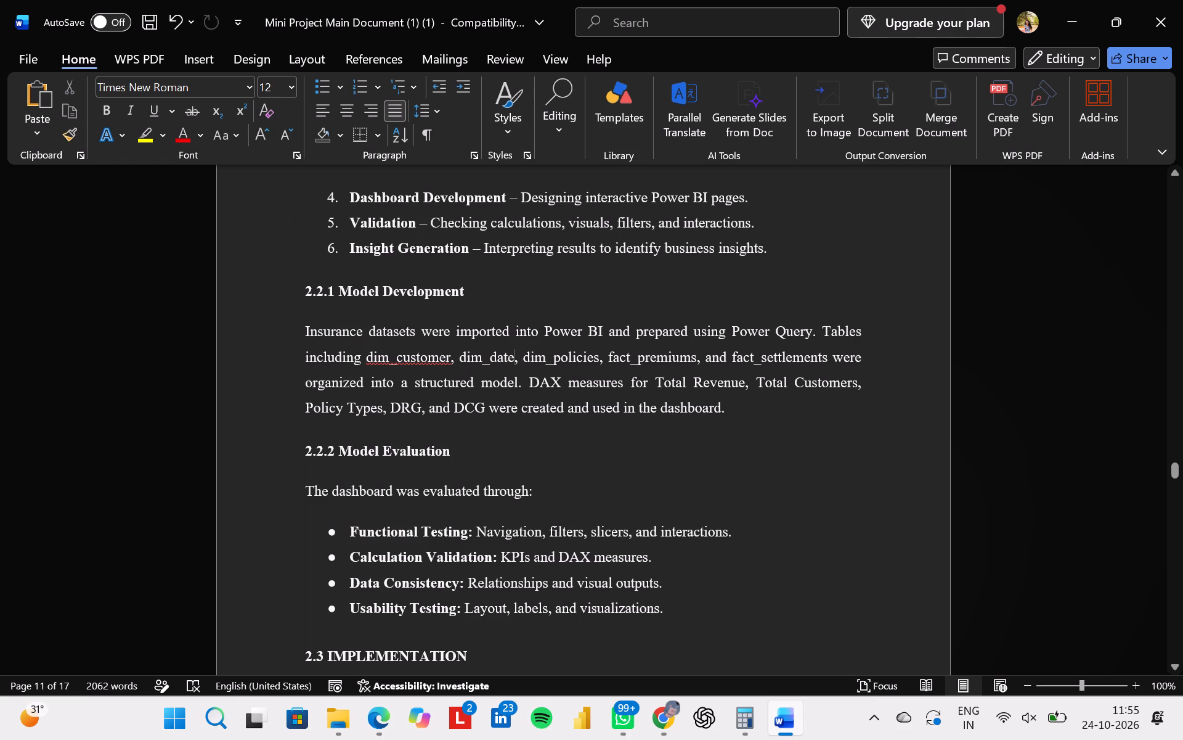
{"action": "left_click_drag", "start_coordinate": [365, 356], "coordinate": [449, 349]}
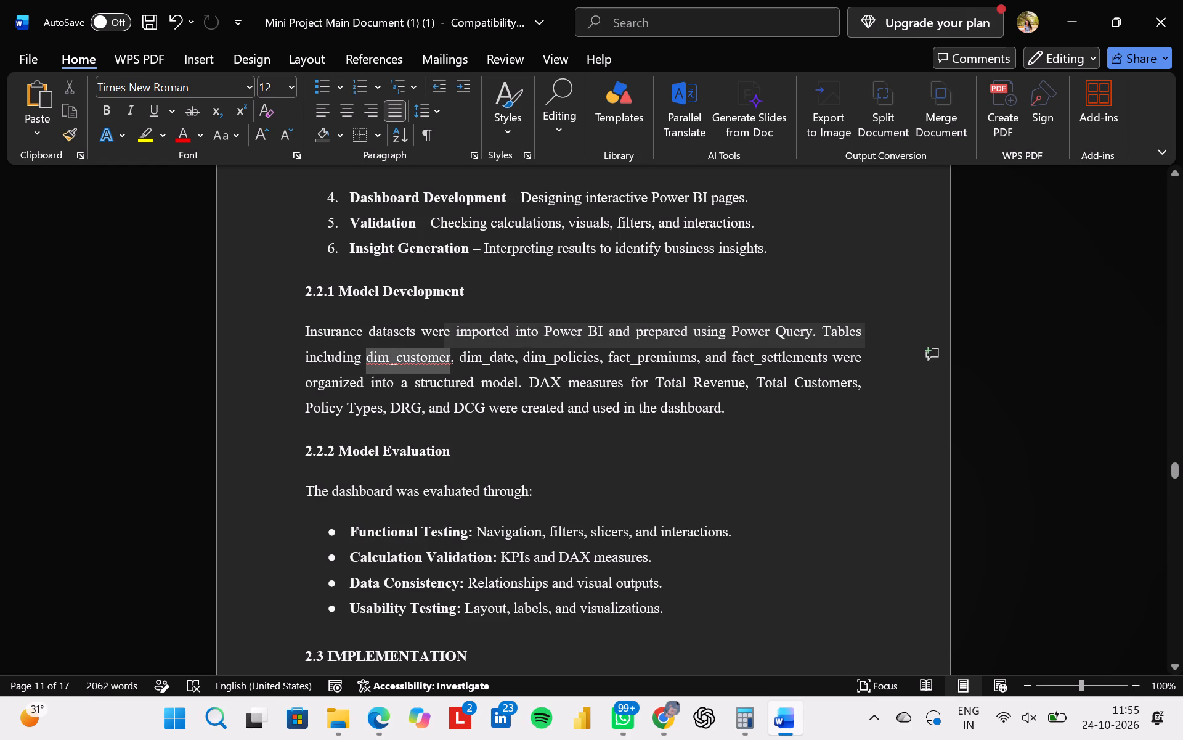
{"action": "left_click_drag", "start_coordinate": [449, 349], "coordinate": [450, 351]}
{"action": "right_click", "coordinate": [450, 351]}
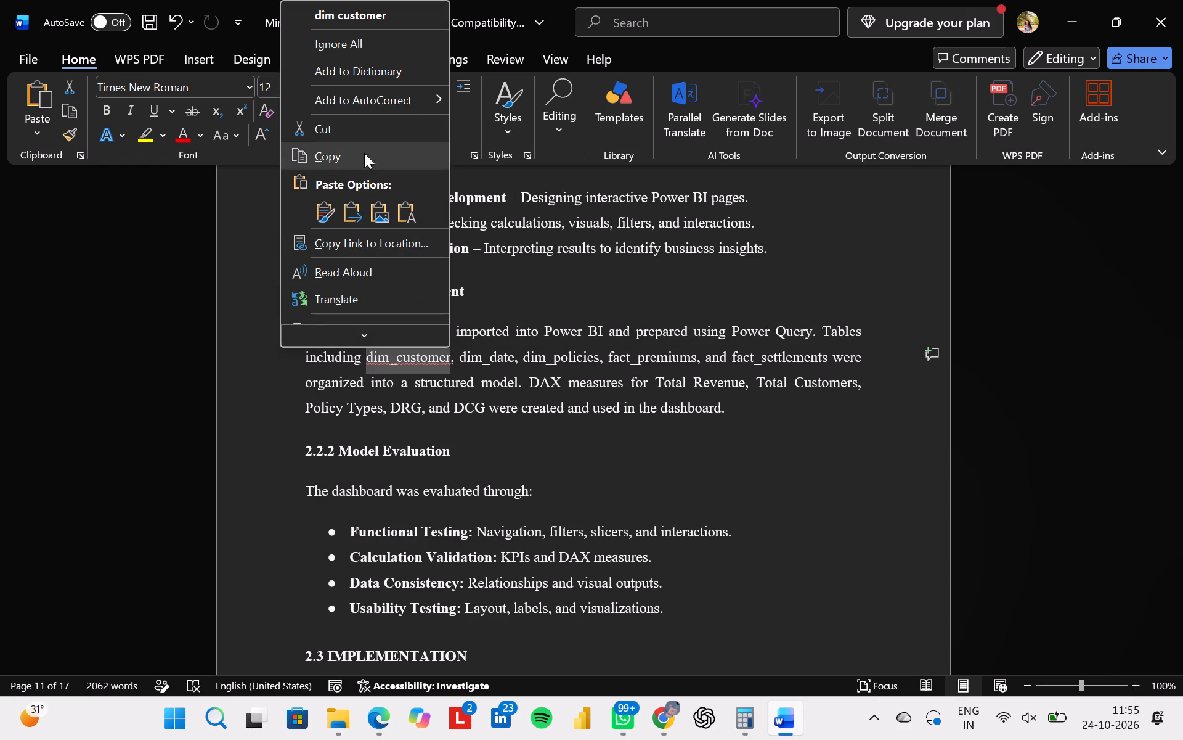
{"action": "left_click", "coordinate": [341, 78]}
{"action": "left_click", "coordinate": [596, 353]}
Review the report's layout from section 2.3 Implementation through the Chapter 3 results figures, conclusion and future scope.
{"action": "scroll", "coordinate": [596, 353], "scroll_direction": "down", "scroll_amount": 2}
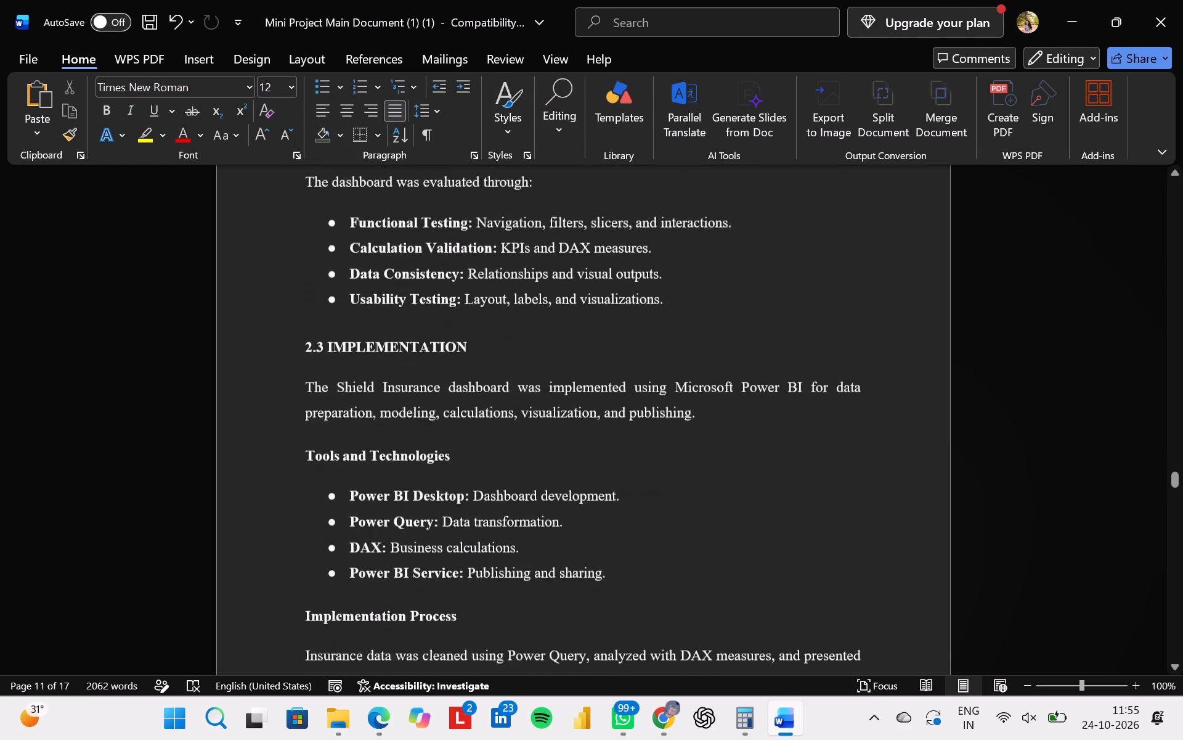
{"action": "scroll", "coordinate": [596, 353], "scroll_direction": "down", "scroll_amount": 2}
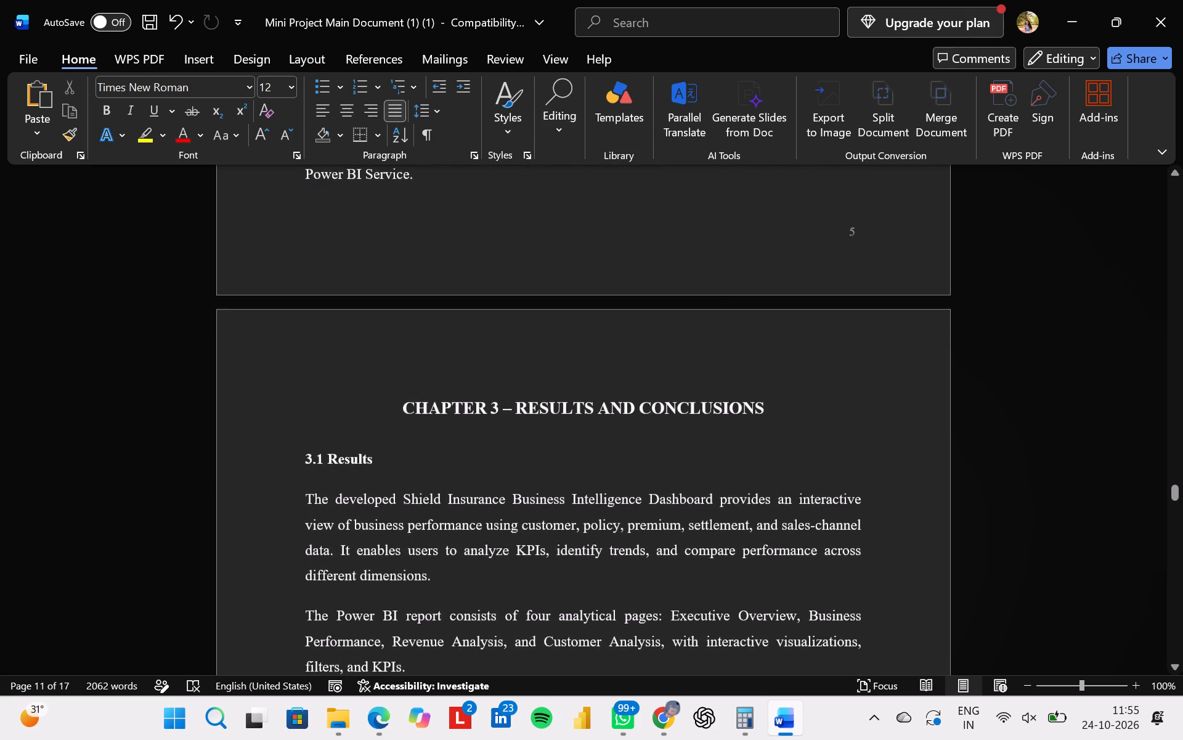
{"action": "scroll", "coordinate": [596, 353], "scroll_direction": "down", "scroll_amount": 3}
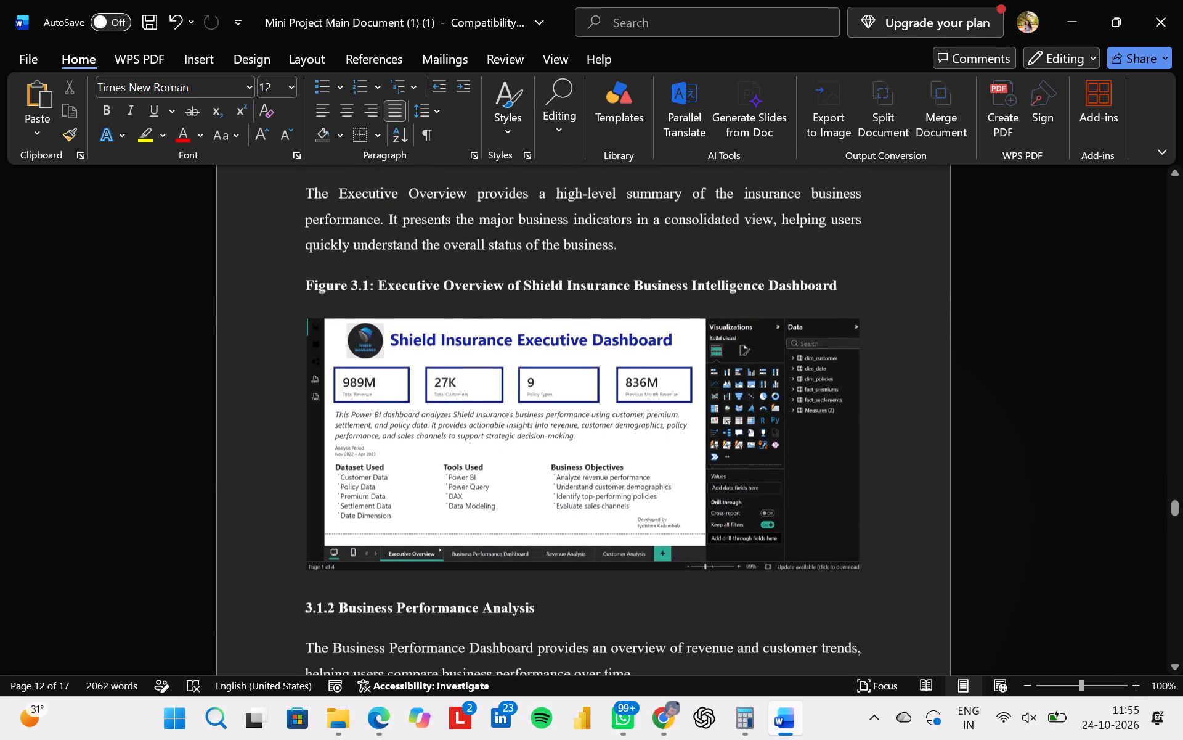
{"action": "scroll", "coordinate": [596, 353], "scroll_direction": "down", "scroll_amount": 3}
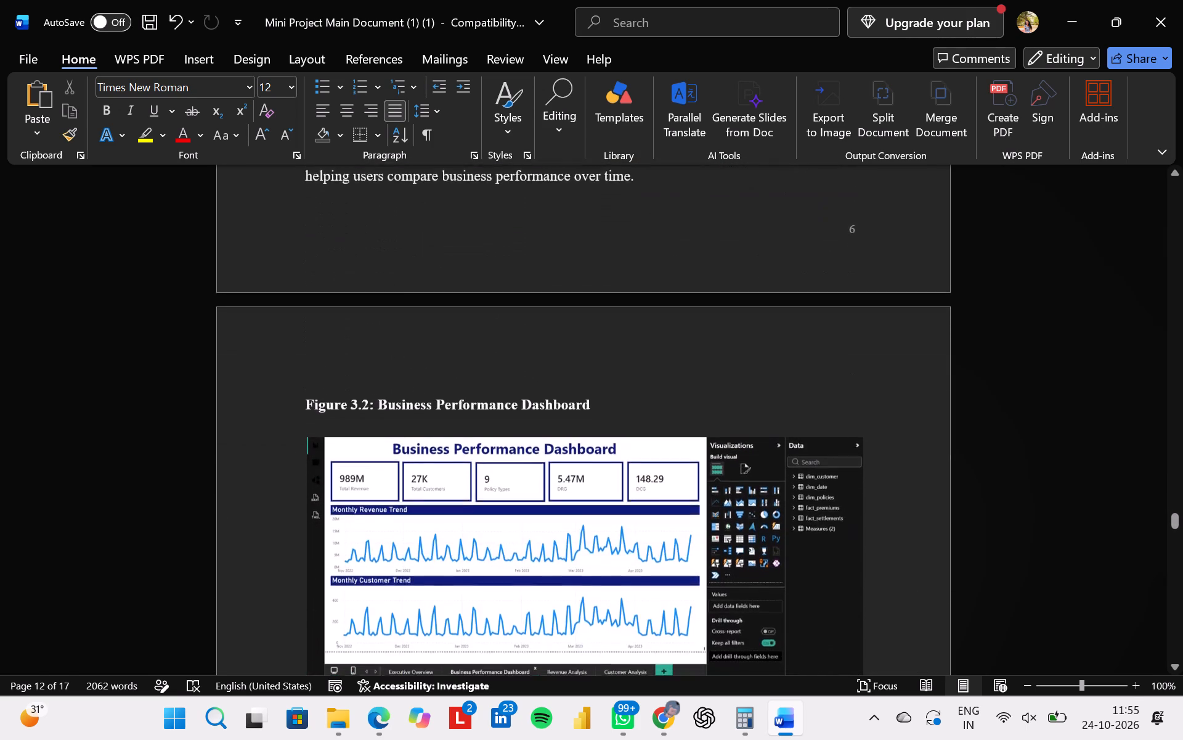
{"action": "scroll", "coordinate": [596, 353], "scroll_direction": "down", "scroll_amount": 1}
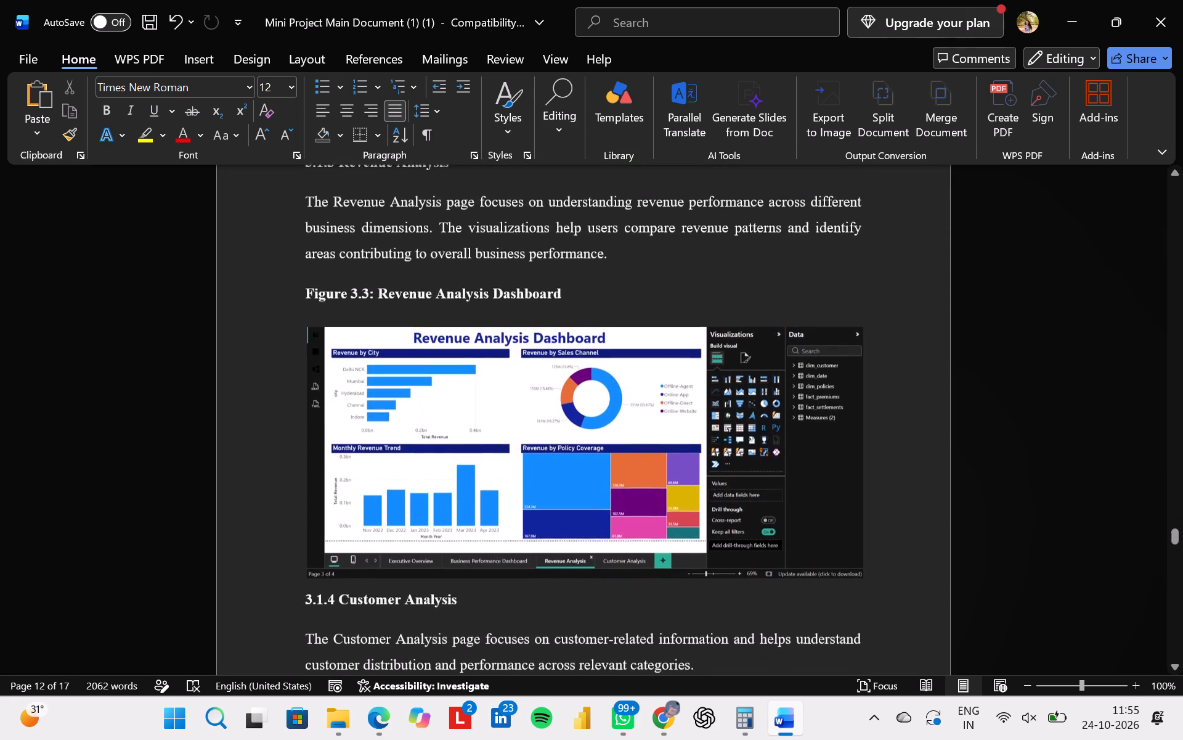
{"action": "scroll", "coordinate": [596, 353], "scroll_direction": "down", "scroll_amount": 1}
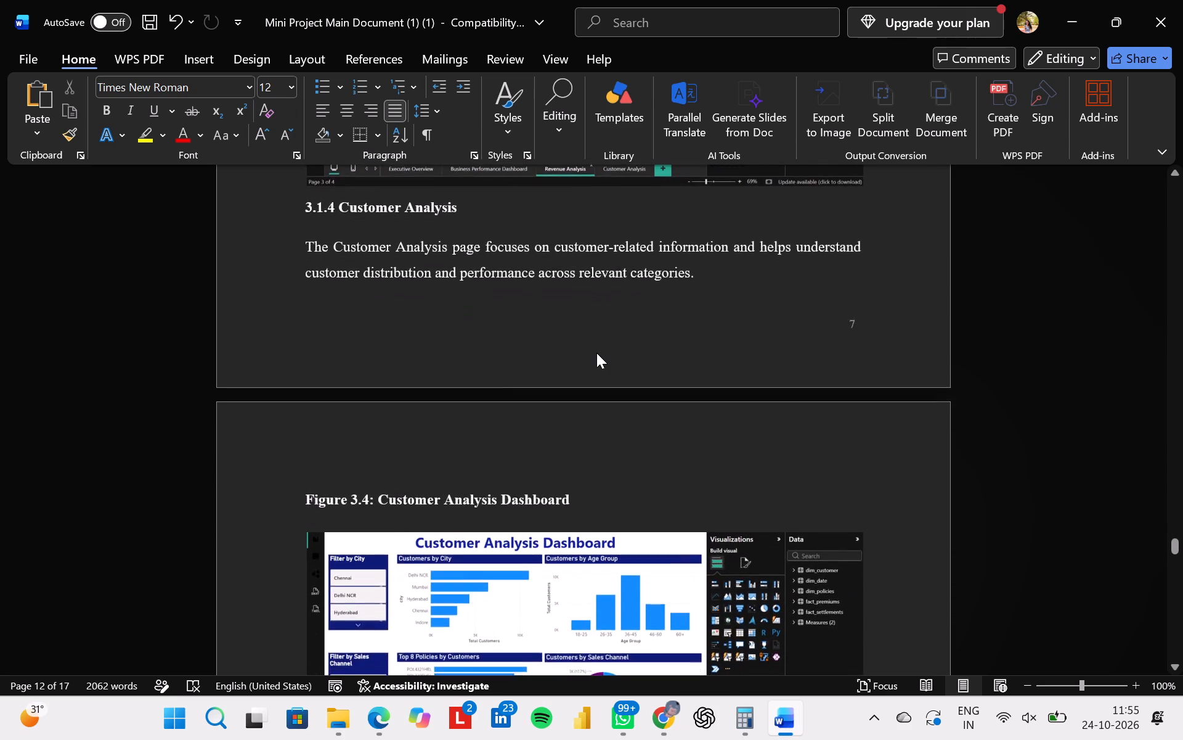
{"action": "scroll", "coordinate": [596, 353], "scroll_direction": "down", "scroll_amount": 1}
{"action": "scroll", "coordinate": [596, 353], "scroll_direction": "right", "scroll_amount": 1}
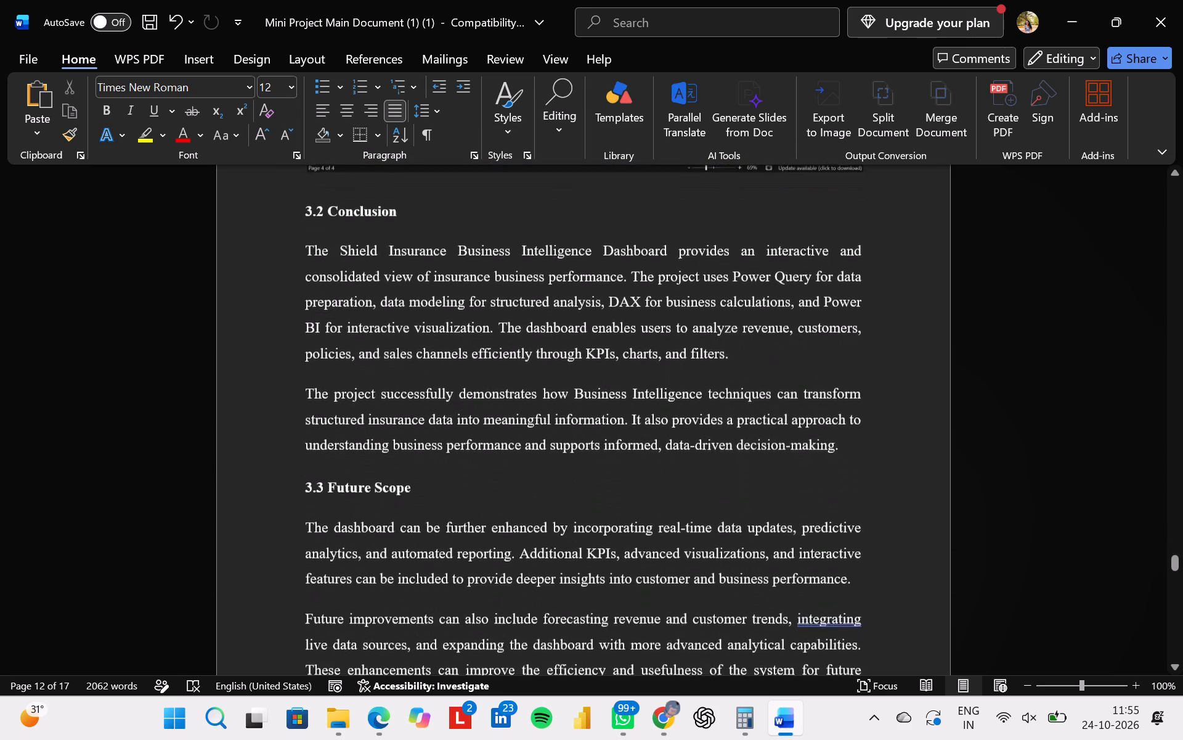
Review the layout of the References, Internship Details and Internship Certificate pages at the end of the report.
{"action": "scroll", "coordinate": [596, 353], "scroll_direction": "down", "scroll_amount": 3}
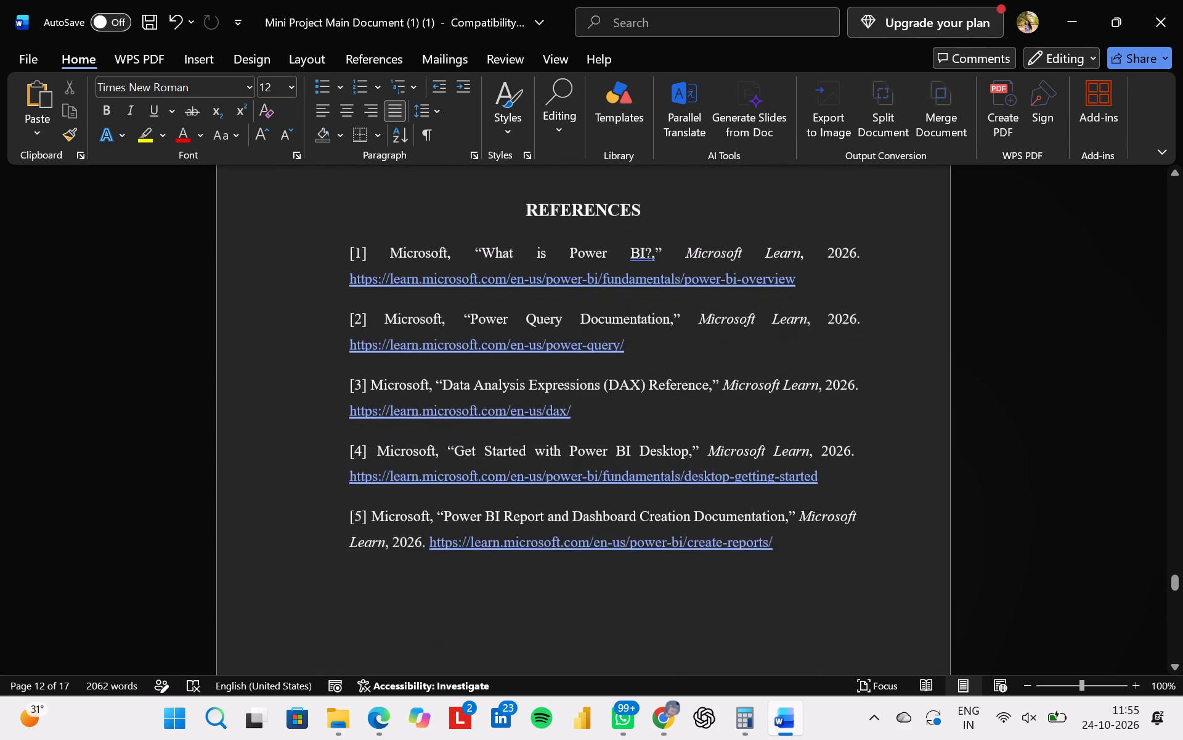
{"action": "scroll", "coordinate": [596, 353], "scroll_direction": "down", "scroll_amount": 2}
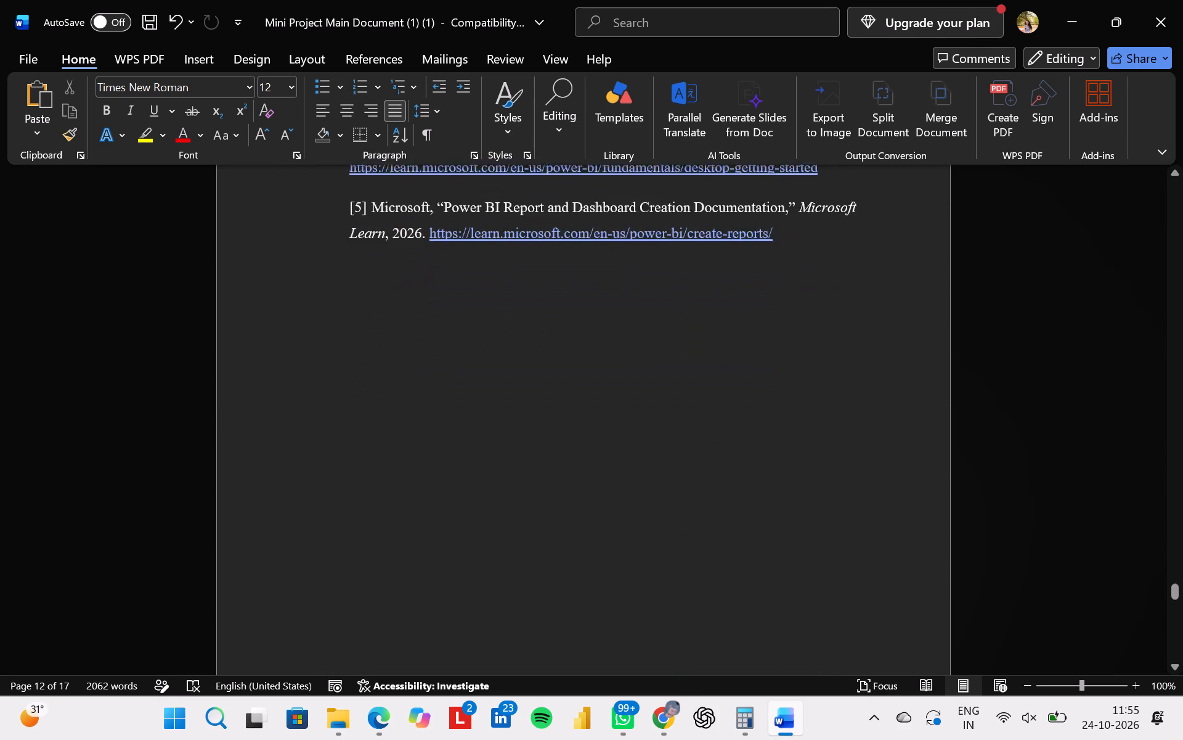
{"action": "scroll", "coordinate": [596, 353], "scroll_direction": "down", "scroll_amount": 2}
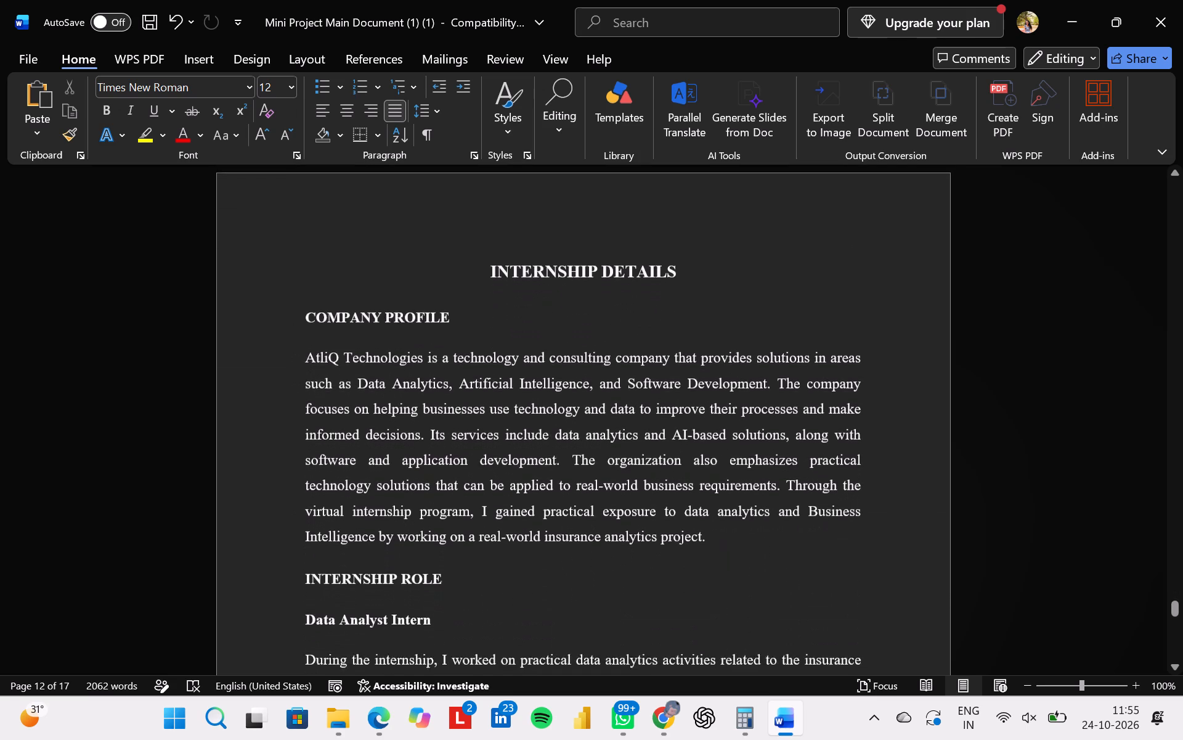
{"action": "scroll", "coordinate": [596, 353], "scroll_direction": "down", "scroll_amount": 2}
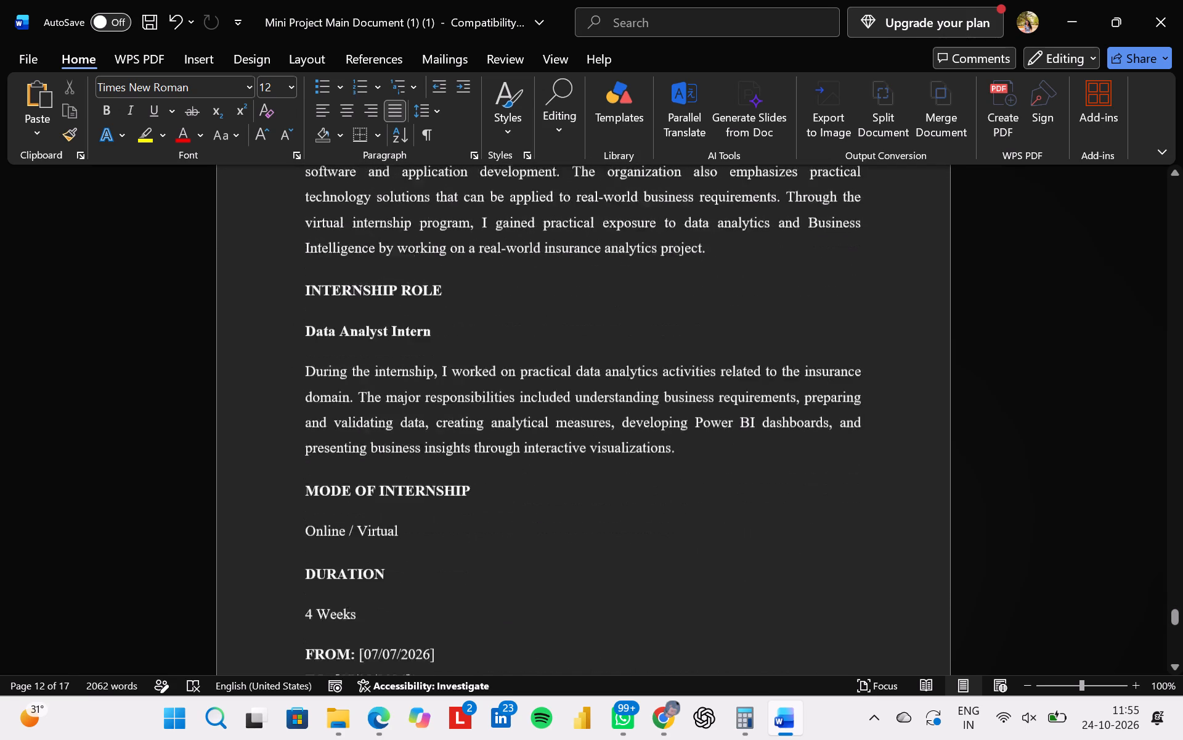
{"action": "scroll", "coordinate": [596, 353], "scroll_direction": "down", "scroll_amount": 3}
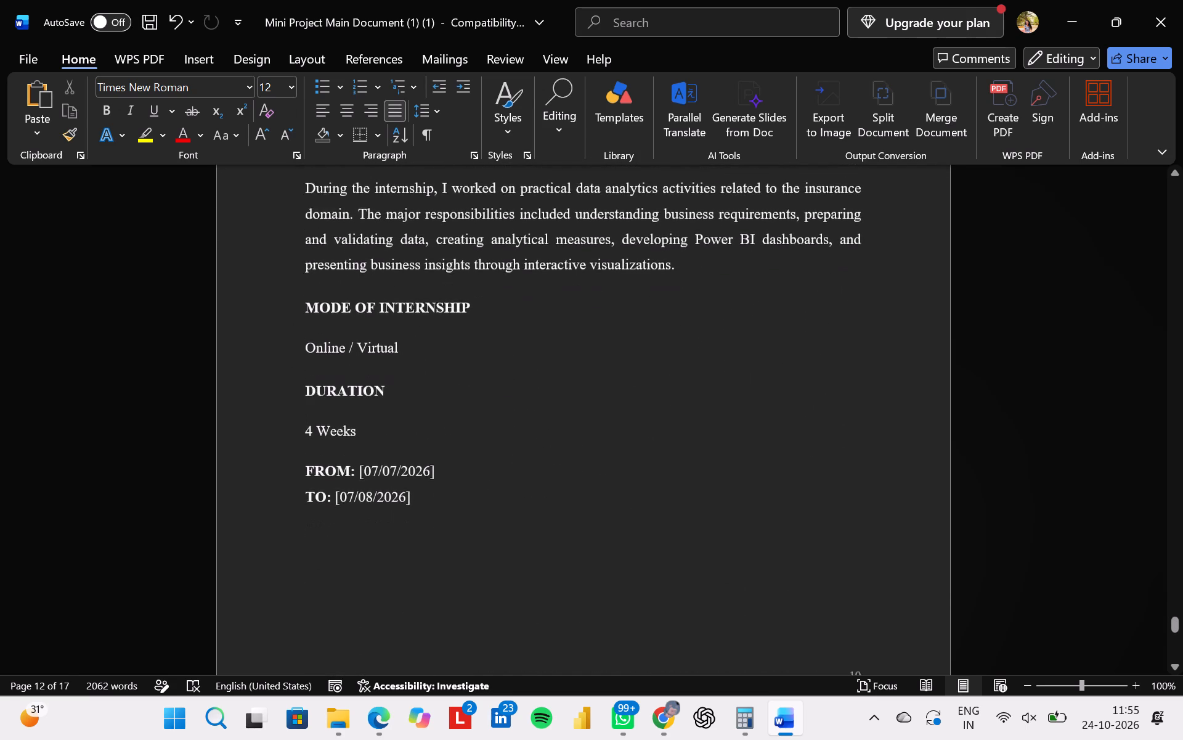
{"action": "scroll", "coordinate": [596, 353], "scroll_direction": "down", "scroll_amount": 2}
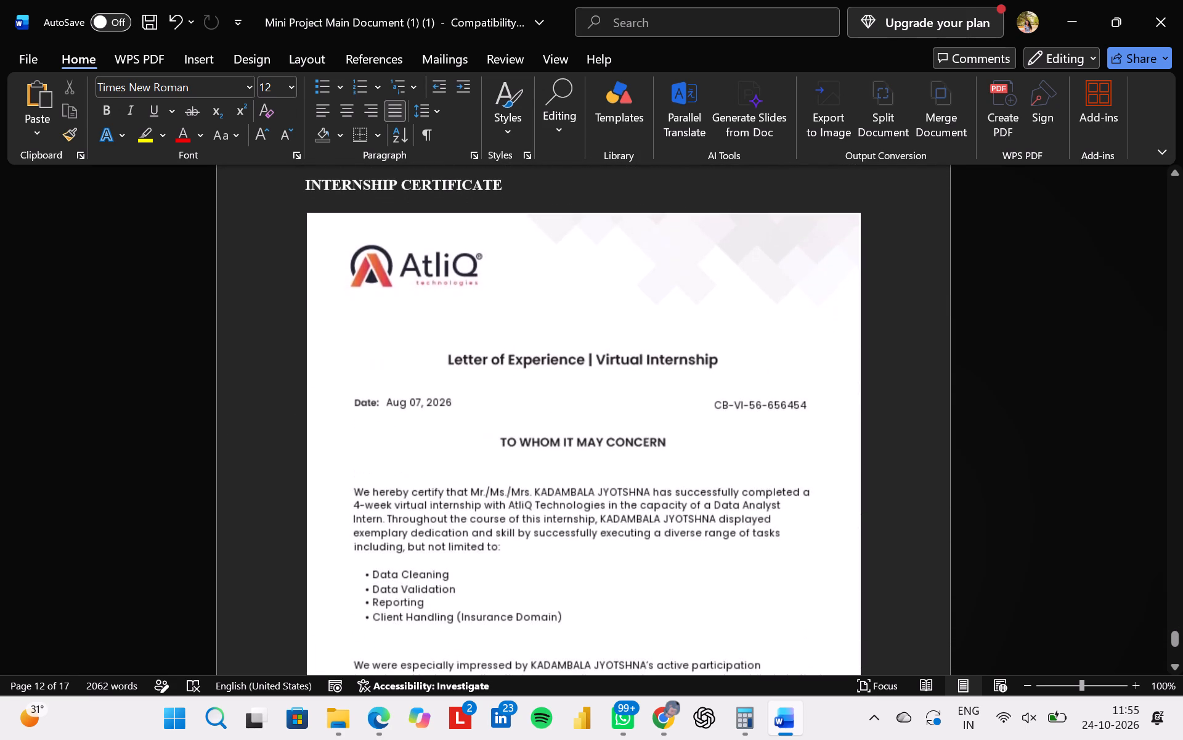
In File Explorer, open the personal certificates folder and view the Swecha Internship Certificate image.
{"action": "left_click", "coordinate": [376, 718]}
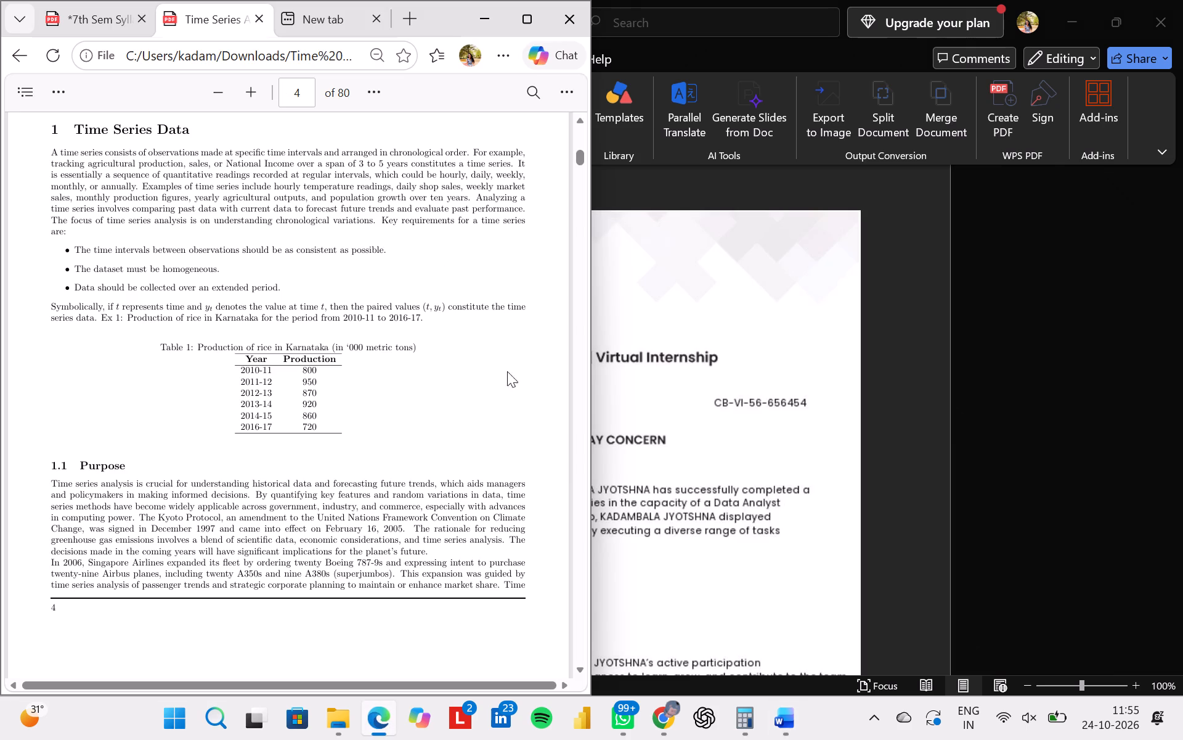
{"action": "left_click", "coordinate": [993, 470]}
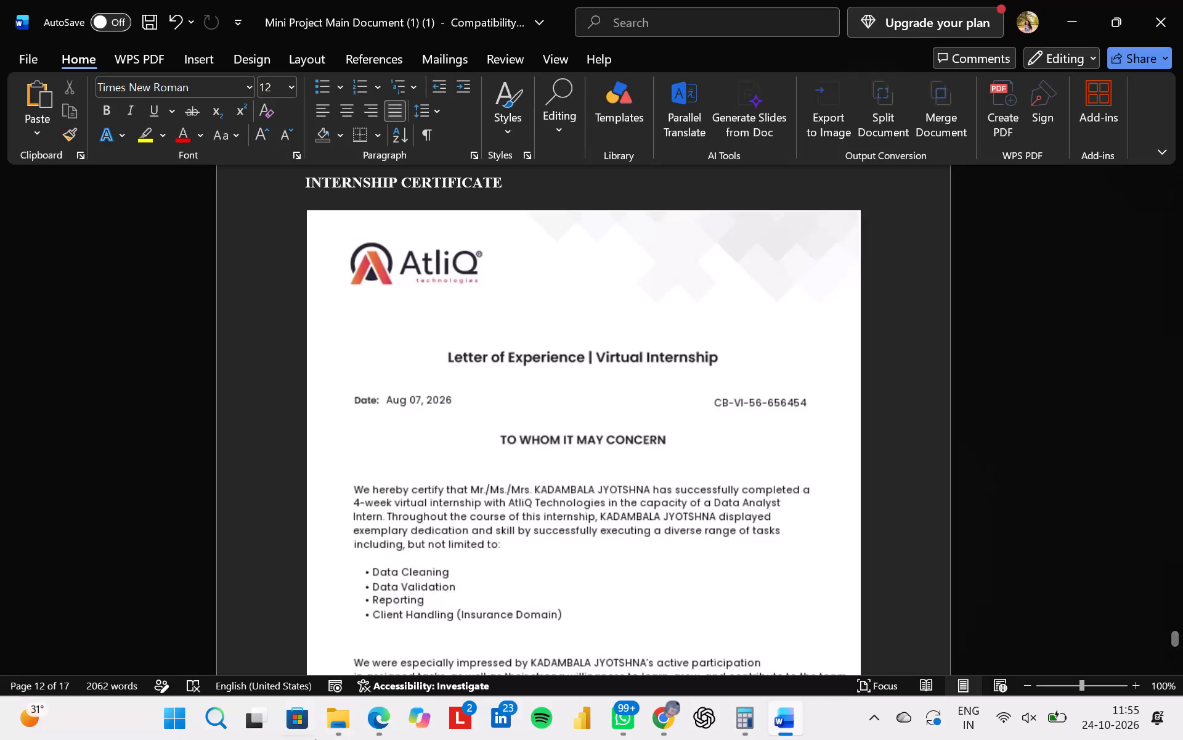
{"action": "left_click", "coordinate": [347, 730]}
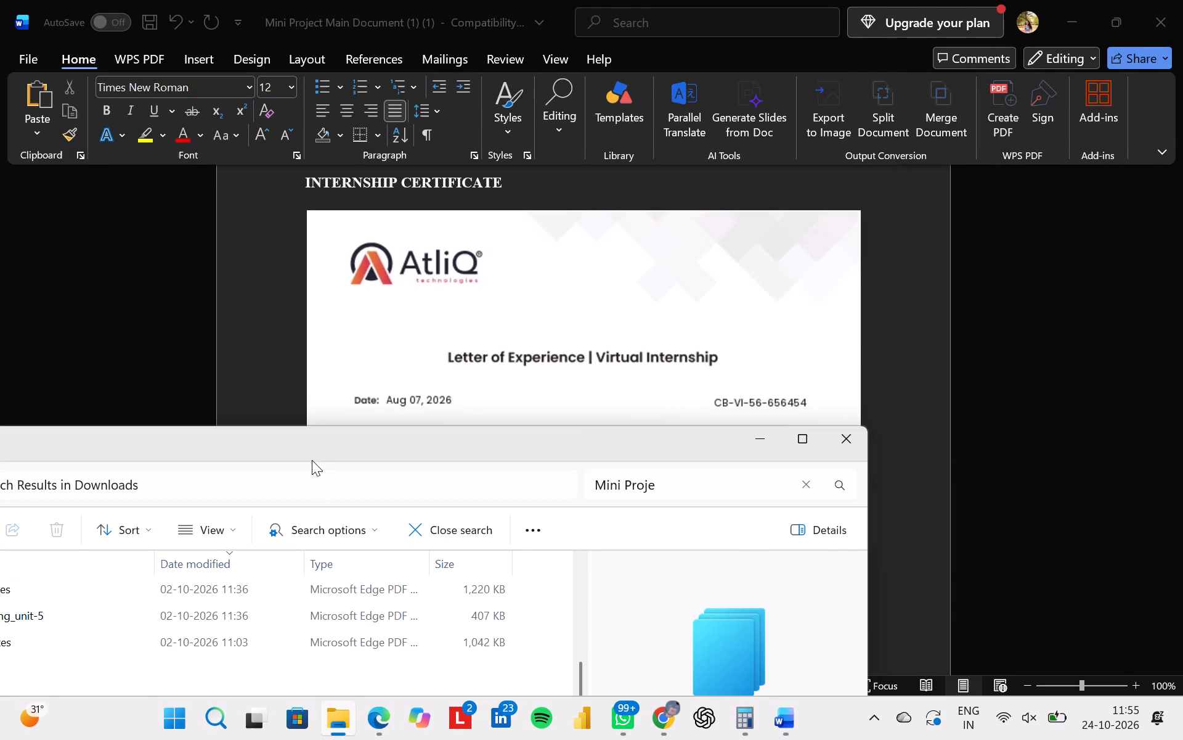
{"action": "left_click_drag", "start_coordinate": [304, 446], "coordinate": [514, 46]}
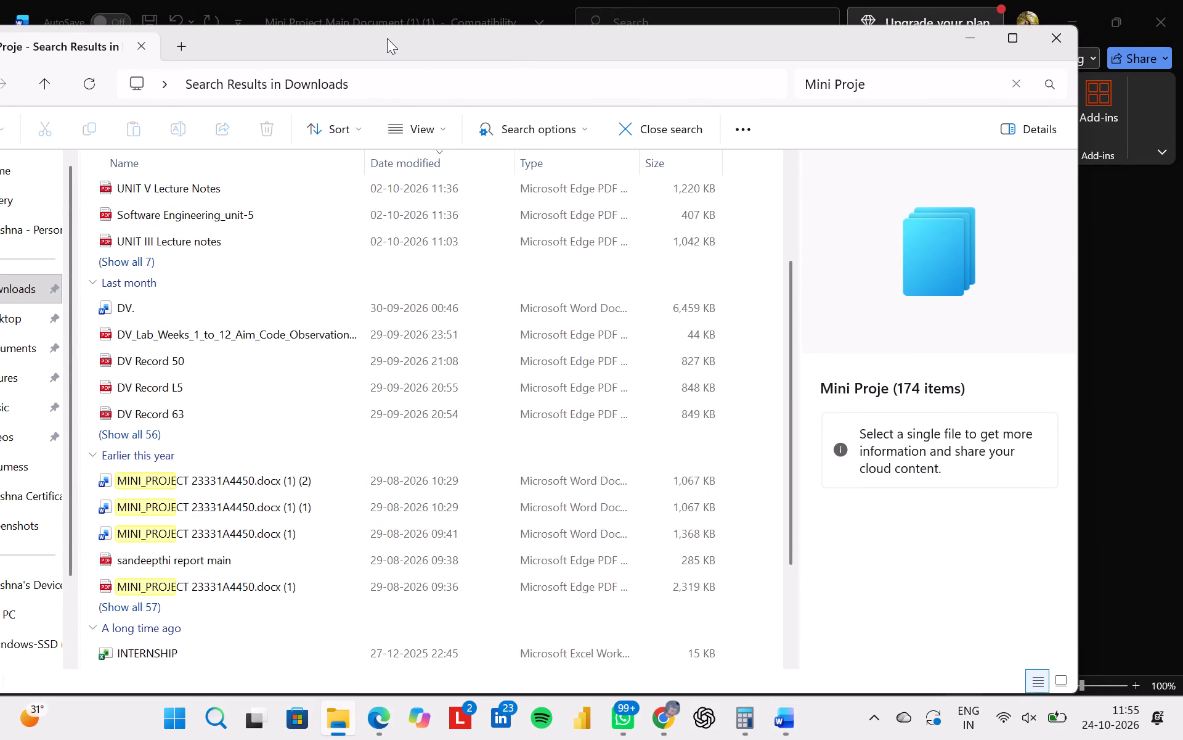
{"action": "left_click_drag", "start_coordinate": [387, 39], "coordinate": [473, 0]}
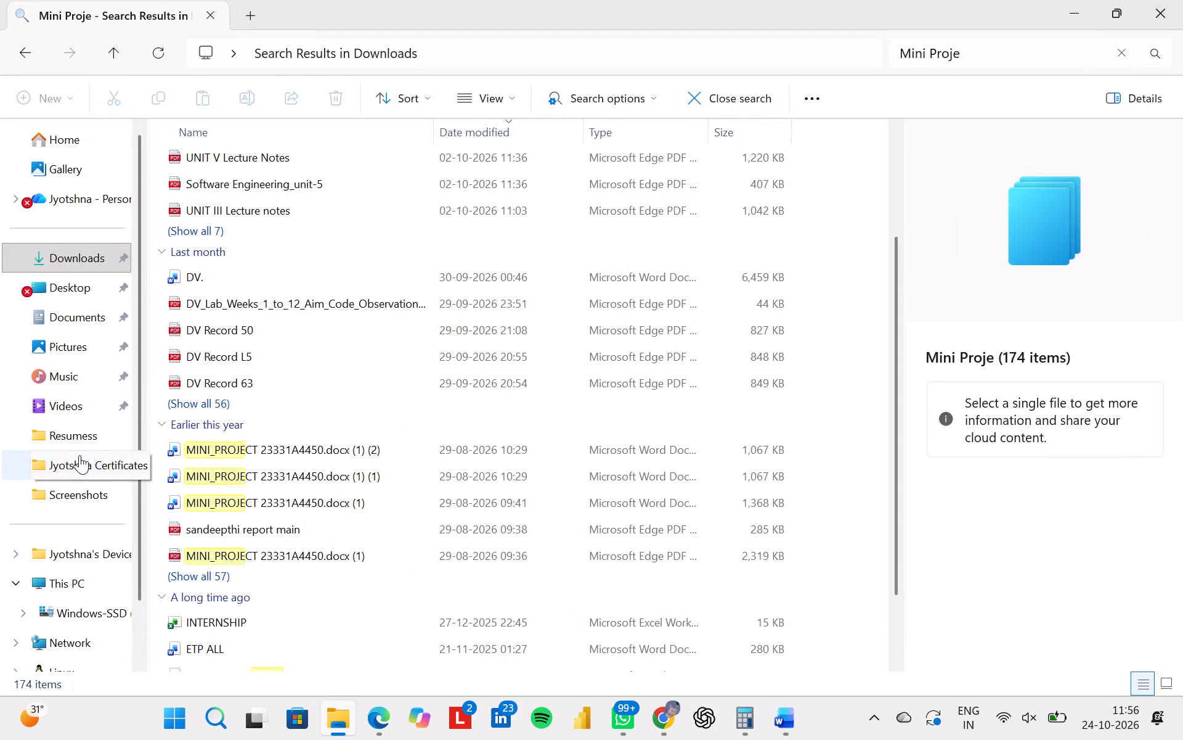
{"action": "left_click", "coordinate": [73, 456]}
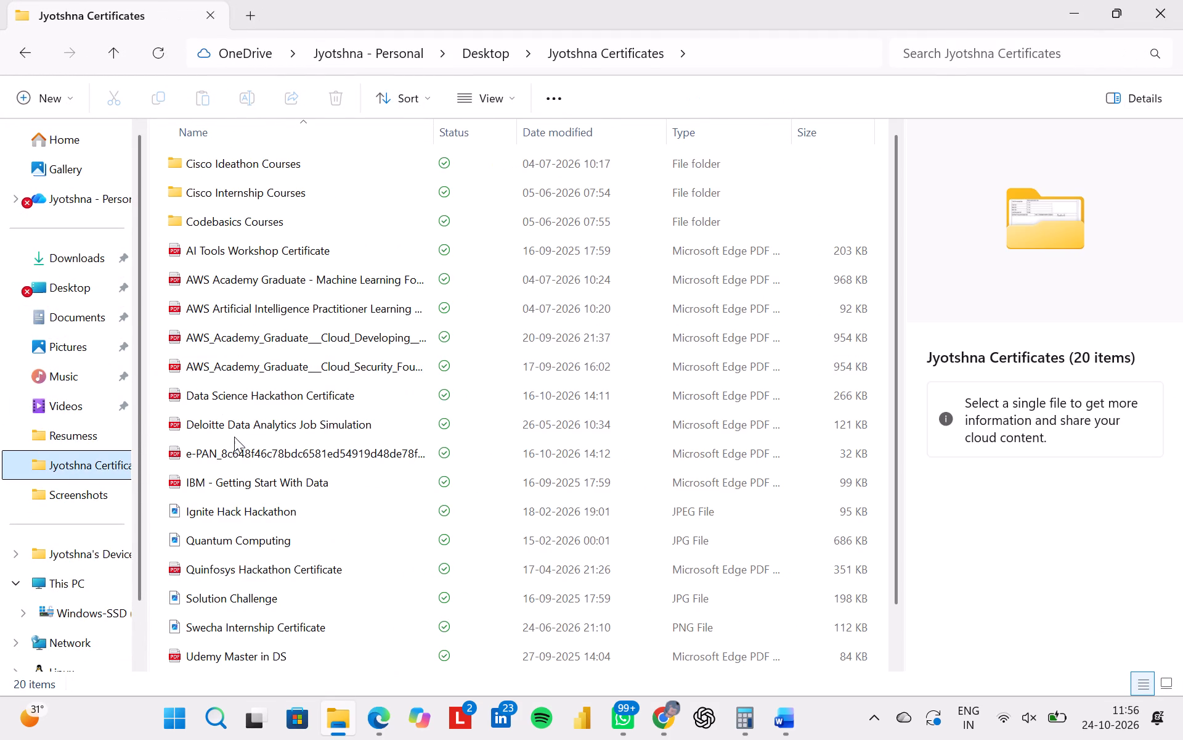
{"action": "scroll", "coordinate": [234, 437], "scroll_direction": "down", "scroll_amount": 1}
{"action": "double_click", "coordinate": [240, 594]}
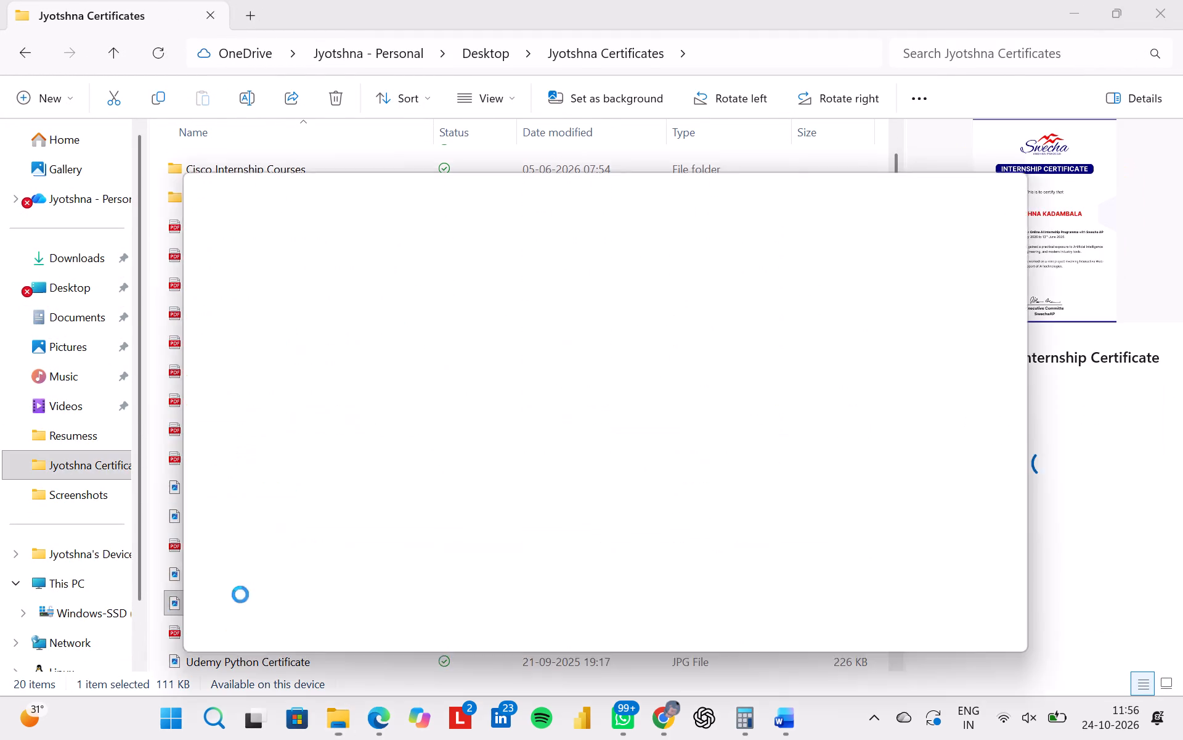
{"action": "left_click_drag", "start_coordinate": [492, 193], "coordinate": [491, 275]}
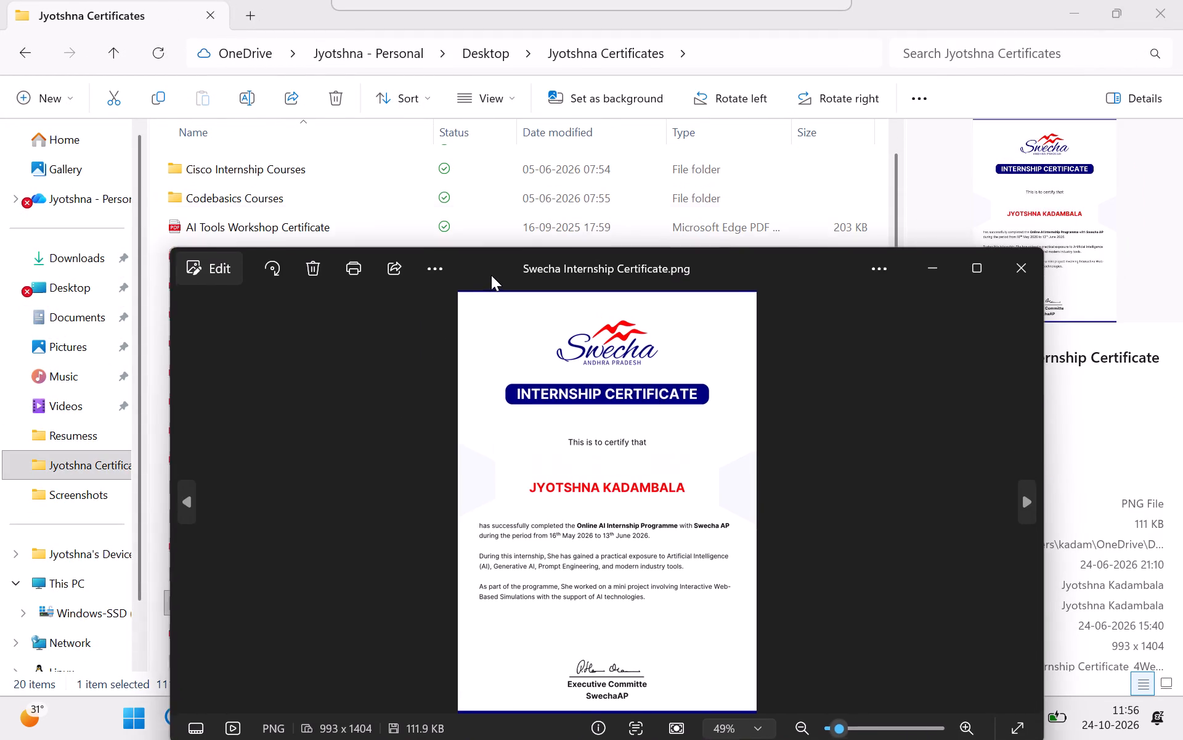
{"action": "left_click_drag", "start_coordinate": [491, 275], "coordinate": [511, 515]}
{"action": "left_click", "coordinate": [367, 417]}
{"action": "scroll", "coordinate": [367, 417], "scroll_direction": "down", "scroll_amount": 1}
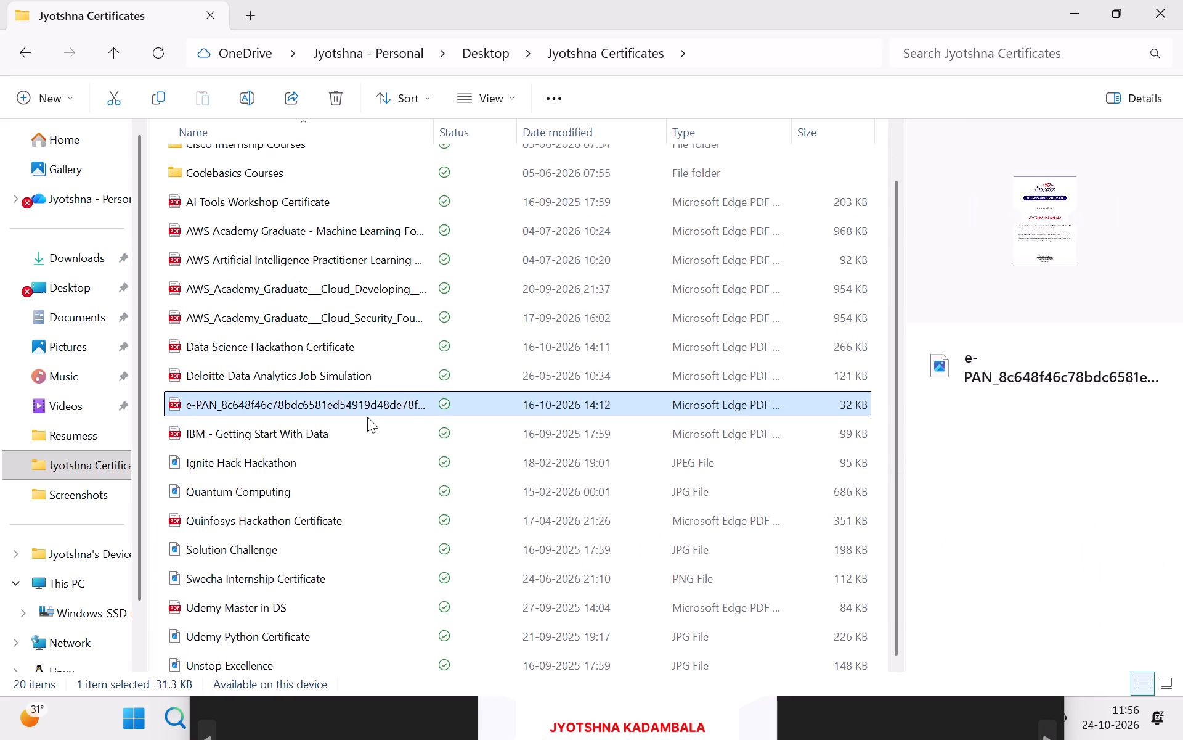
{"action": "scroll", "coordinate": [367, 417], "scroll_direction": "down", "scroll_amount": 1}
Move the folder and report windows aside to reach Chrome and open iLovePDF's JPG to PDF tool.
{"action": "left_click_drag", "start_coordinate": [565, 25], "coordinate": [549, 96]}
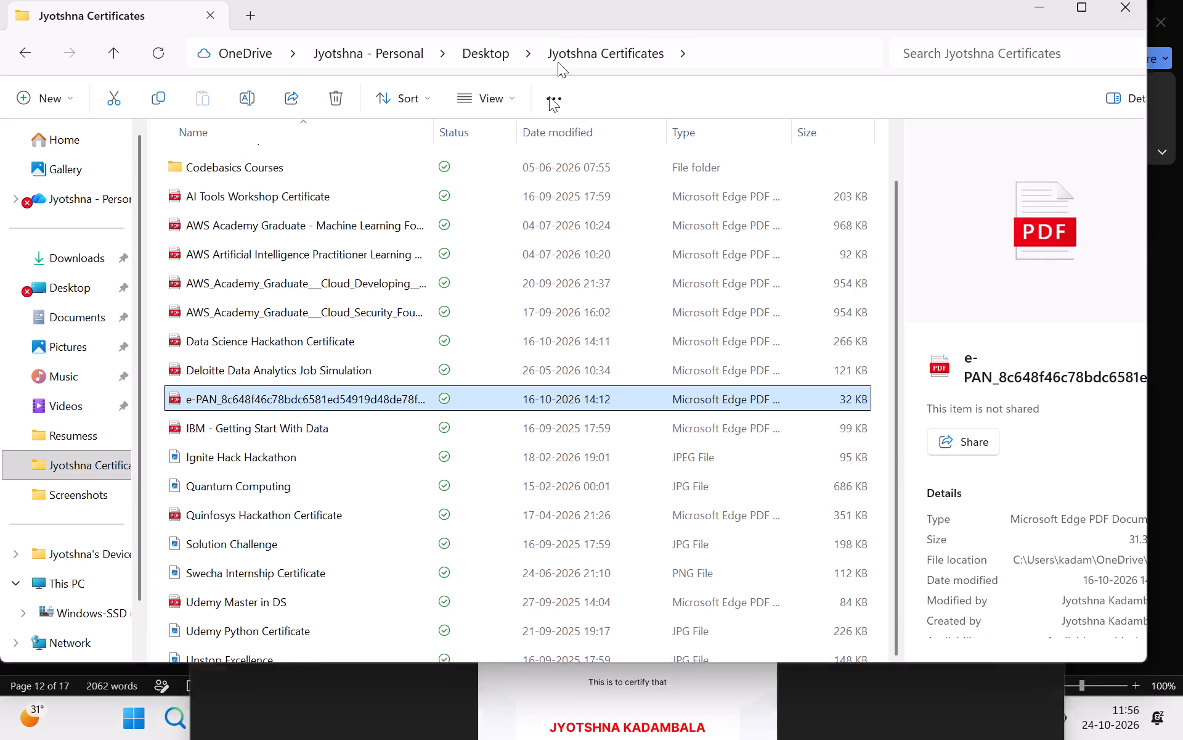
{"action": "left_click_drag", "start_coordinate": [549, 96], "coordinate": [461, 624]}
{"action": "left_click_drag", "start_coordinate": [699, 21], "coordinate": [611, 521]}
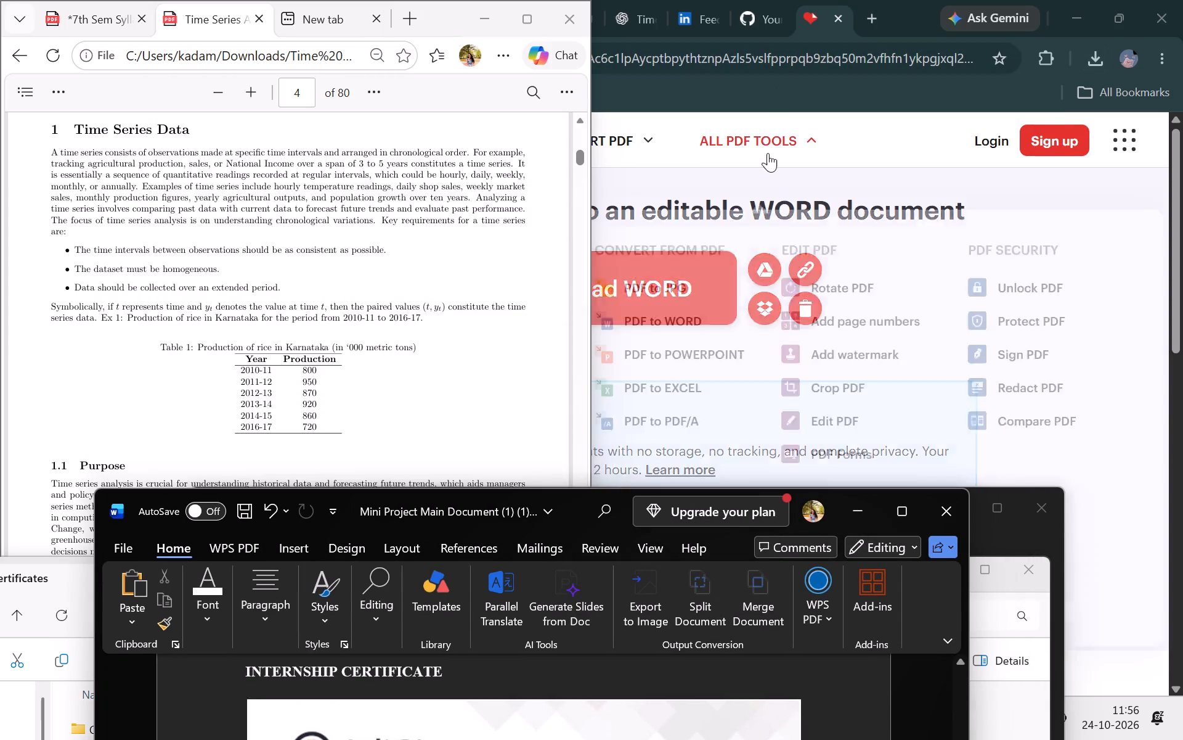
{"action": "left_click", "coordinate": [806, 101]}
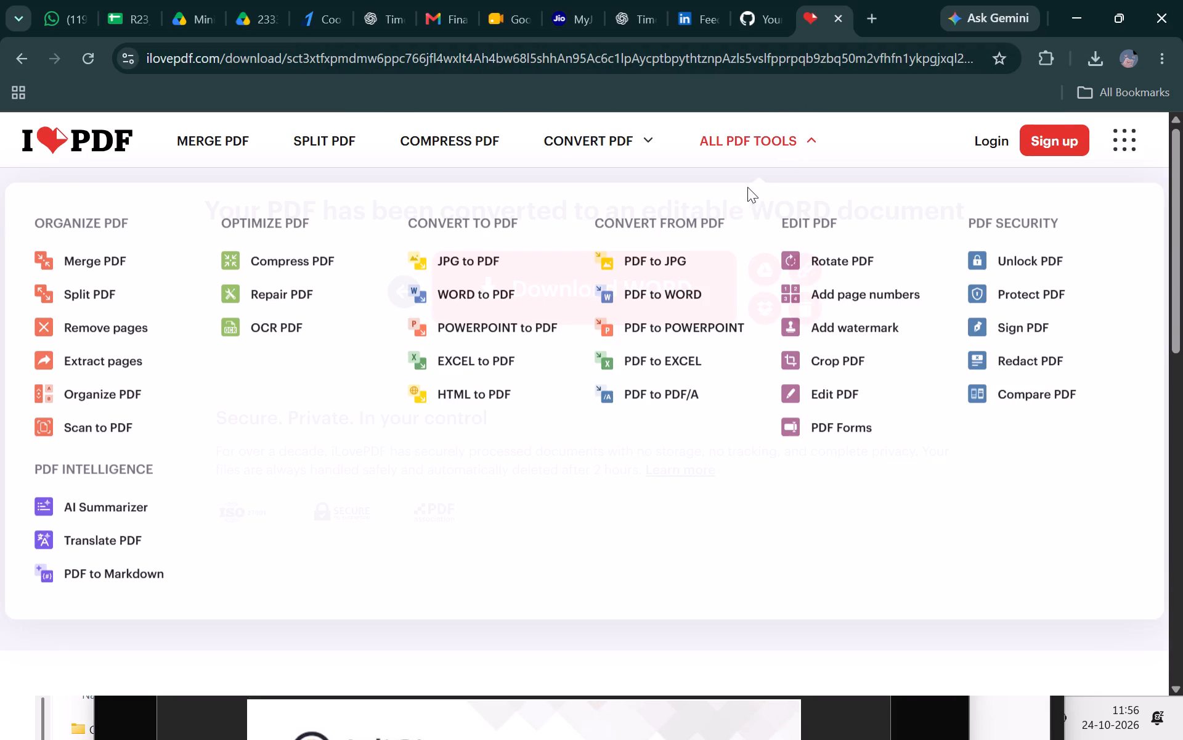
{"action": "left_click", "coordinate": [484, 250]}
Load the Swecha Internship Certificate image from the personal certificates folder into the JPG to PDF converter.
{"action": "left_click", "coordinate": [625, 393]}
{"action": "left_click", "coordinate": [619, 376]}
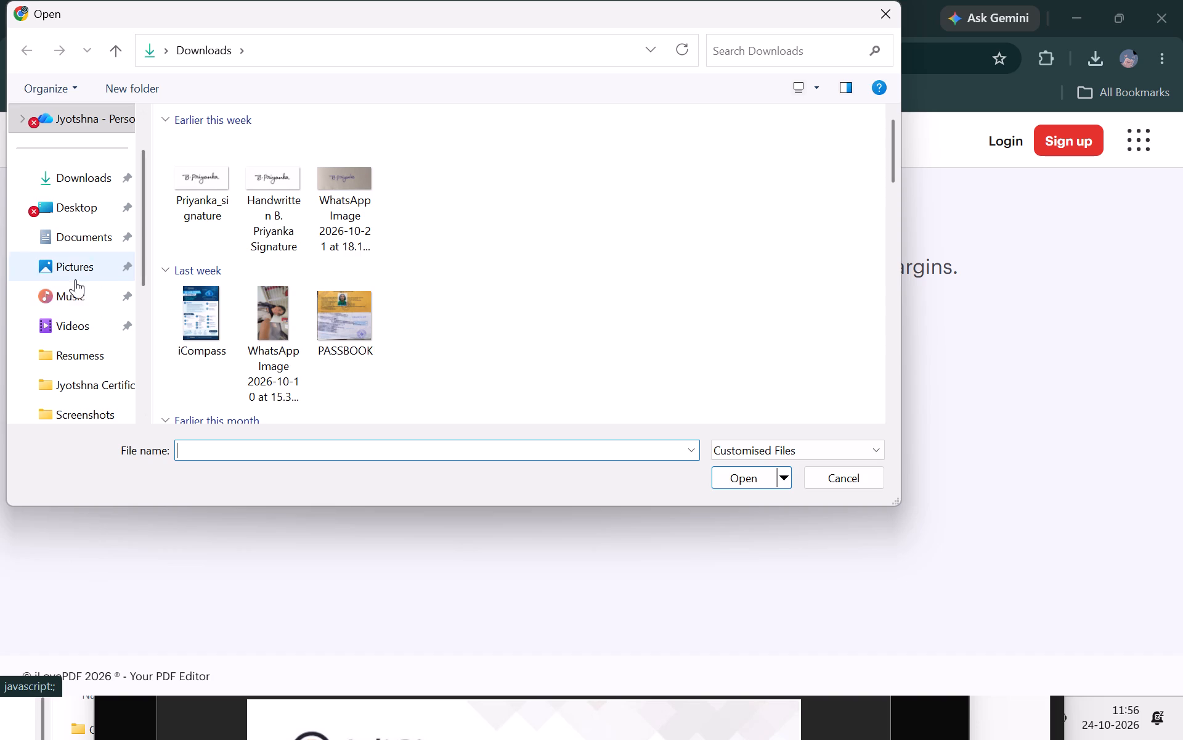
{"action": "left_click", "coordinate": [73, 351]}
{"action": "left_click", "coordinate": [78, 370]}
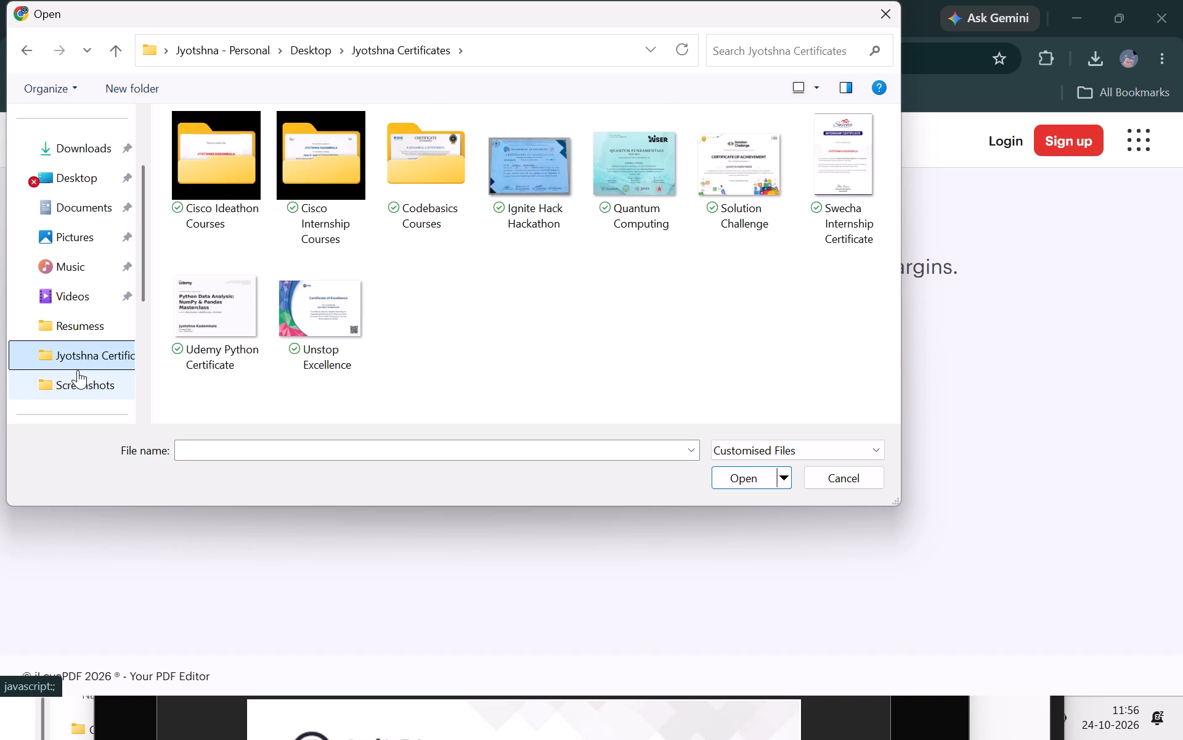
{"action": "left_click", "coordinate": [78, 370]}
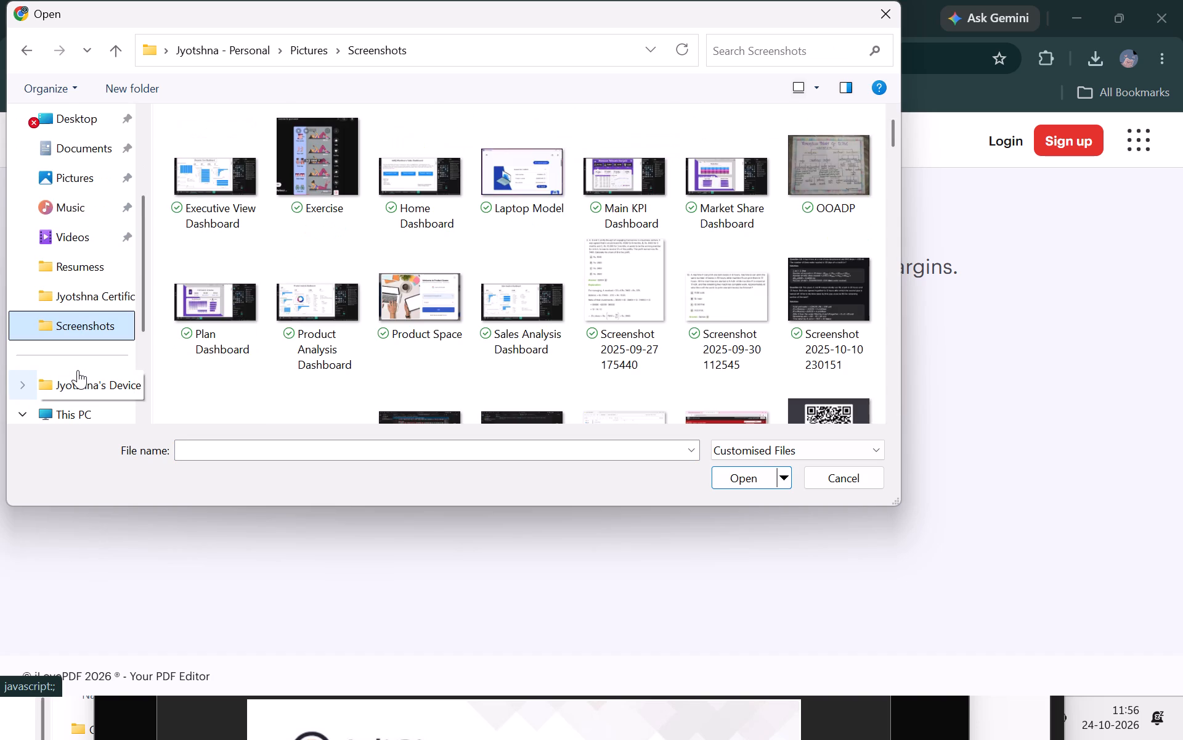
{"action": "left_click", "coordinate": [78, 370]}
{"action": "left_click_drag", "start_coordinate": [76, 249], "coordinate": [76, 250]}
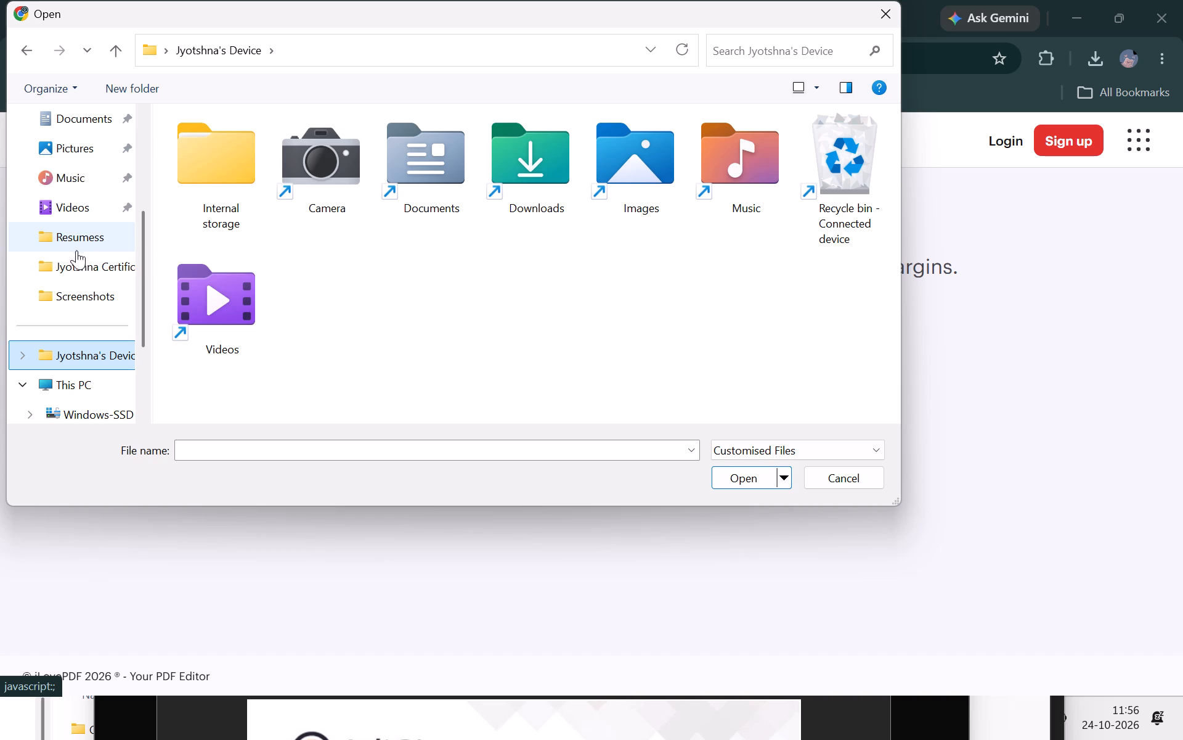
{"action": "left_click_drag", "start_coordinate": [76, 250], "coordinate": [81, 266]}
{"action": "left_click", "coordinate": [81, 266]}
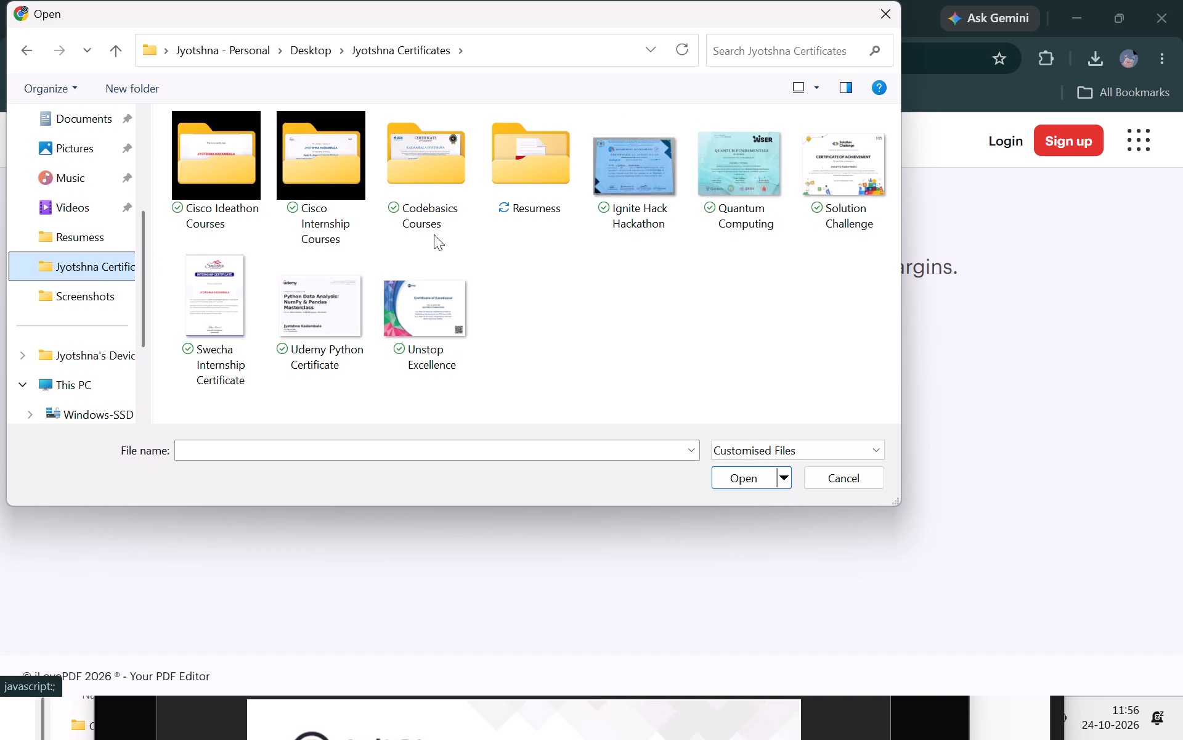
{"action": "left_click", "coordinate": [222, 313]}
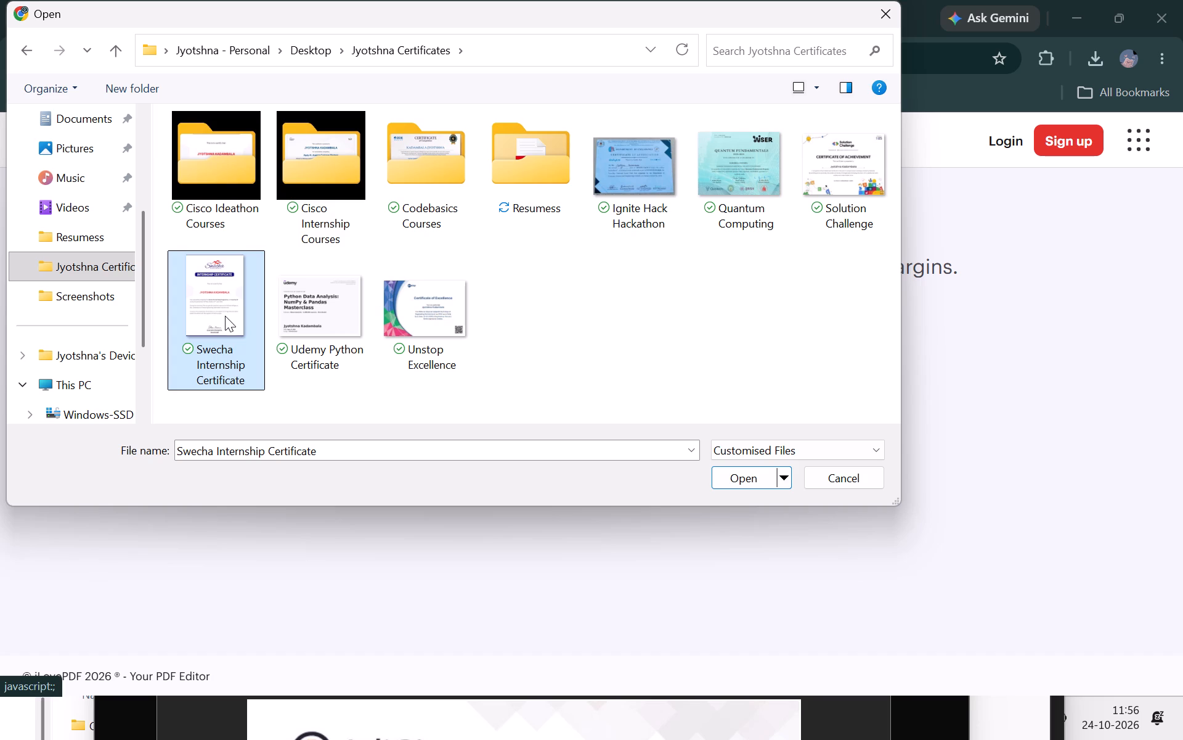
{"action": "left_click", "coordinate": [227, 318]}
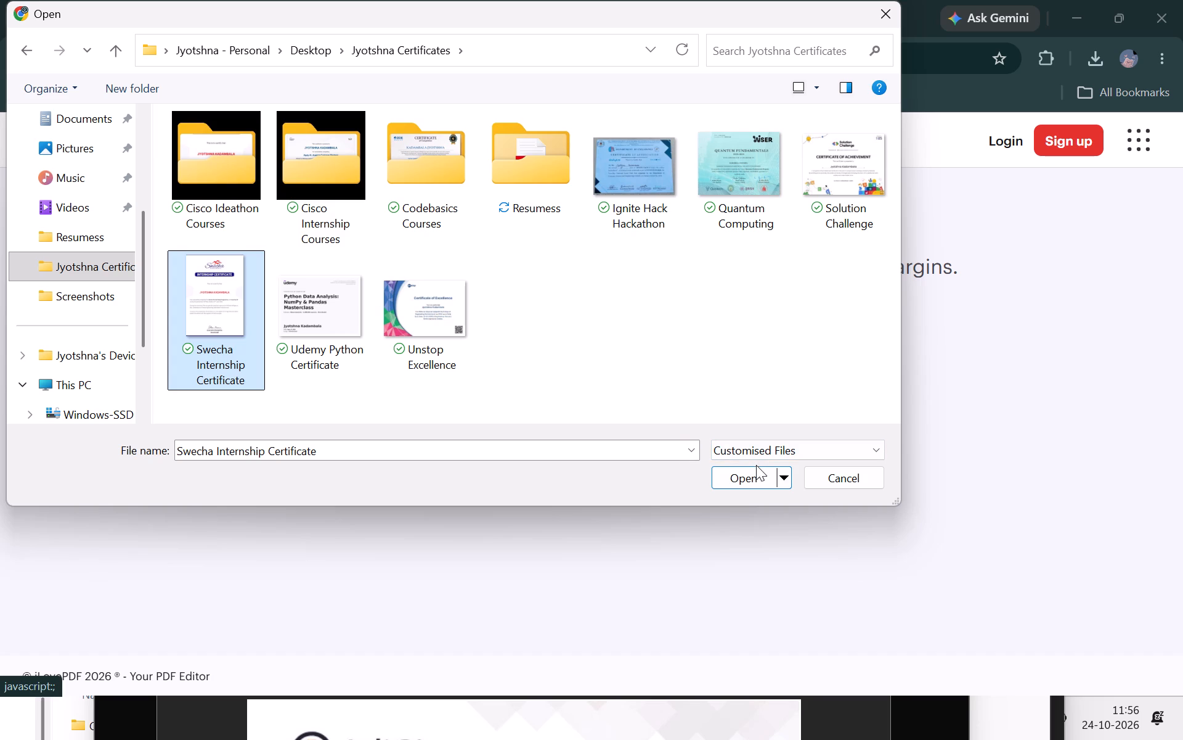
{"action": "left_click", "coordinate": [756, 465]}
{"action": "left_click", "coordinate": [760, 475]}
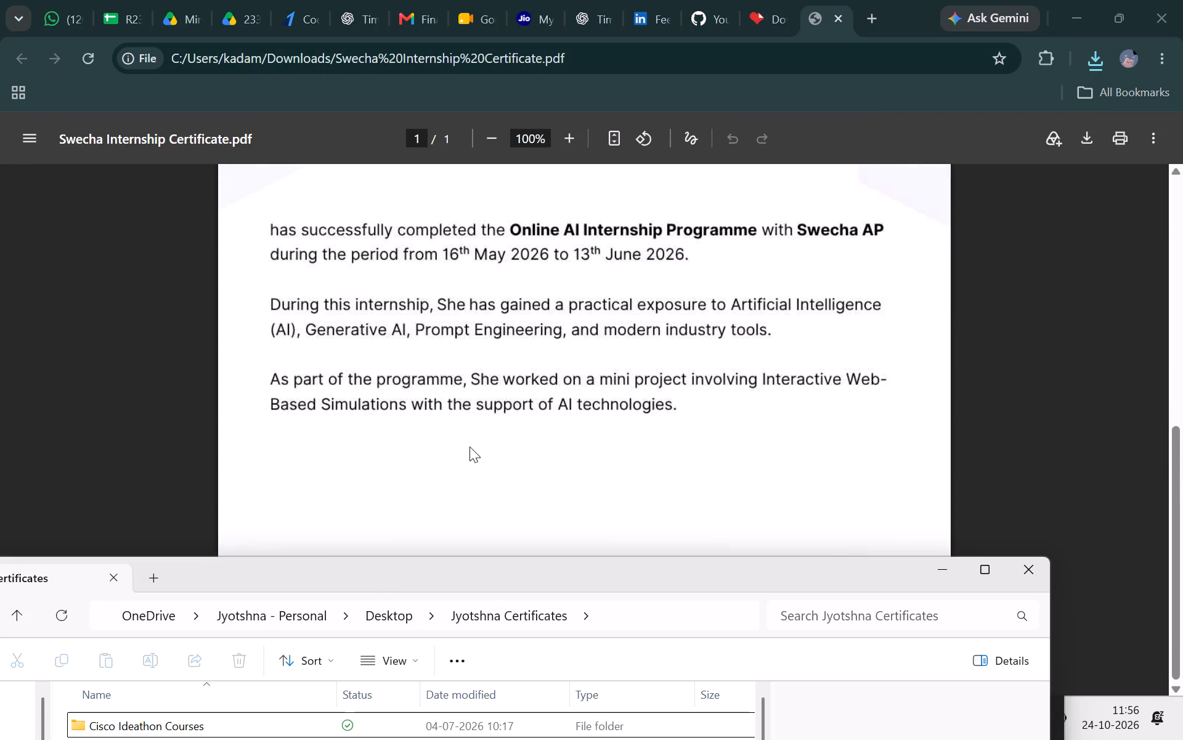
{"action": "left_click", "coordinate": [486, 446]}
{"action": "left_click_drag", "start_coordinate": [917, 731], "coordinate": [1075, 426]}
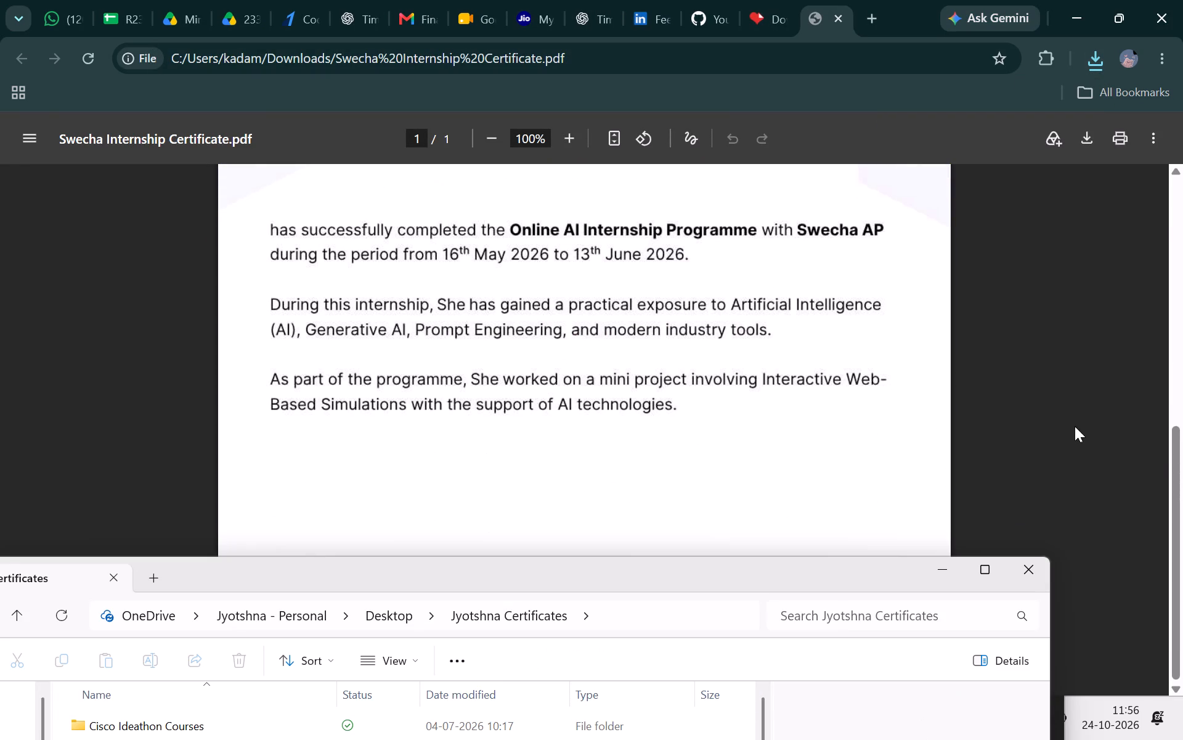
{"action": "left_click_drag", "start_coordinate": [1075, 426], "coordinate": [1055, 554]}
{"action": "left_click", "coordinate": [1039, 567]}
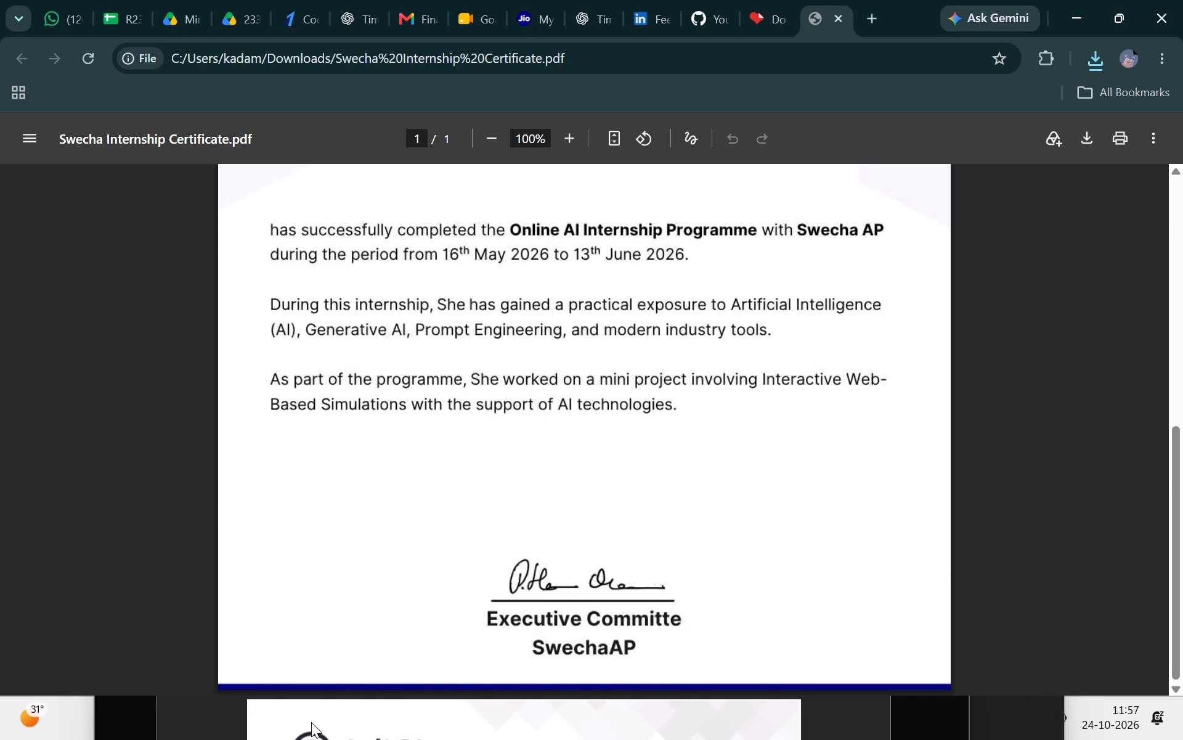
{"action": "left_click_drag", "start_coordinate": [311, 722], "coordinate": [840, 519]}
{"action": "left_click", "coordinate": [840, 519]}
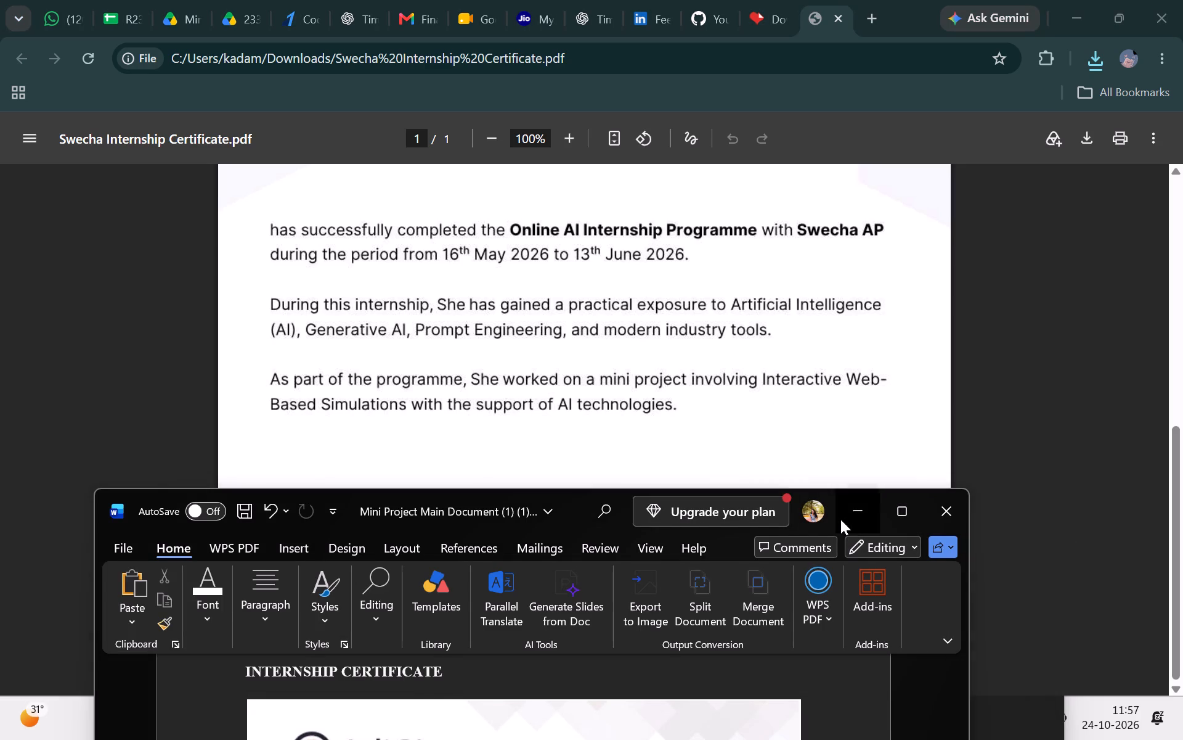
Reopen the personal certificates folder in File Explorer and look through its files for the internship completion letter.
{"action": "left_click", "coordinate": [178, 724]}
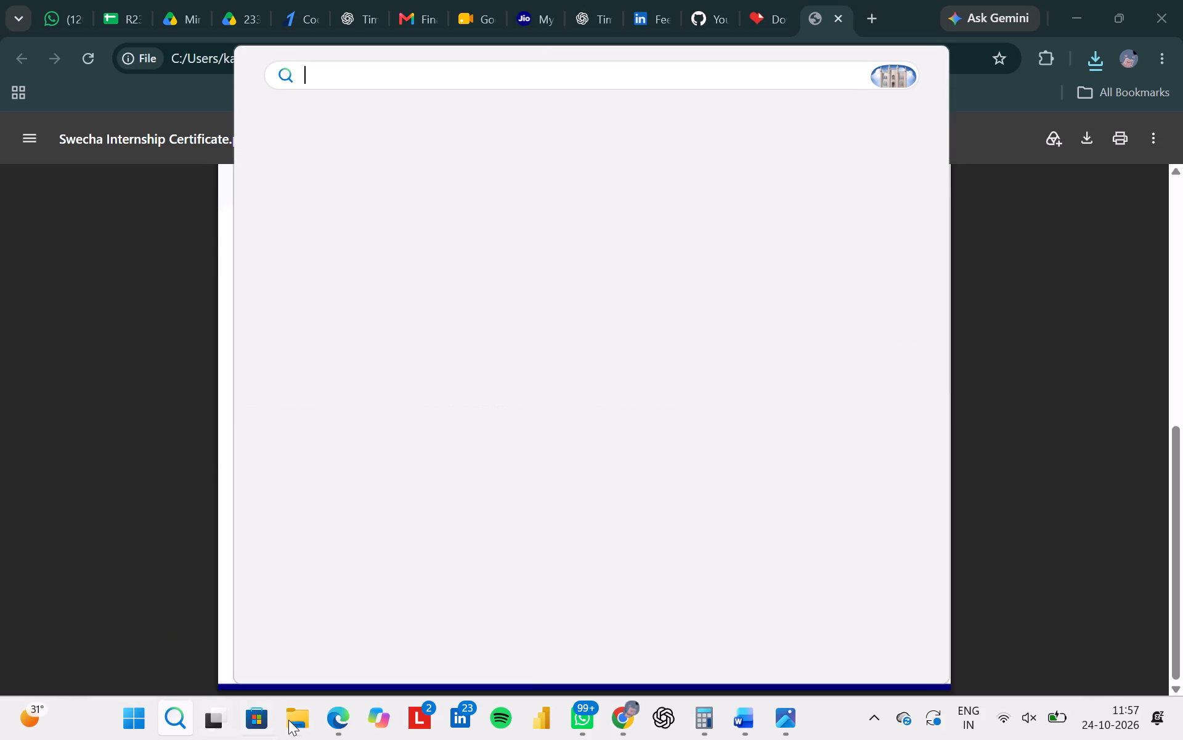
{"action": "left_click", "coordinate": [294, 720]}
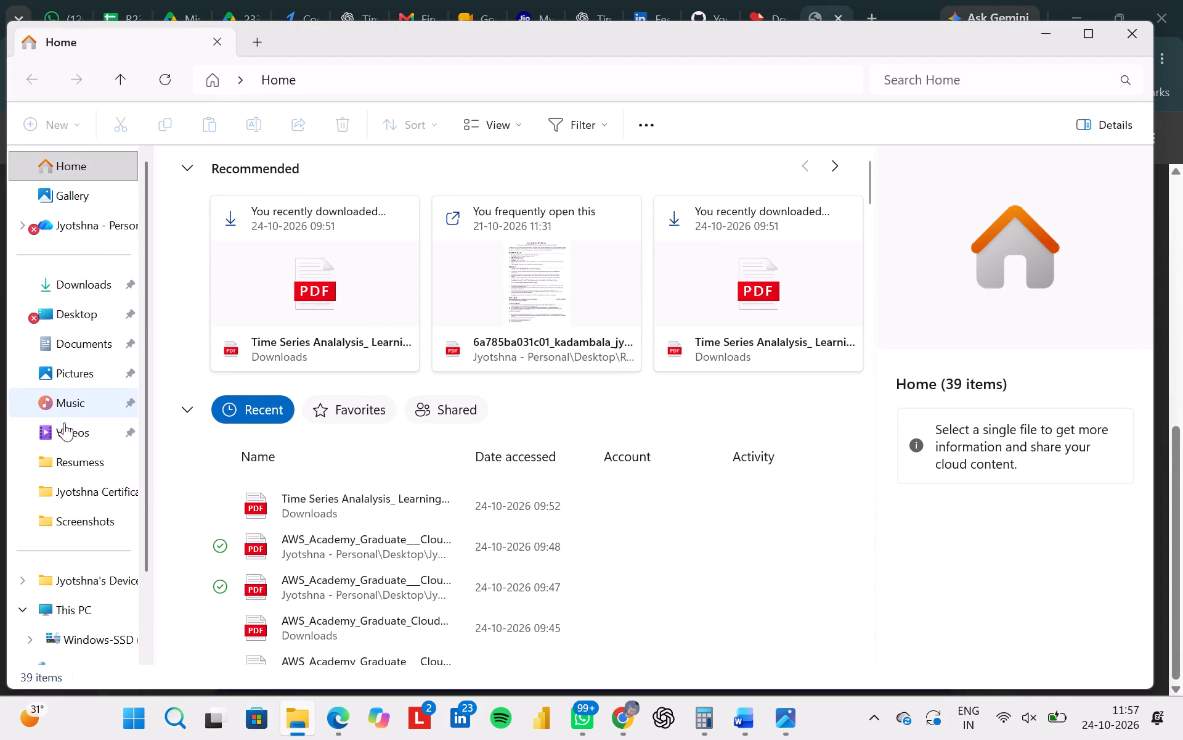
{"action": "left_click", "coordinate": [83, 495]}
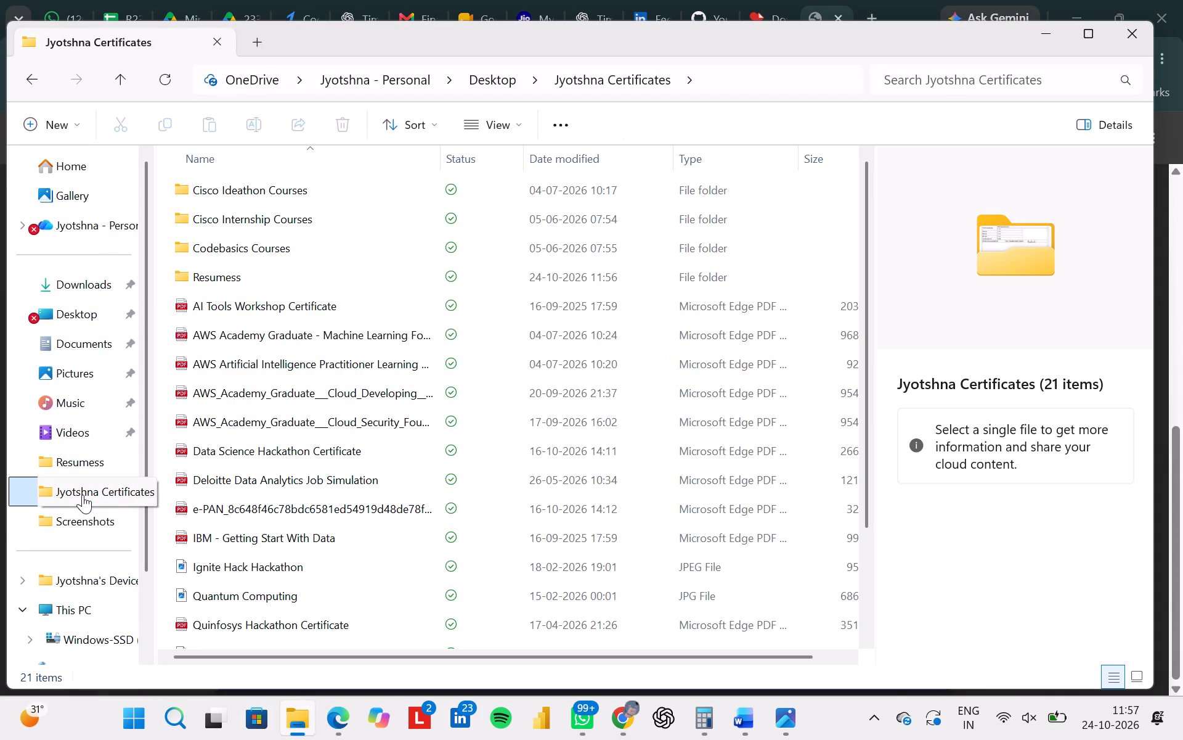
{"action": "scroll", "coordinate": [296, 467], "scroll_direction": "down", "scroll_amount": 1}
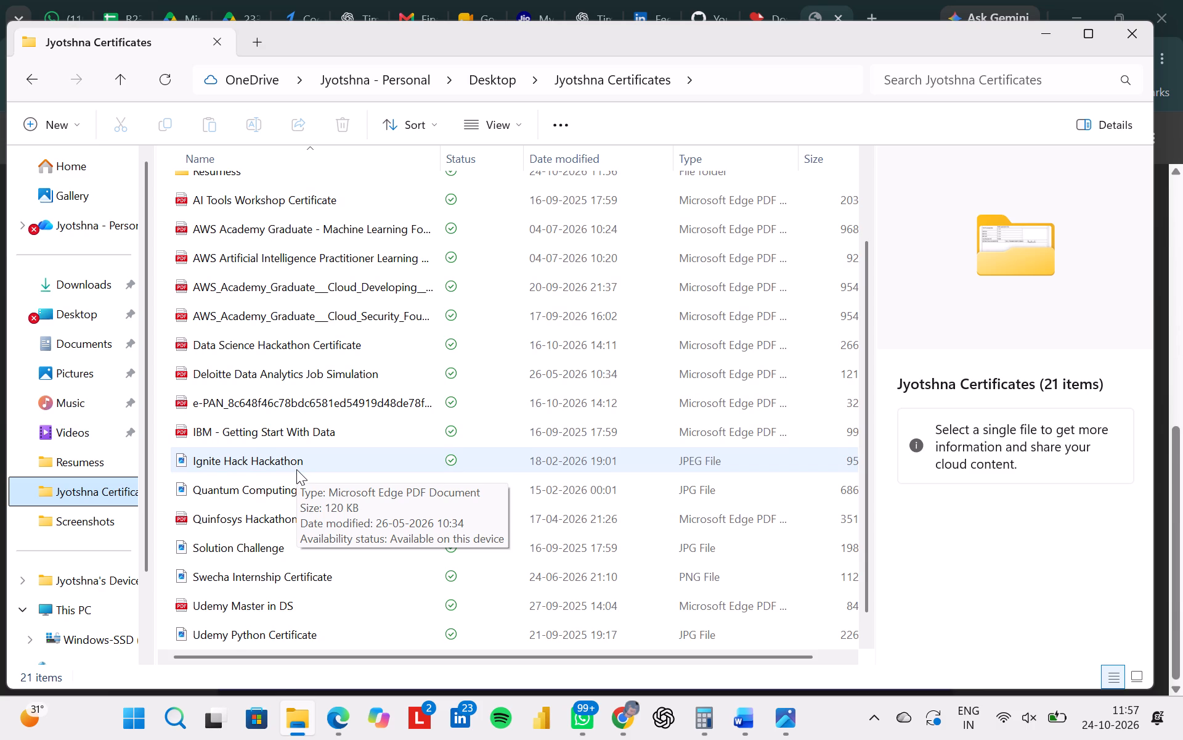
{"action": "left_click", "coordinate": [296, 469]}
{"action": "left_click", "coordinate": [296, 469]}
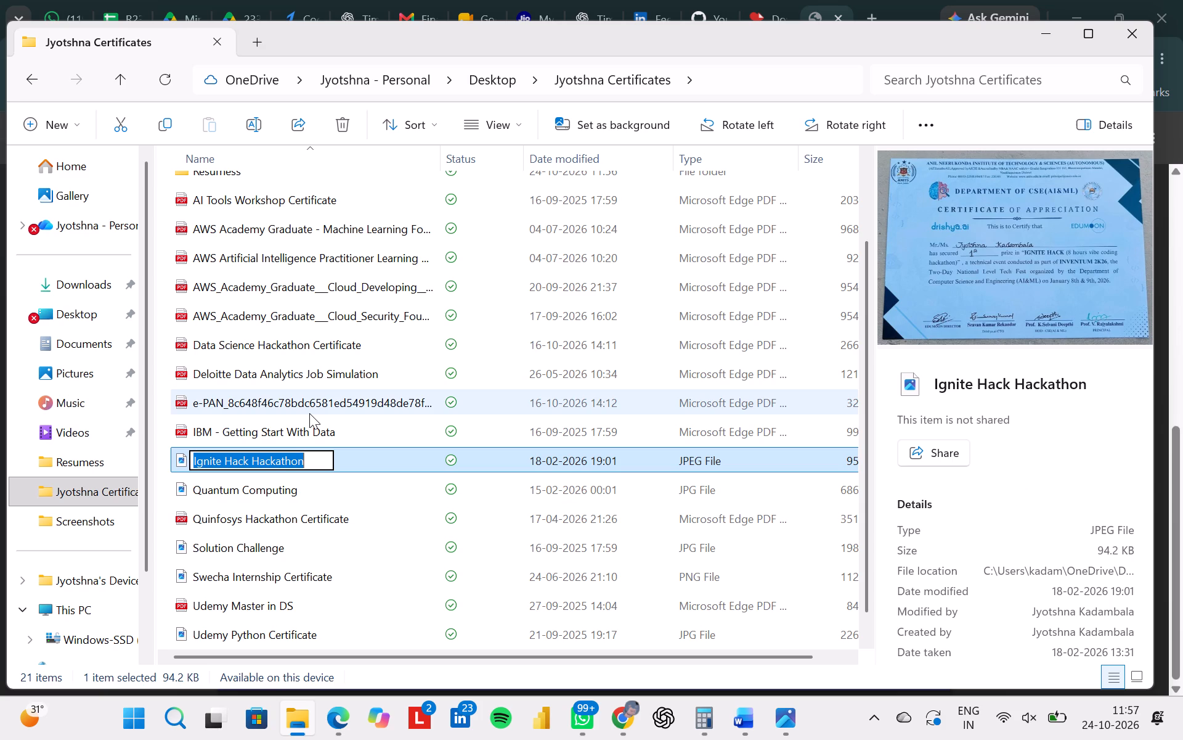
{"action": "left_click", "coordinate": [384, 463]}
{"action": "scroll", "coordinate": [384, 463], "scroll_direction": "down", "scroll_amount": 1}
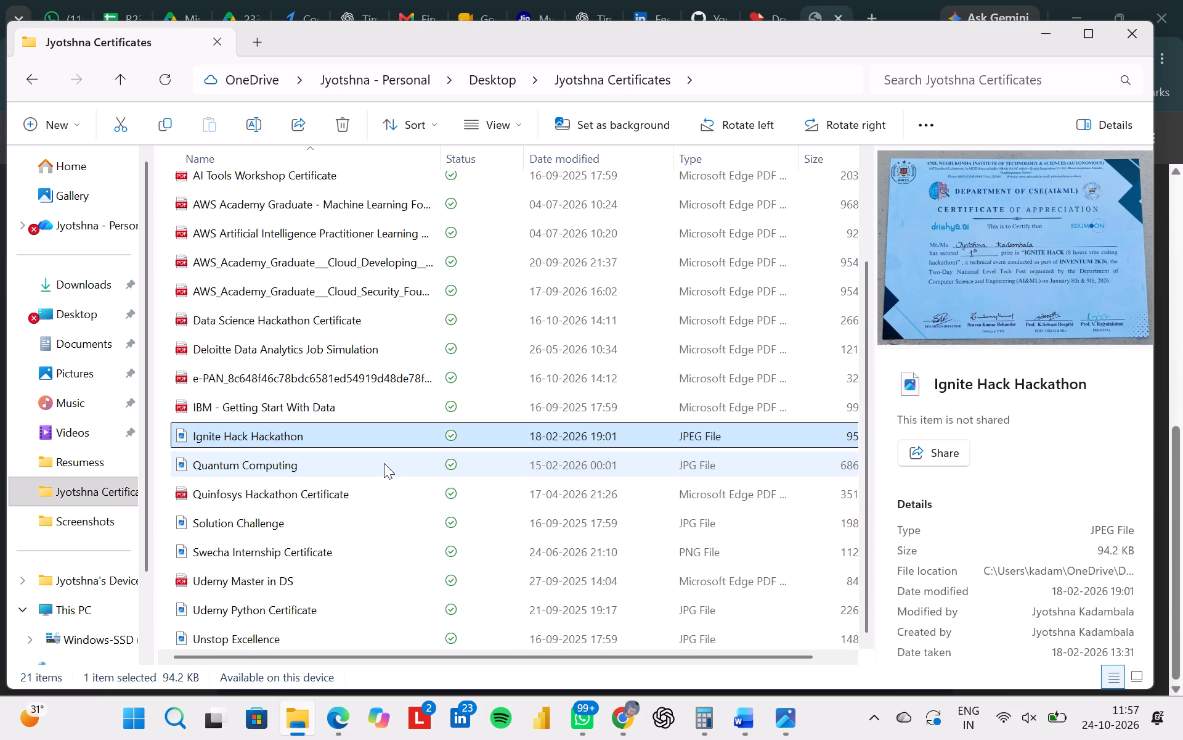
{"action": "scroll", "coordinate": [384, 463], "scroll_direction": "down", "scroll_amount": 1}
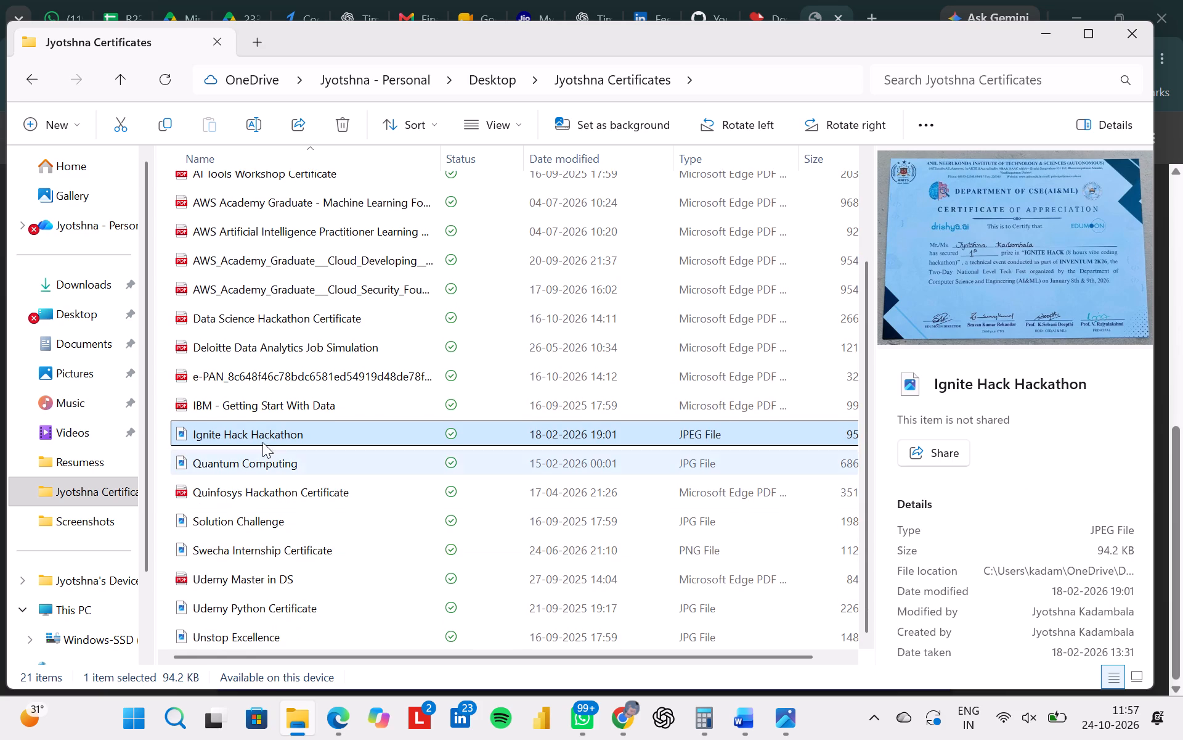
{"action": "scroll", "coordinate": [258, 355], "scroll_direction": "up", "scroll_amount": 2}
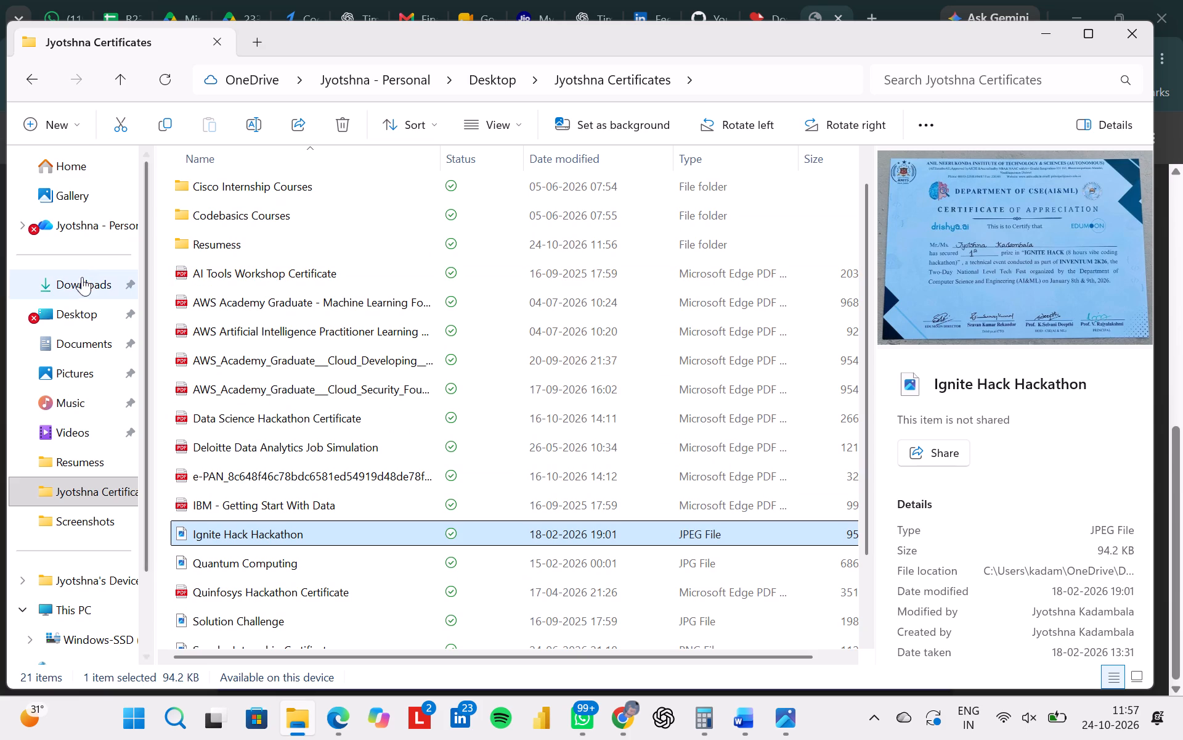
Search the Desktop folder for "Letter" and look through the matching files.
{"action": "left_click", "coordinate": [96, 315]}
{"action": "left_click", "coordinate": [935, 84]}
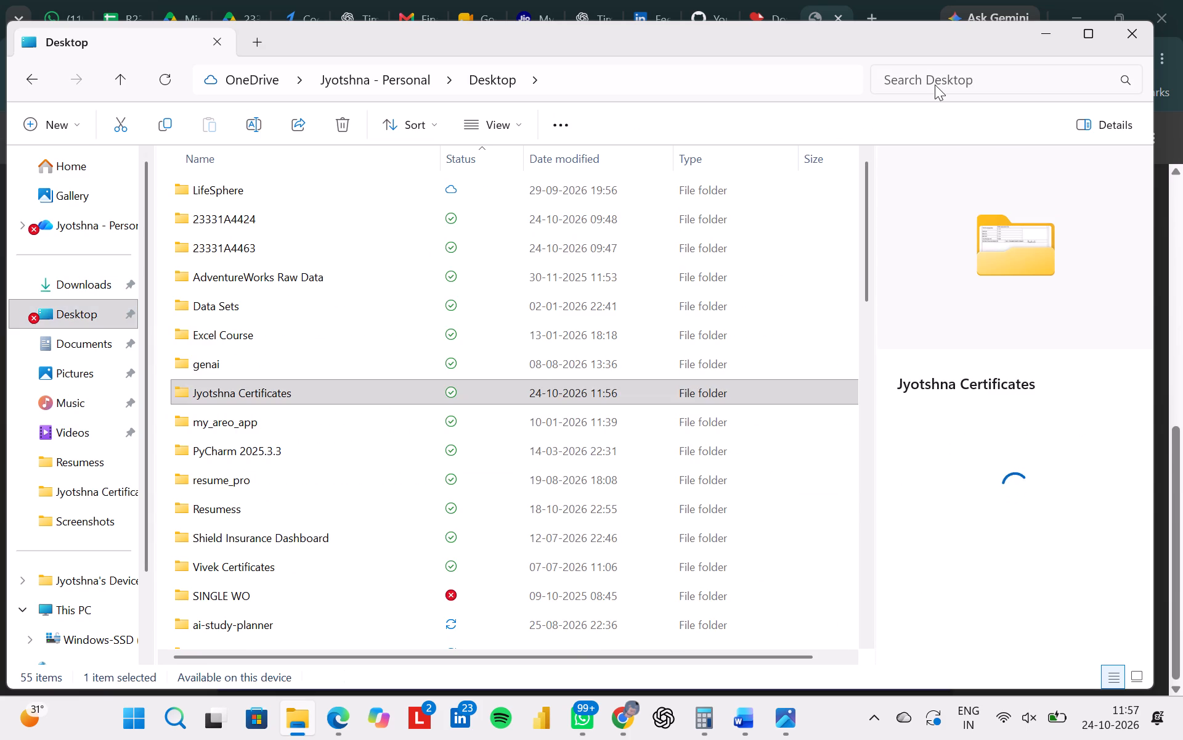
{"action": "type", "text": "Letter"}
{"action": "key", "text": "Return"}
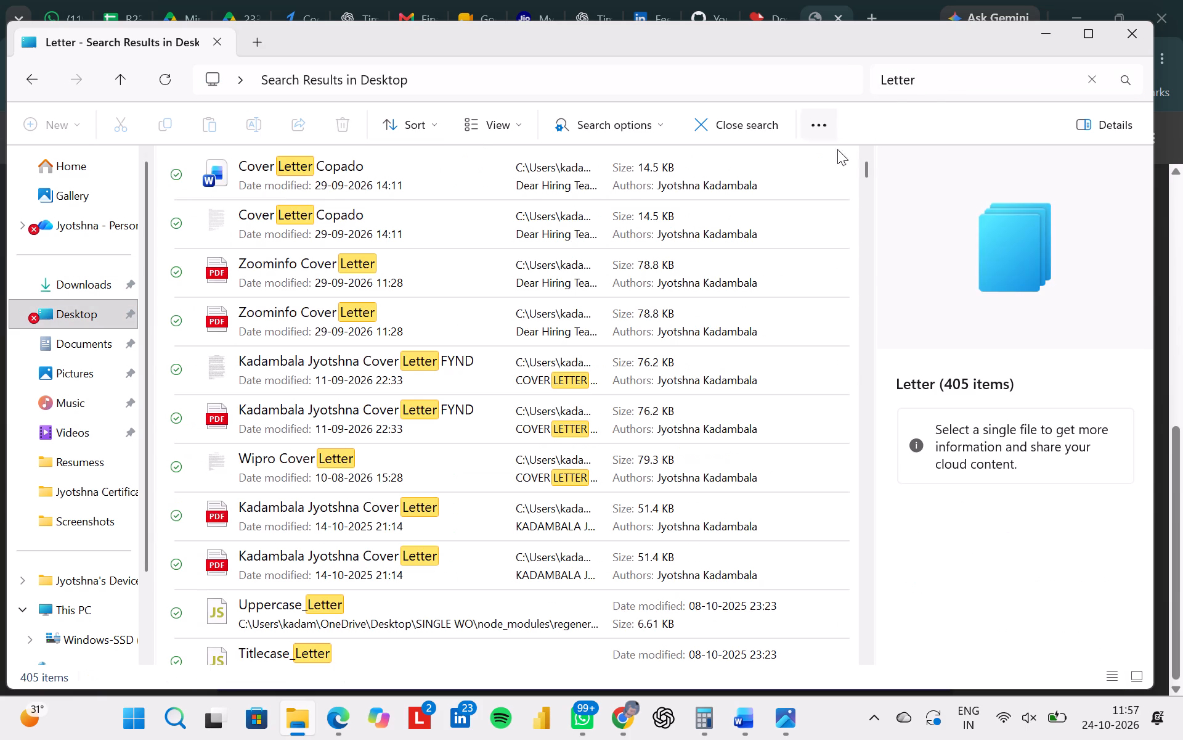
{"action": "scroll", "coordinate": [638, 456], "scroll_direction": "down", "scroll_amount": 2}
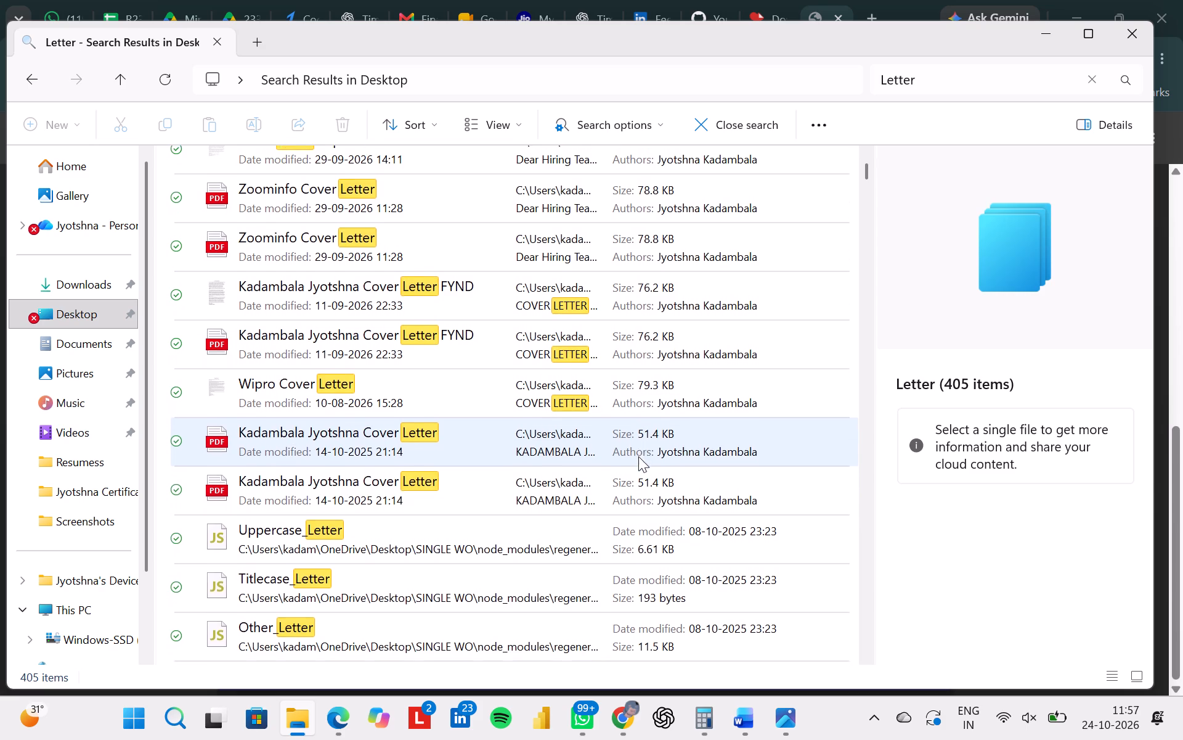
{"action": "scroll", "coordinate": [638, 456], "scroll_direction": "down", "scroll_amount": 3}
{"action": "scroll", "coordinate": [638, 456], "scroll_direction": "up", "scroll_amount": 4}
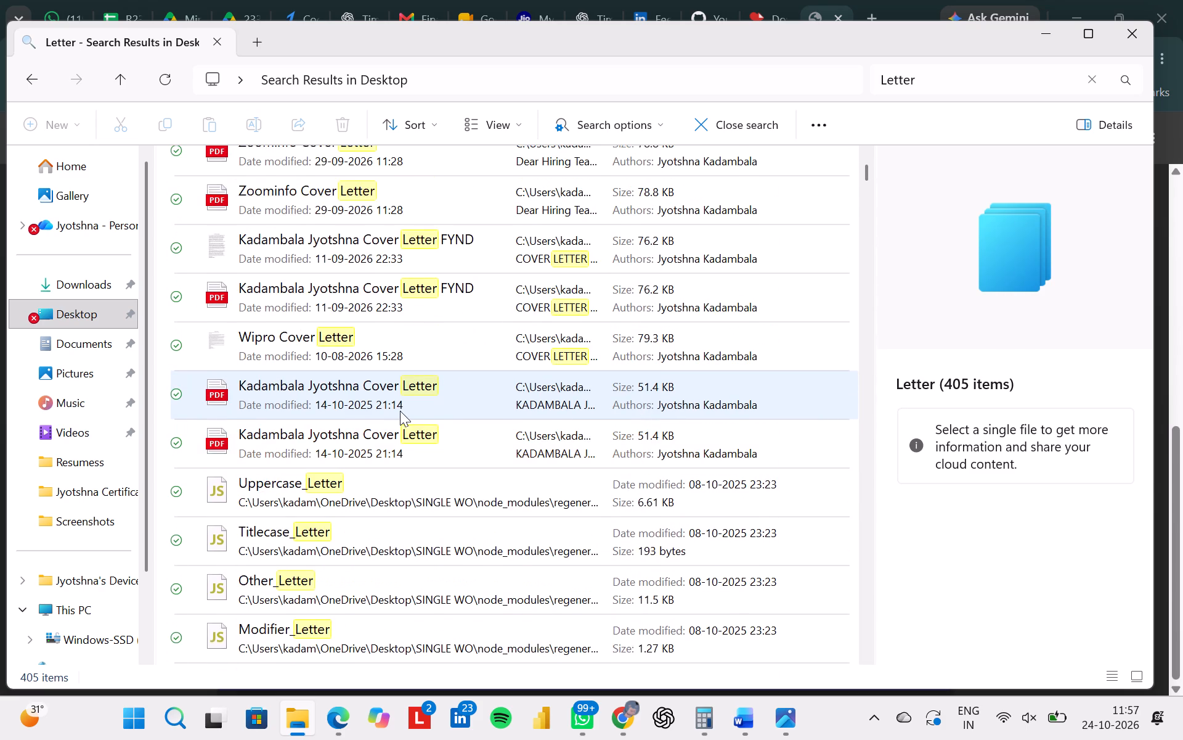
{"action": "scroll", "coordinate": [400, 411], "scroll_direction": "up", "scroll_amount": 4}
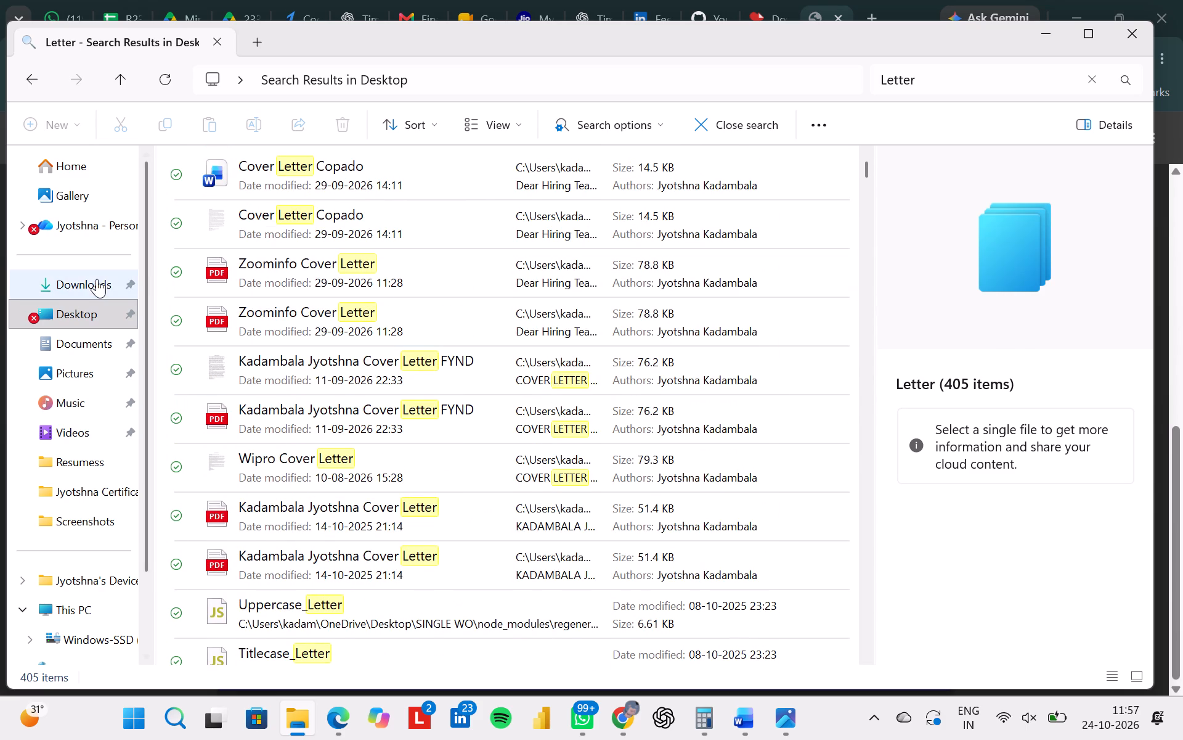
Search the Downloads folder for "Letter" and look through the matching files.
{"action": "left_click", "coordinate": [60, 271]}
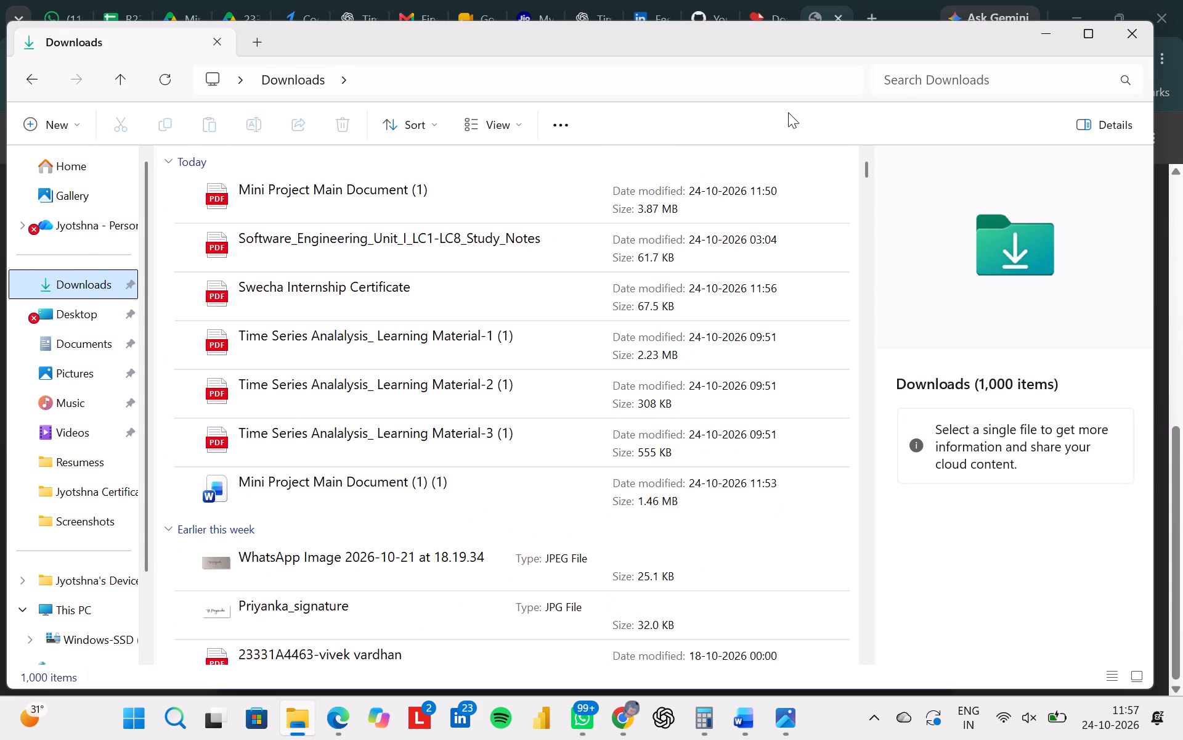
{"action": "left_click", "coordinate": [928, 90]}
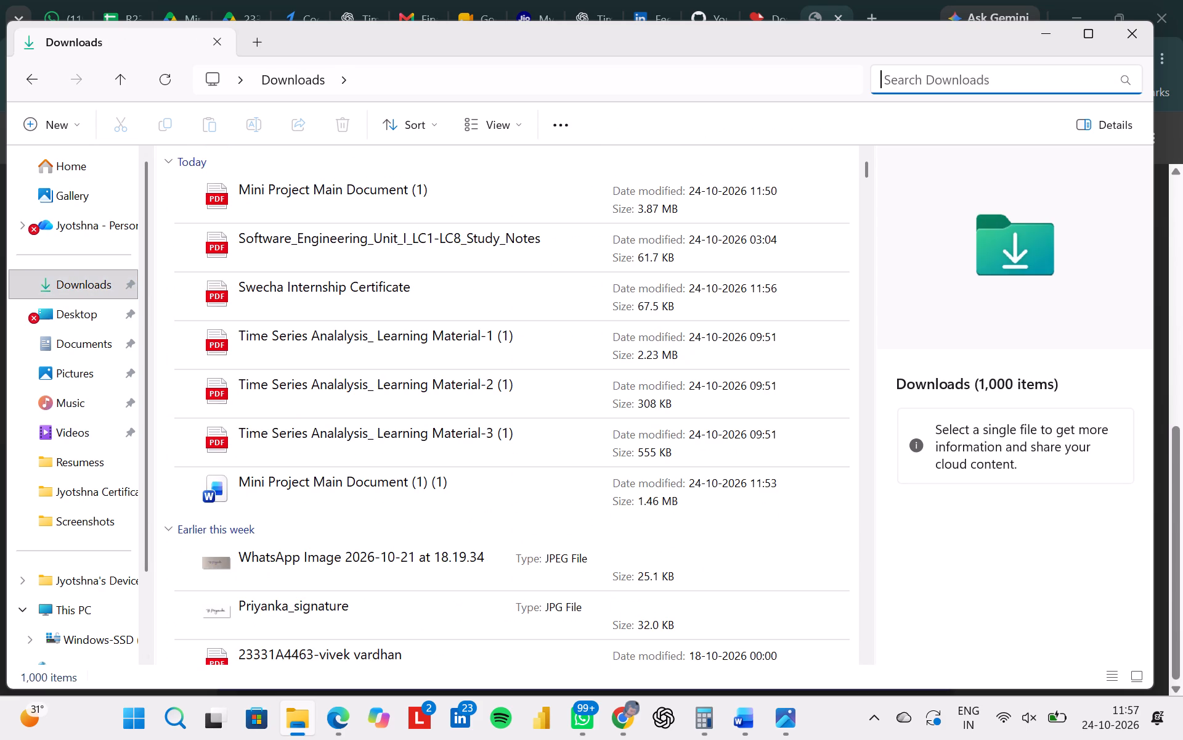
{"action": "type", "text": "Letter"}
{"action": "key", "text": "Return"}
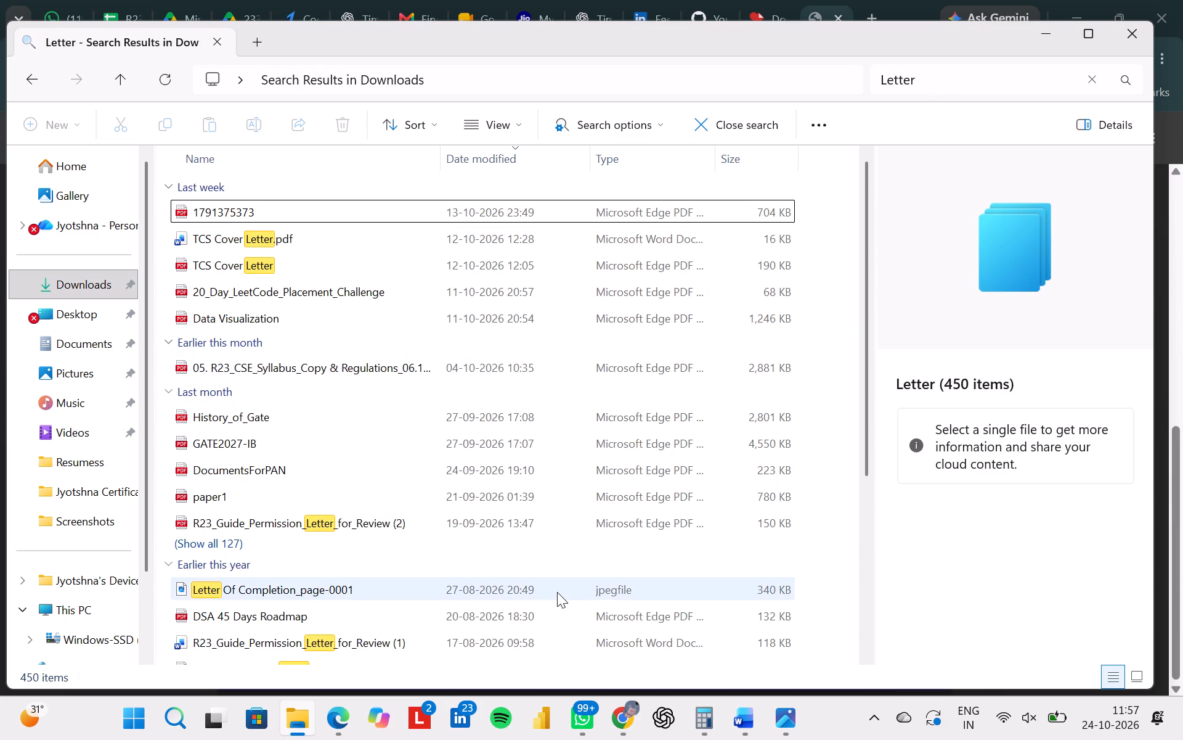
{"action": "scroll", "coordinate": [551, 601], "scroll_direction": "down", "scroll_amount": 3}
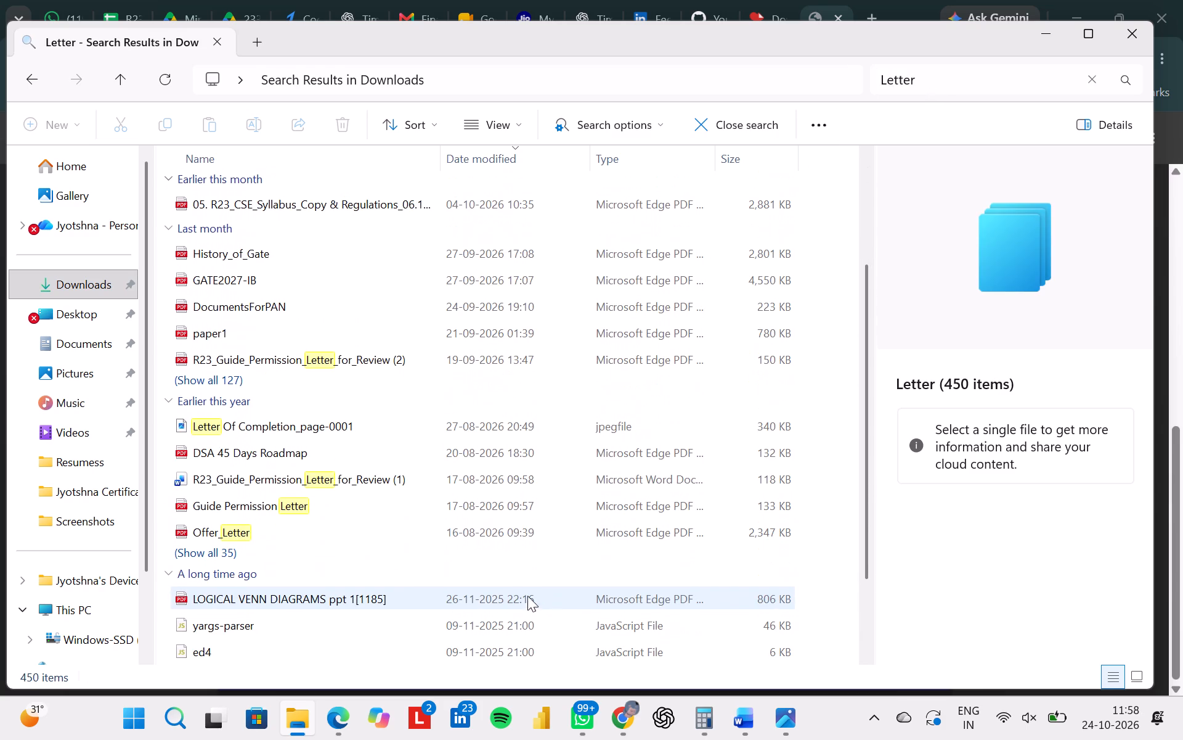
{"action": "scroll", "coordinate": [747, 301], "scroll_direction": "up", "scroll_amount": 2}
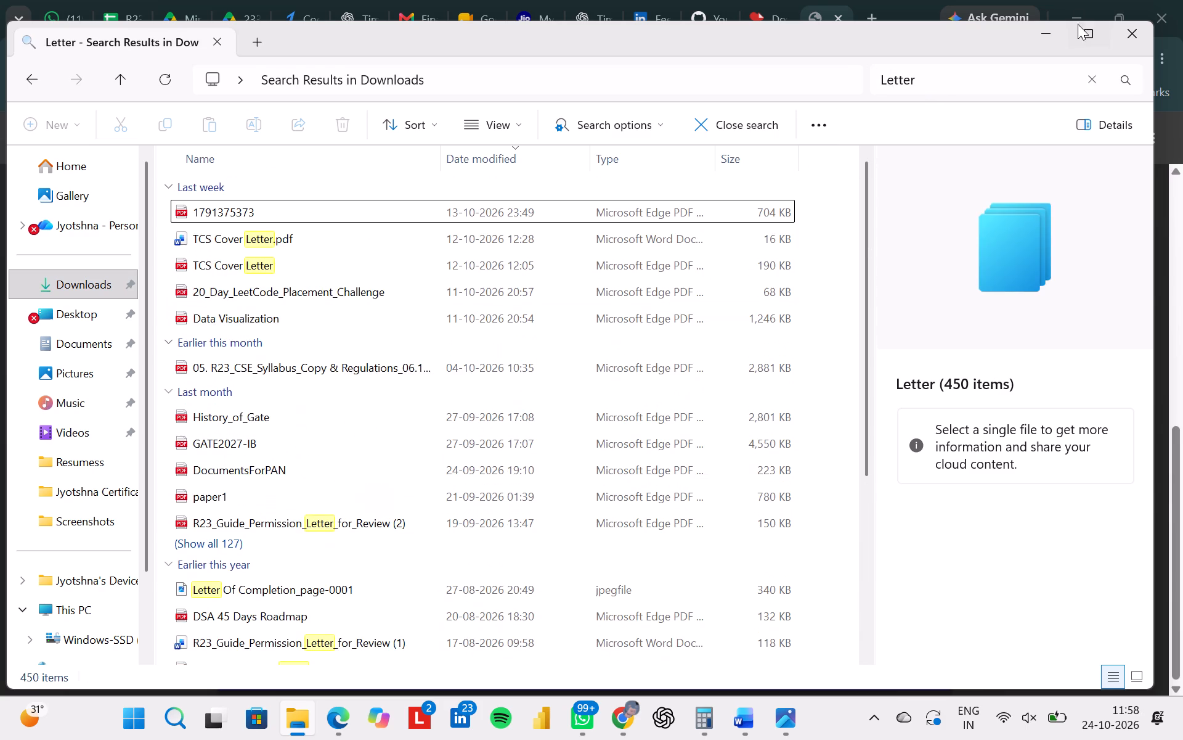
Narrow the Downloads search to "Letter Of Comp" and view the Letter Of Completion_page-0001 image.
{"action": "left_click", "coordinate": [1012, 69]}
{"action": "key", "text": "space"}
{"action": "type", "text": "Of"}
{"action": "key", "text": "space"}
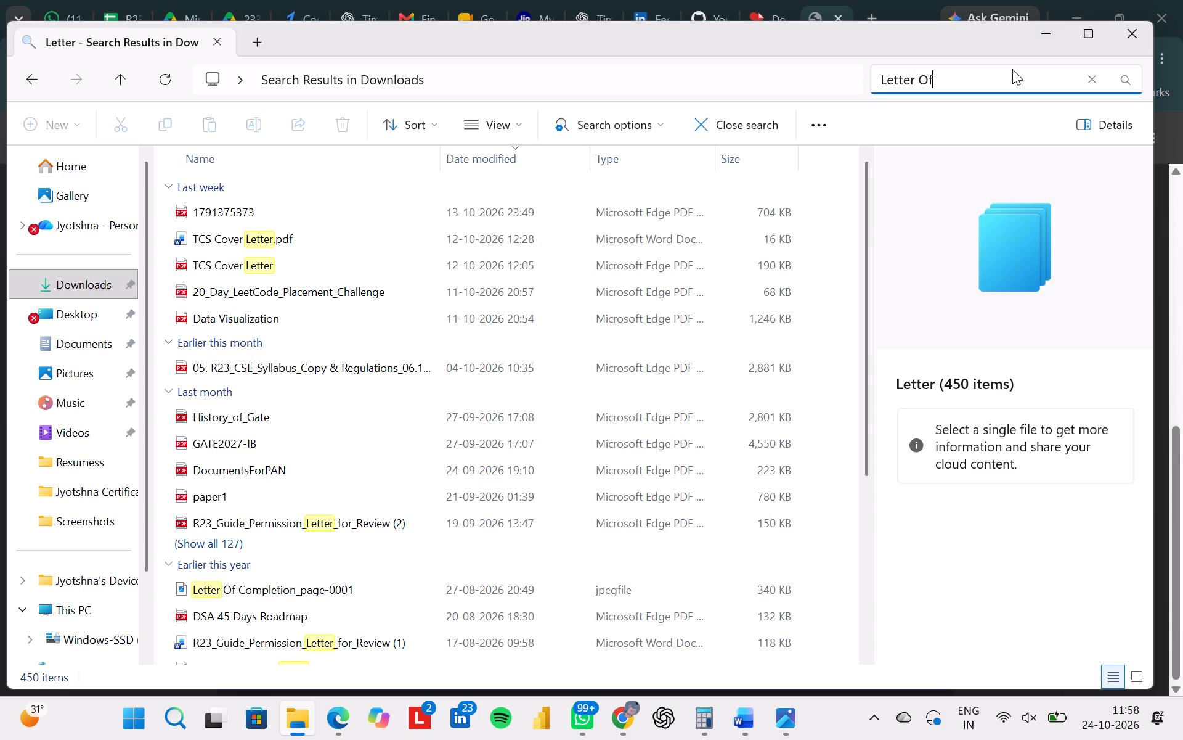
{"action": "key", "text": "Return"}
{"action": "type", "text": "Co"}
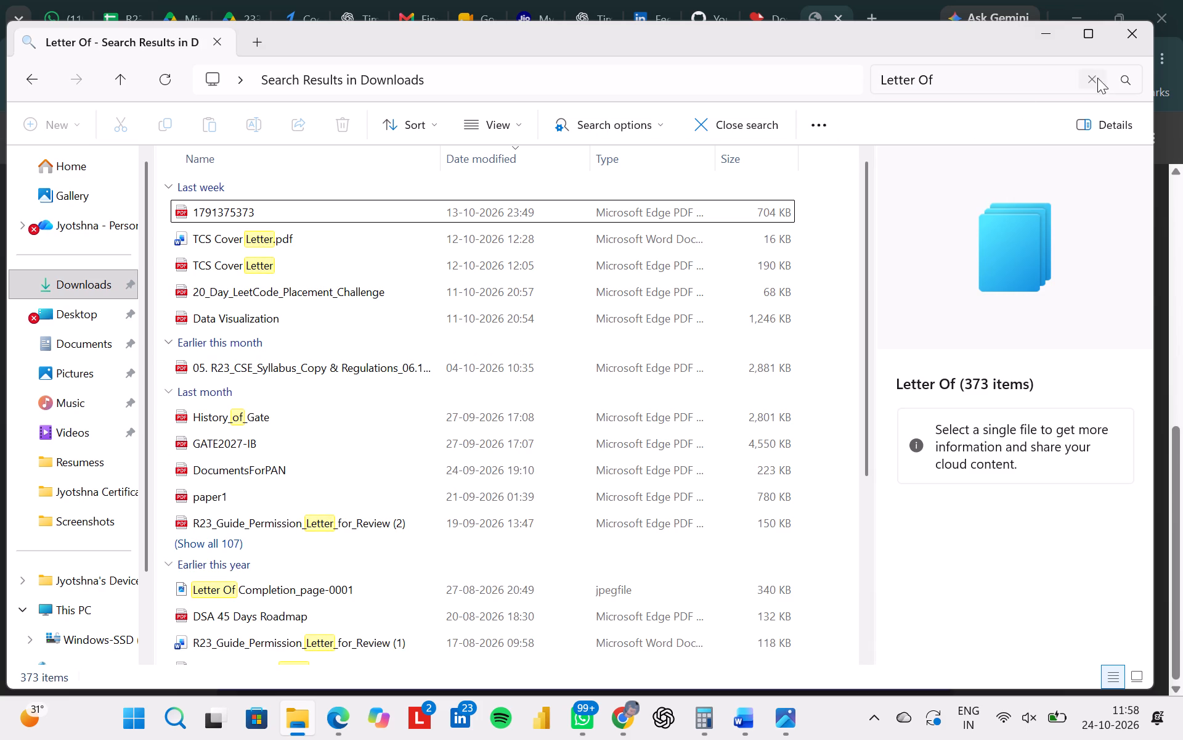
{"action": "left_click", "coordinate": [1014, 72]}
{"action": "type", "text": "Comp"}
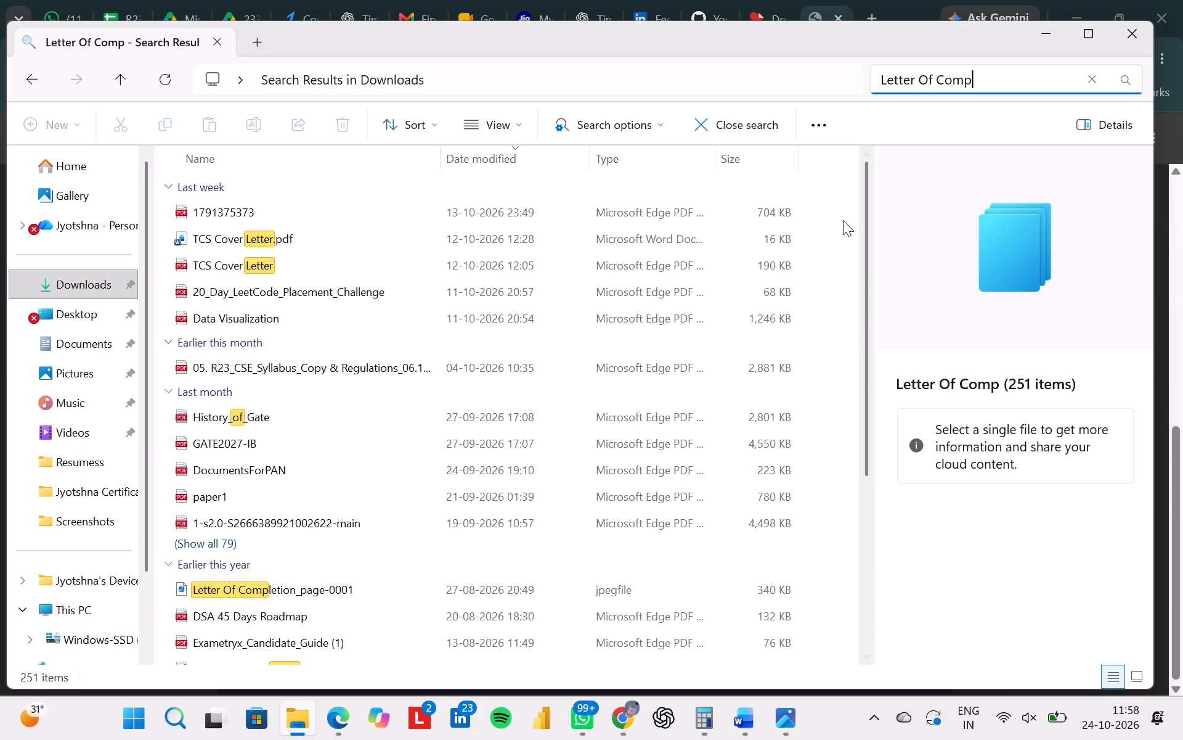
{"action": "double_click", "coordinate": [444, 589]}
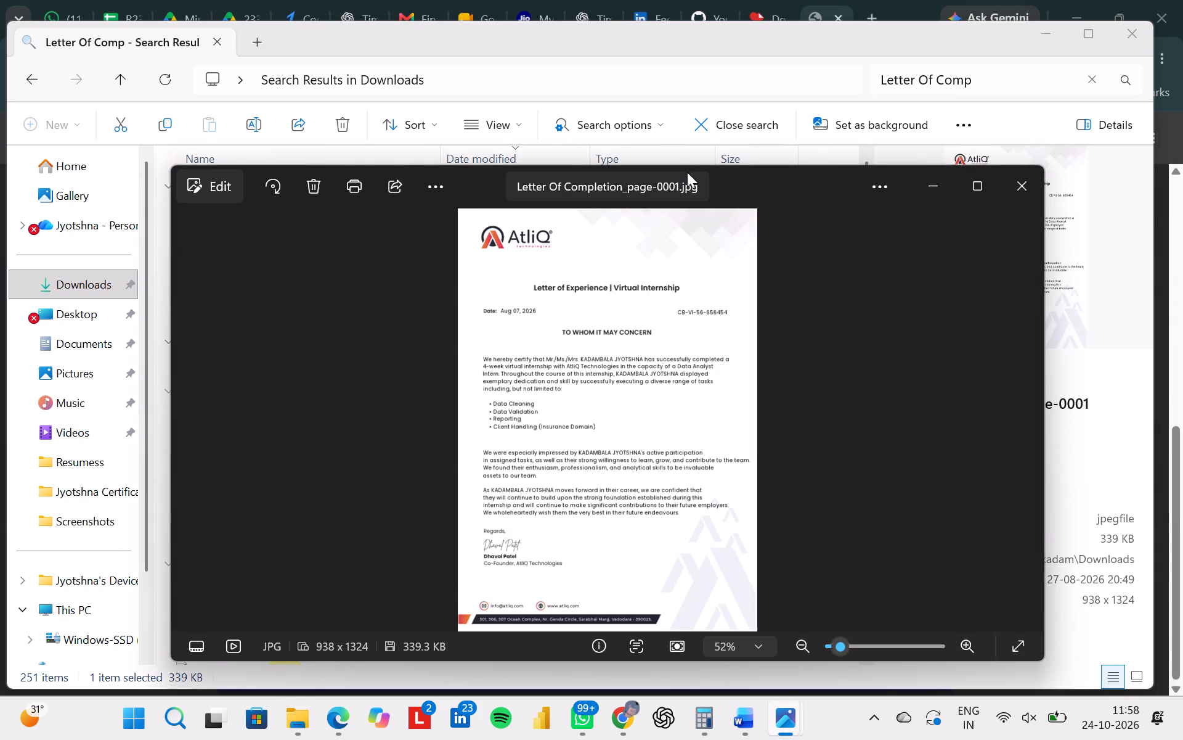
{"action": "left_click_drag", "start_coordinate": [686, 176], "coordinate": [671, 286]}
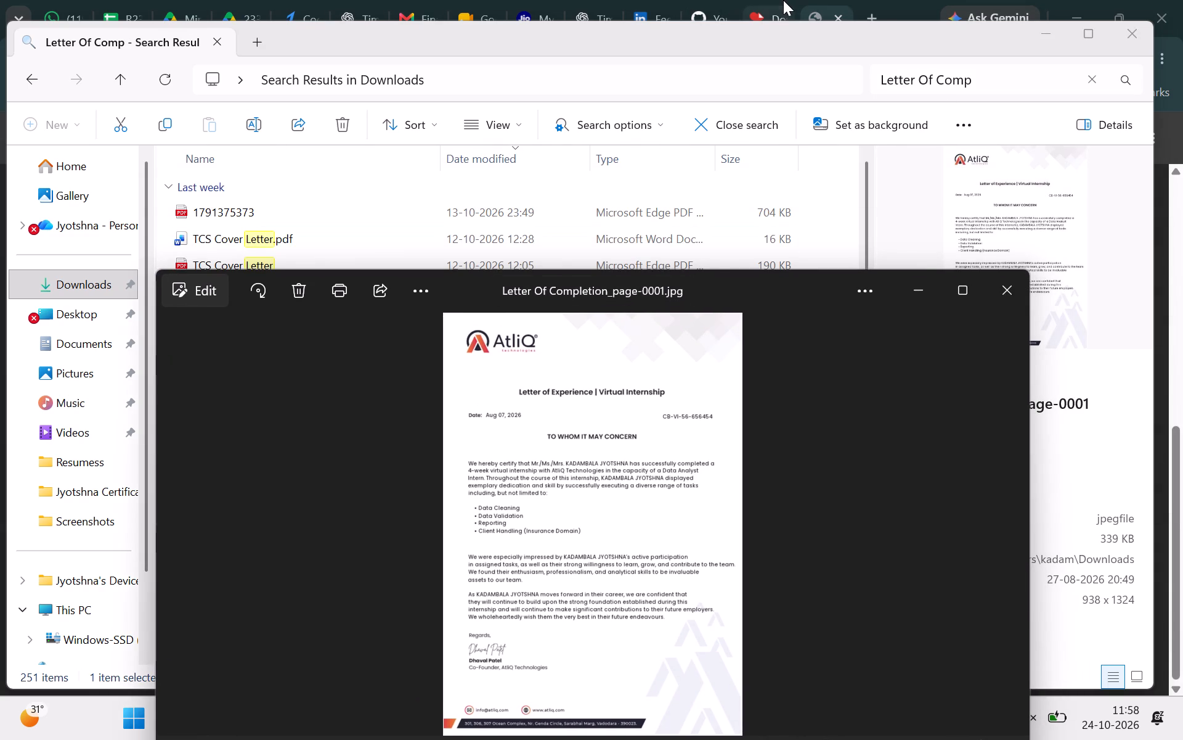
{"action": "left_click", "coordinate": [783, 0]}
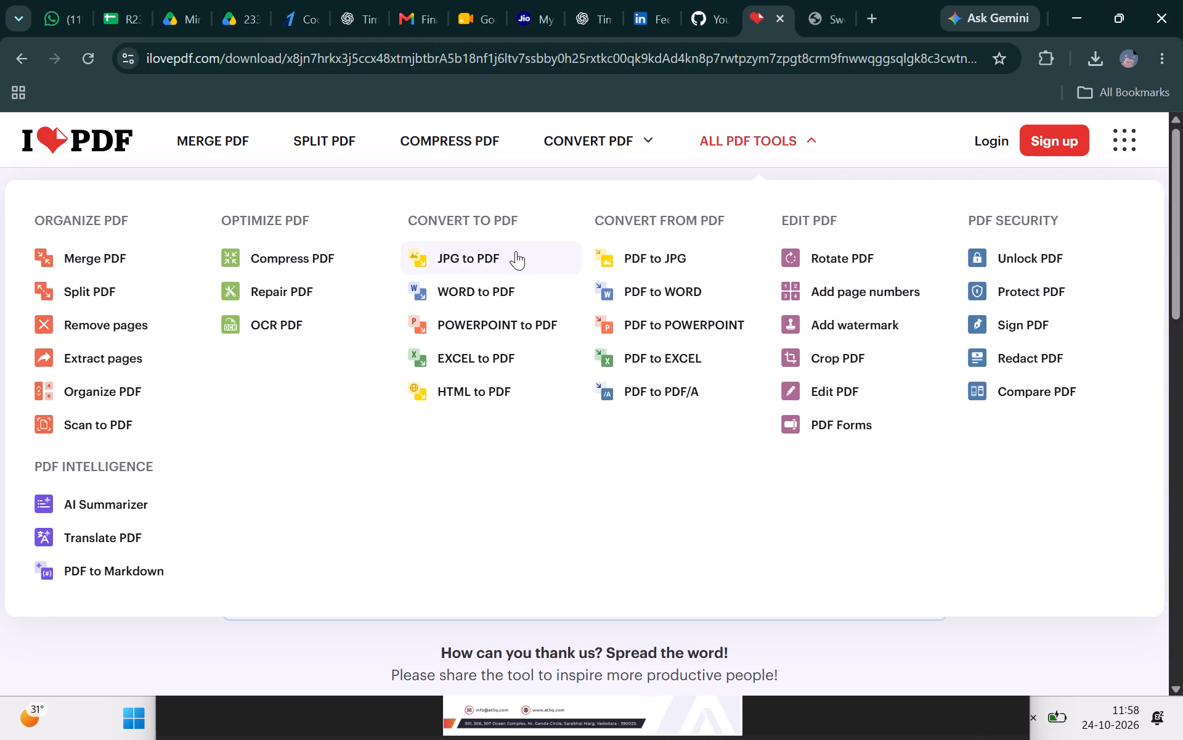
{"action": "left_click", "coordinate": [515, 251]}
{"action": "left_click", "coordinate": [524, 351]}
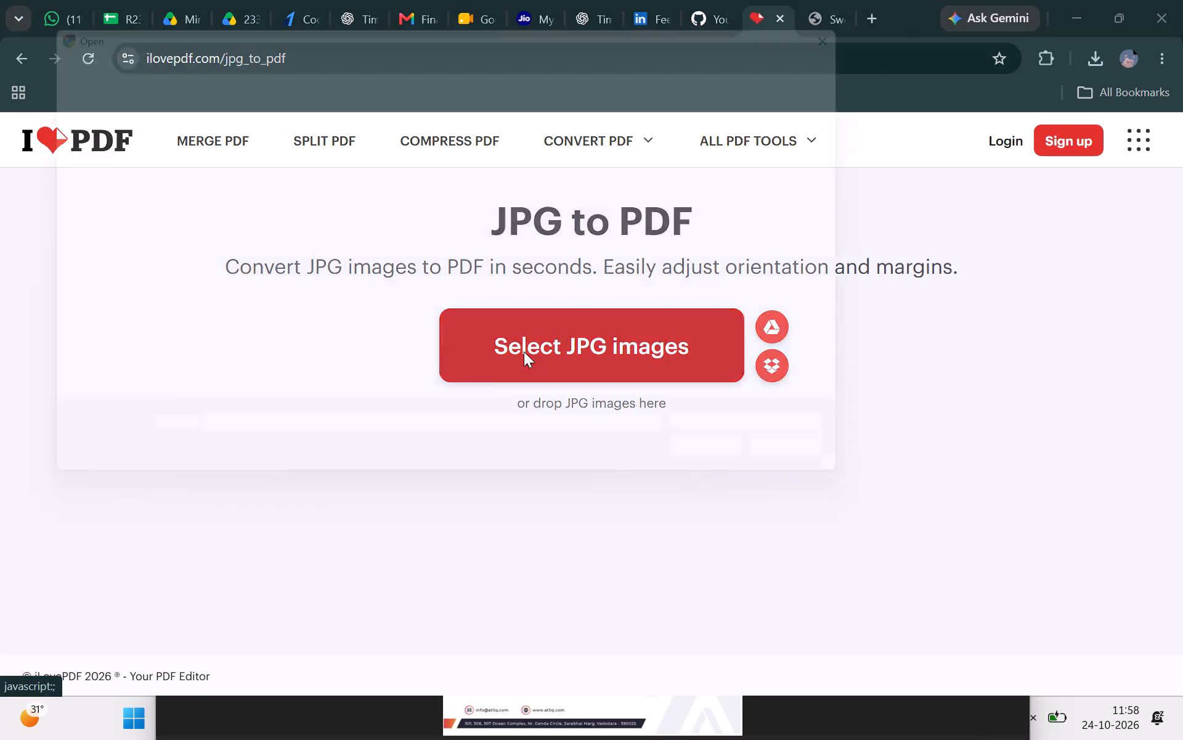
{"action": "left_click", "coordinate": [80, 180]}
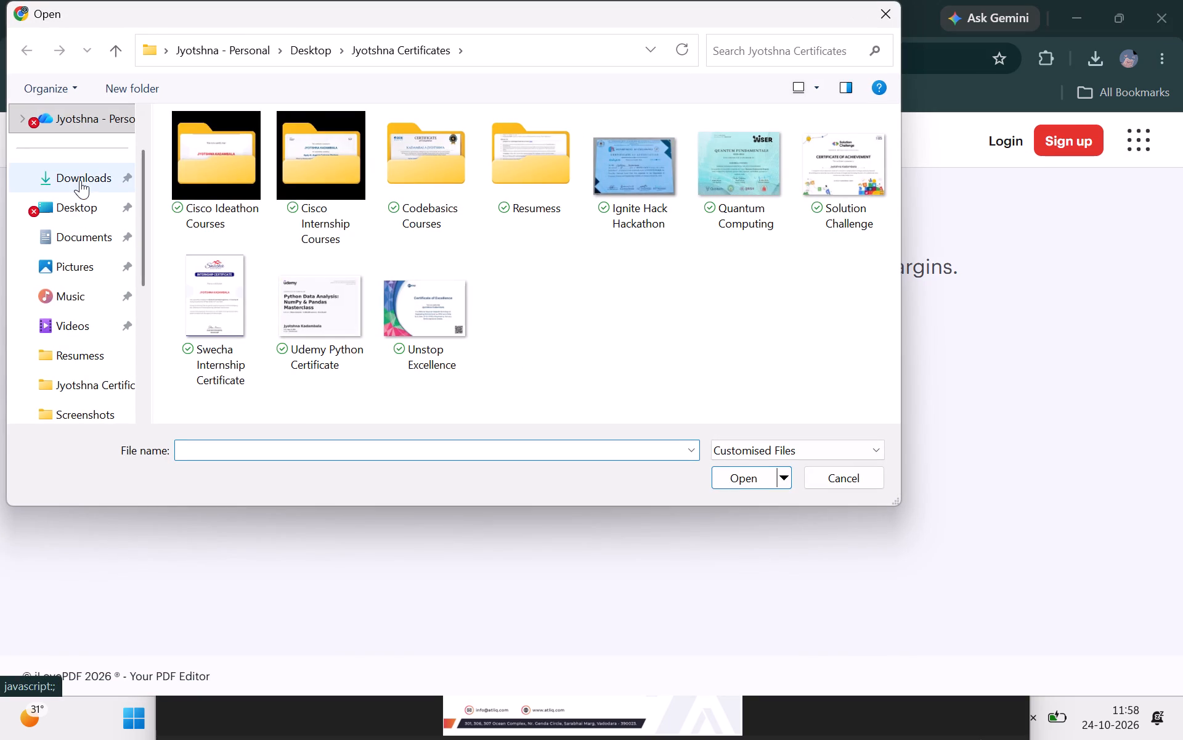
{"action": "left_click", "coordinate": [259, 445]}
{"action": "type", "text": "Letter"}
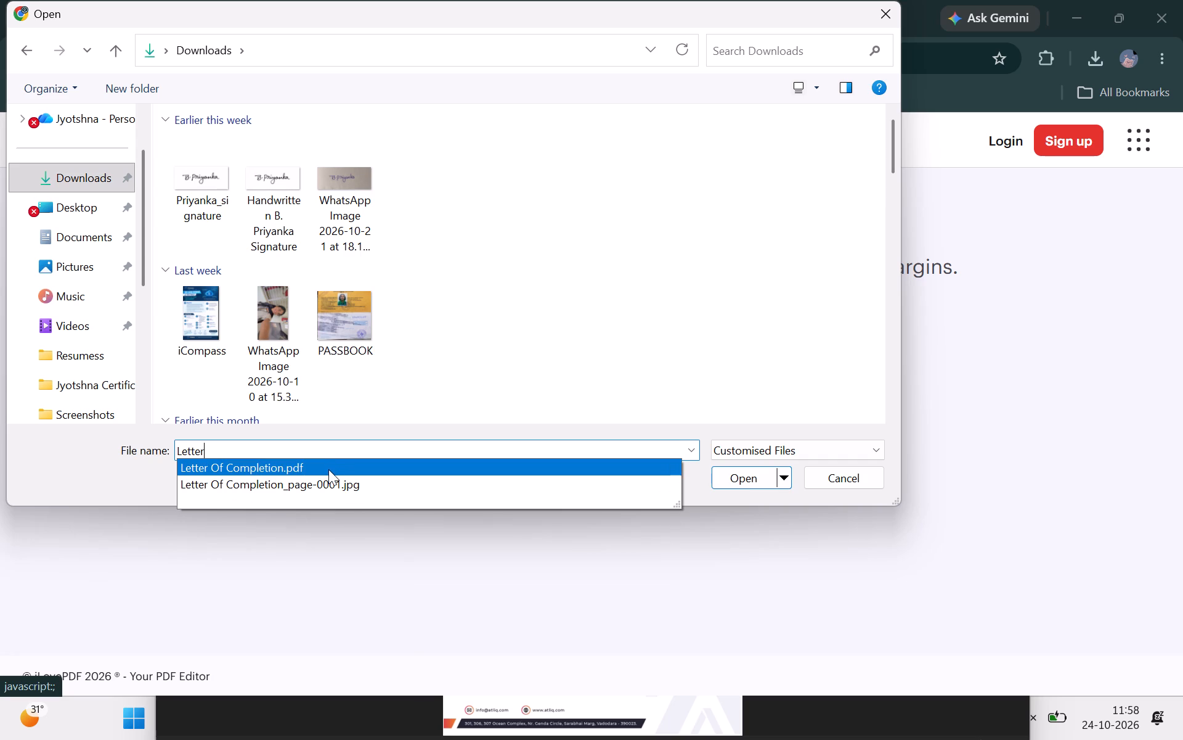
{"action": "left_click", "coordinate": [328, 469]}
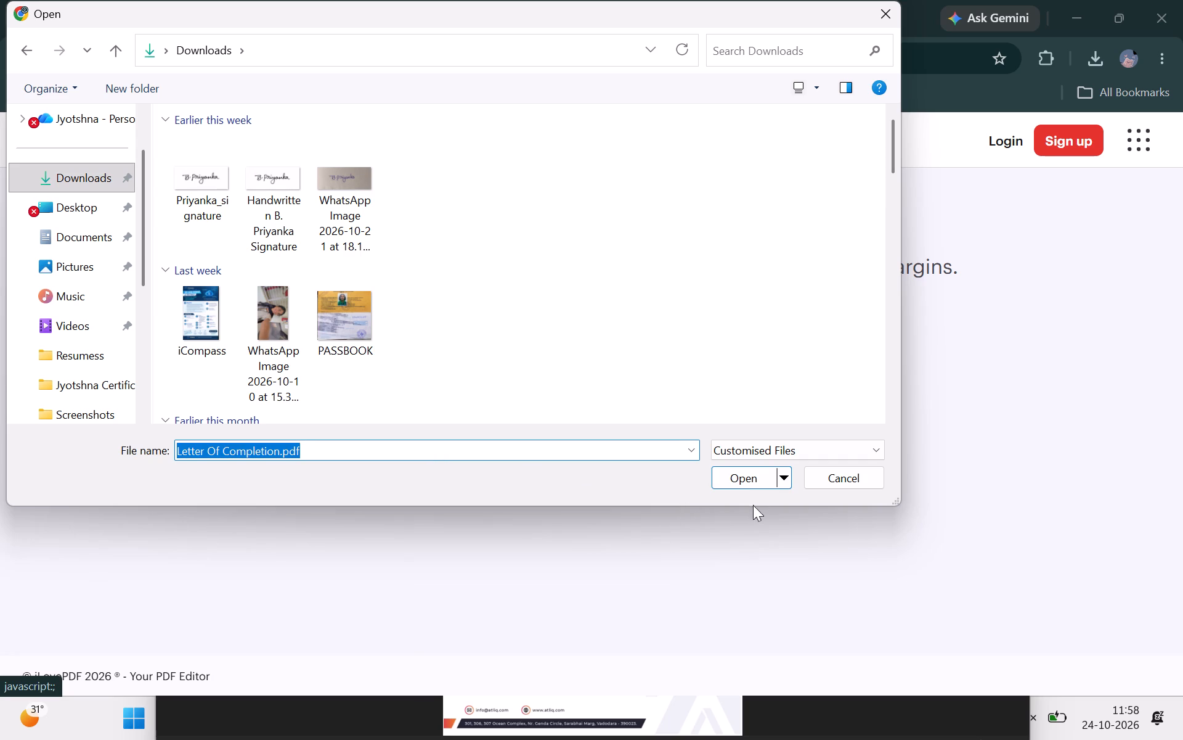
Search the Downloads folder in File Explorer for "Letter Of Completion" and view the Letter Of Completion PDF.
{"action": "left_click_drag", "start_coordinate": [100, 739], "coordinate": [302, 723]}
{"action": "left_click", "coordinate": [302, 723]}
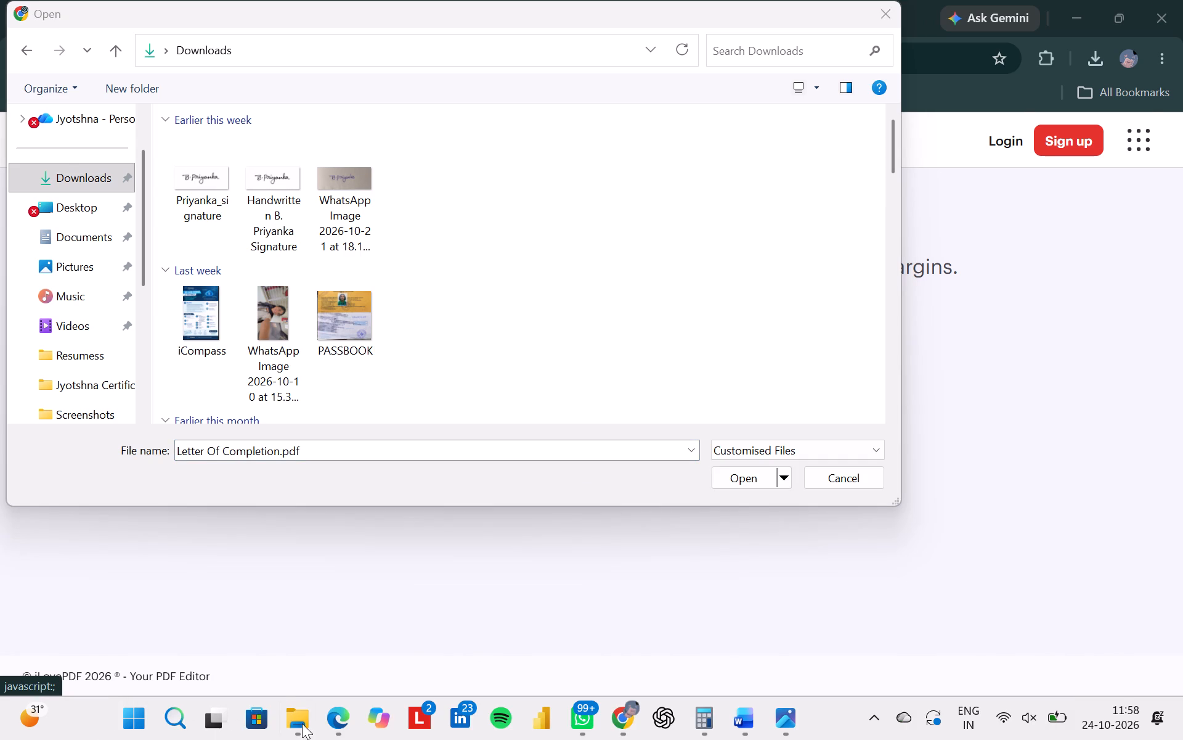
{"action": "scroll", "coordinate": [326, 565], "scroll_direction": "down", "scroll_amount": 2}
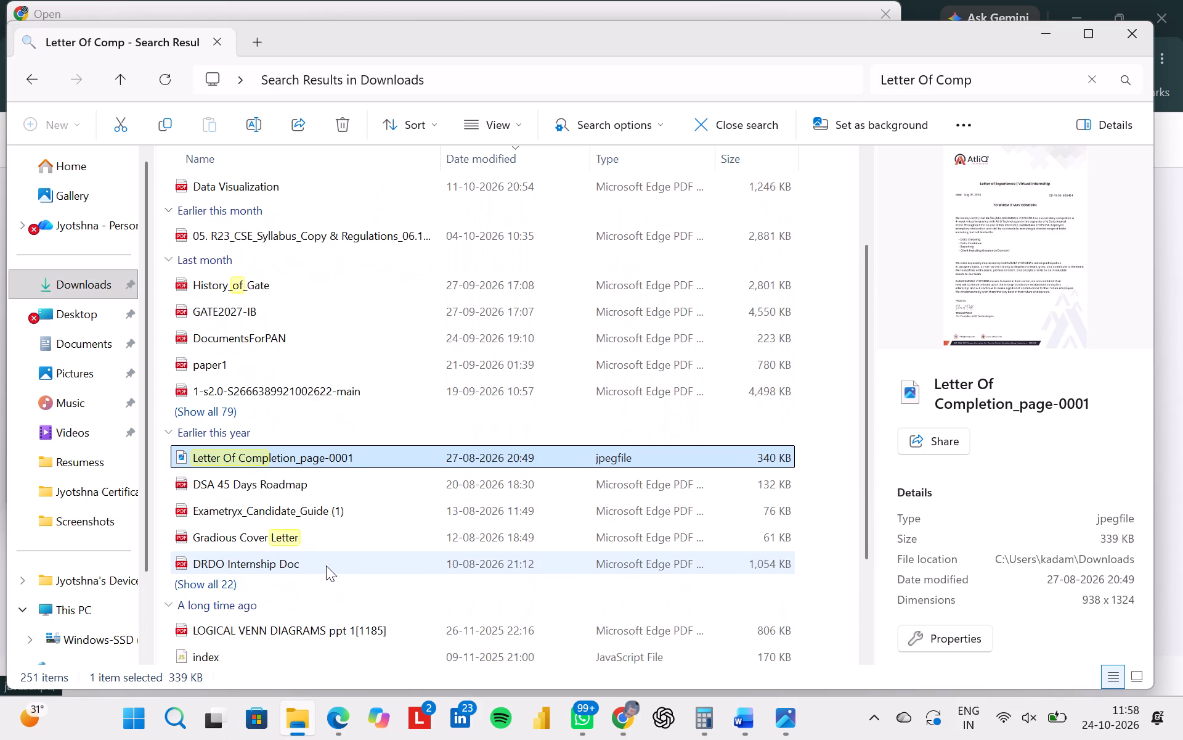
{"action": "left_click", "coordinate": [974, 89]}
{"action": "key", "text": "period"}
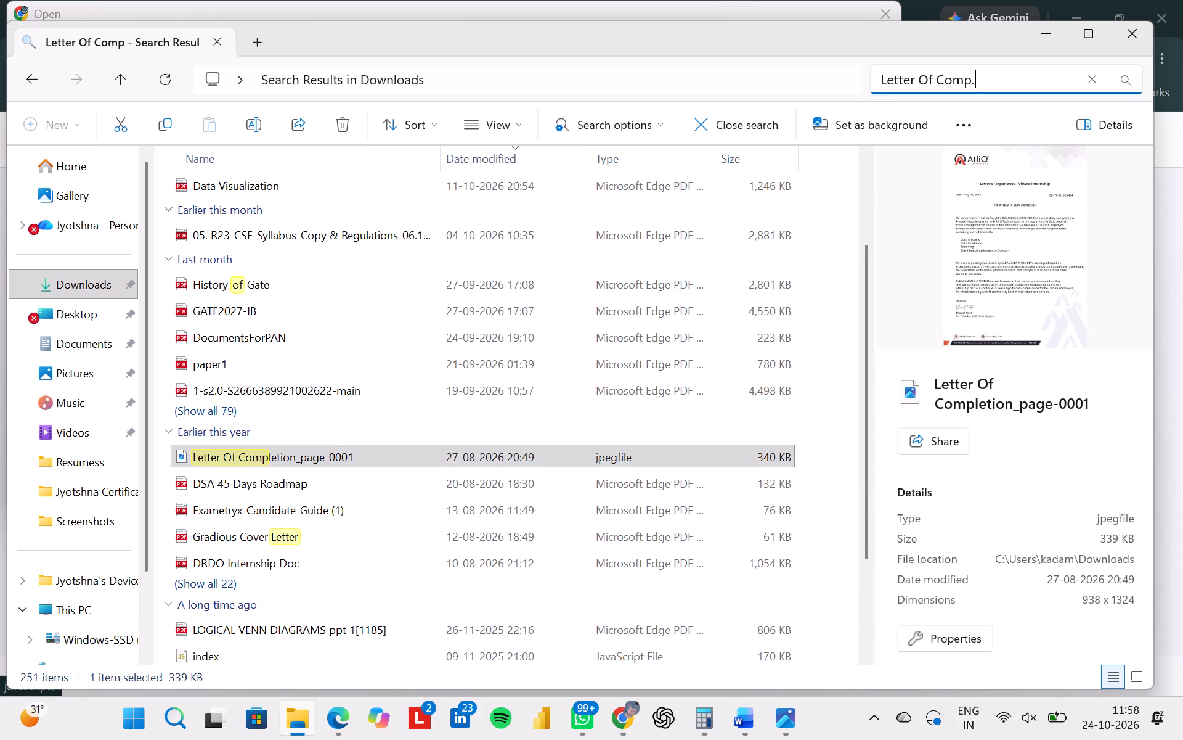
{"action": "key", "text": "BackSpace"}
{"action": "type", "text": "letion"}
{"action": "key", "text": "Return"}
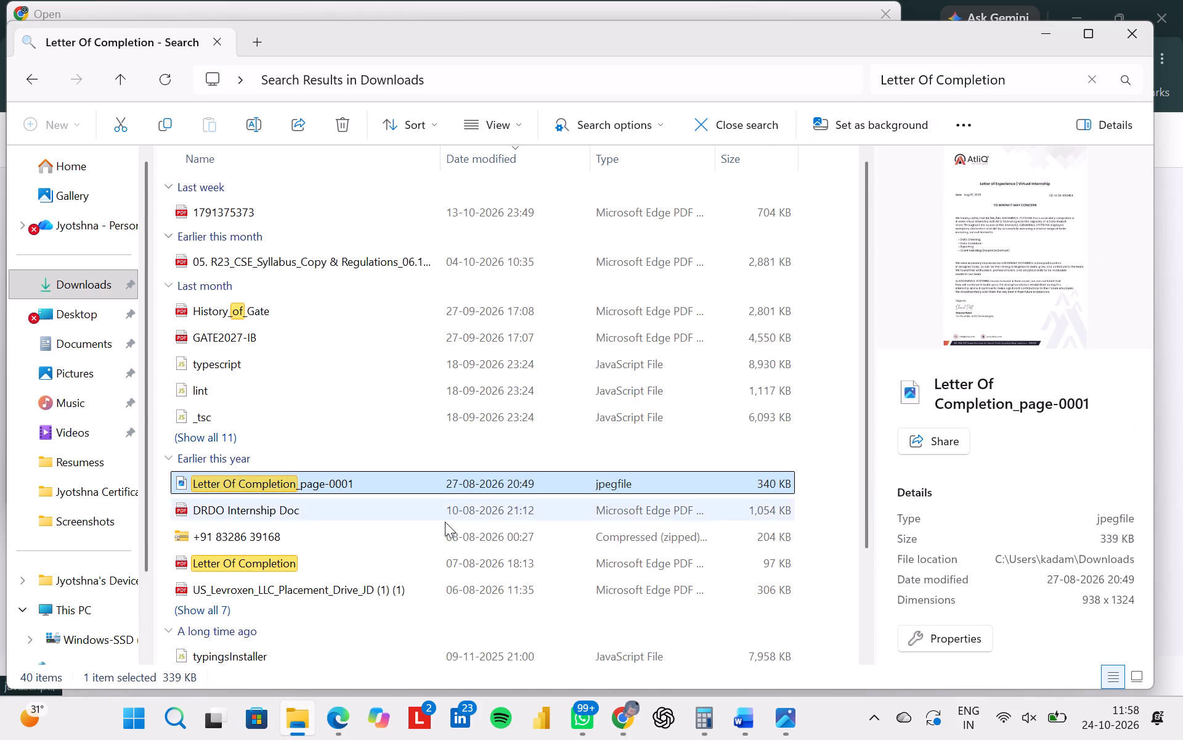
{"action": "double_click", "coordinate": [418, 557]}
{"action": "scroll", "coordinate": [321, 366], "scroll_direction": "down", "scroll_amount": 1}
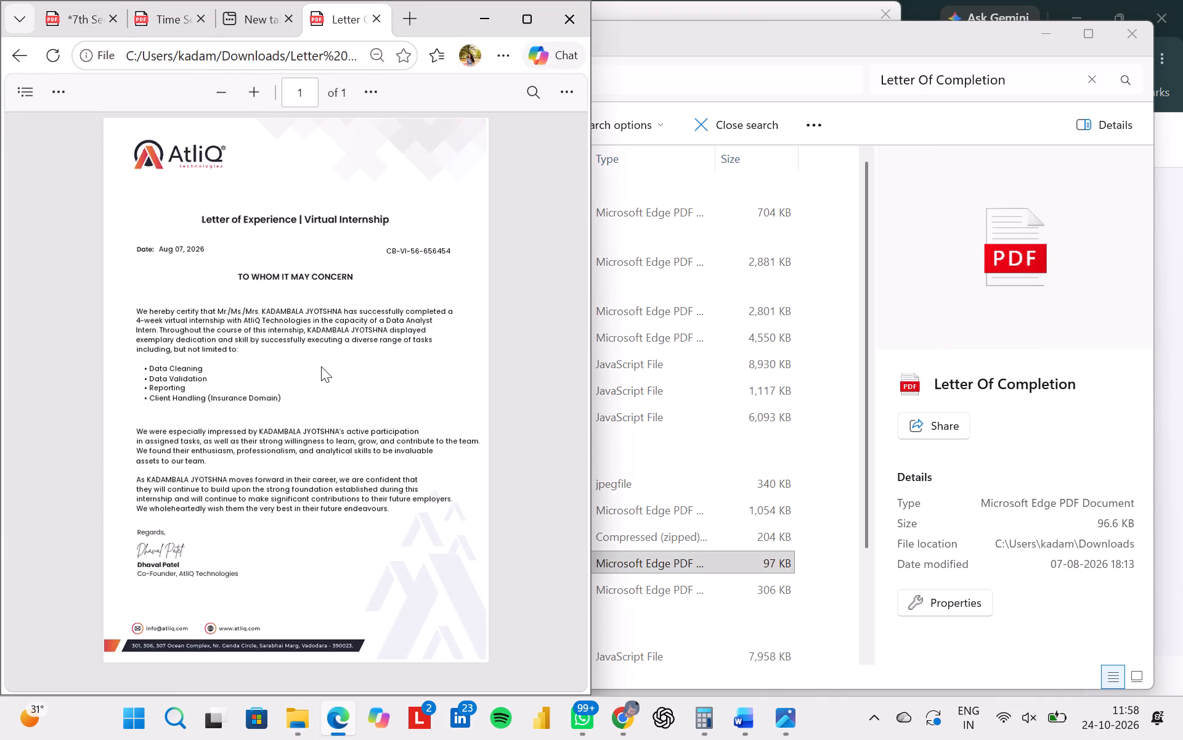
Copy the Letter Of Completion PDF file from the Downloads search results in File Explorer.
{"action": "left_click", "coordinate": [692, 552]}
{"action": "key", "text": "ctrl+c"}
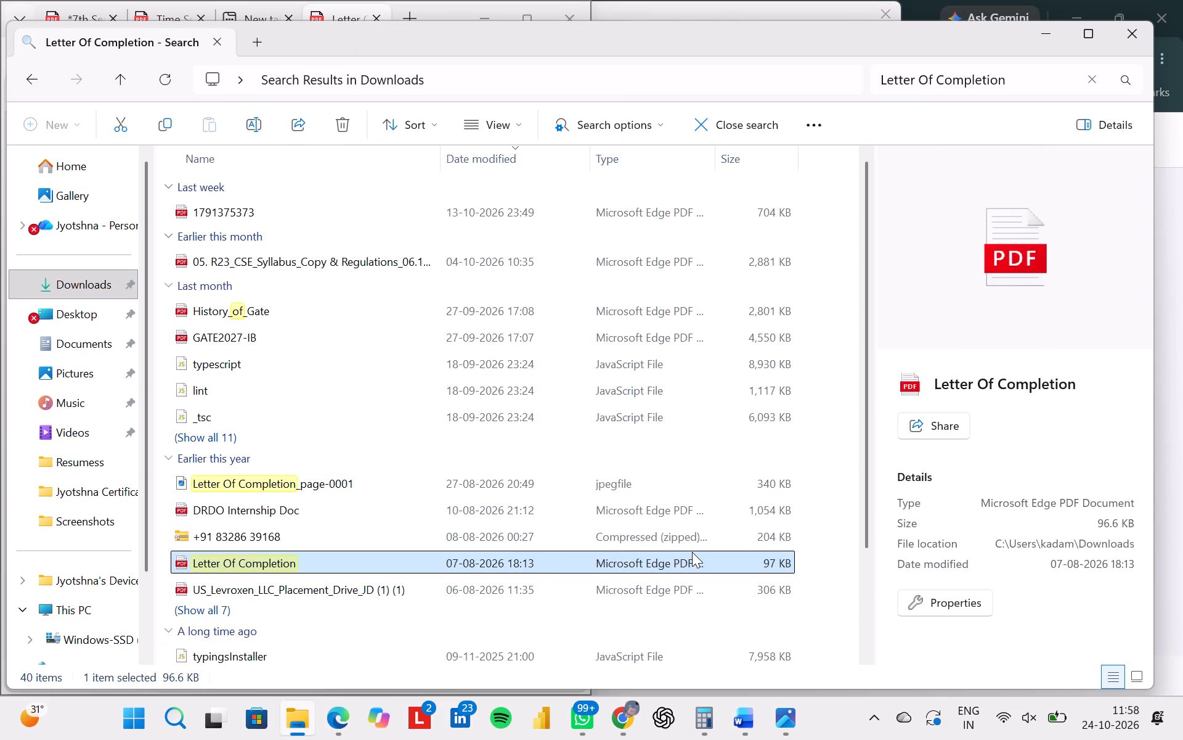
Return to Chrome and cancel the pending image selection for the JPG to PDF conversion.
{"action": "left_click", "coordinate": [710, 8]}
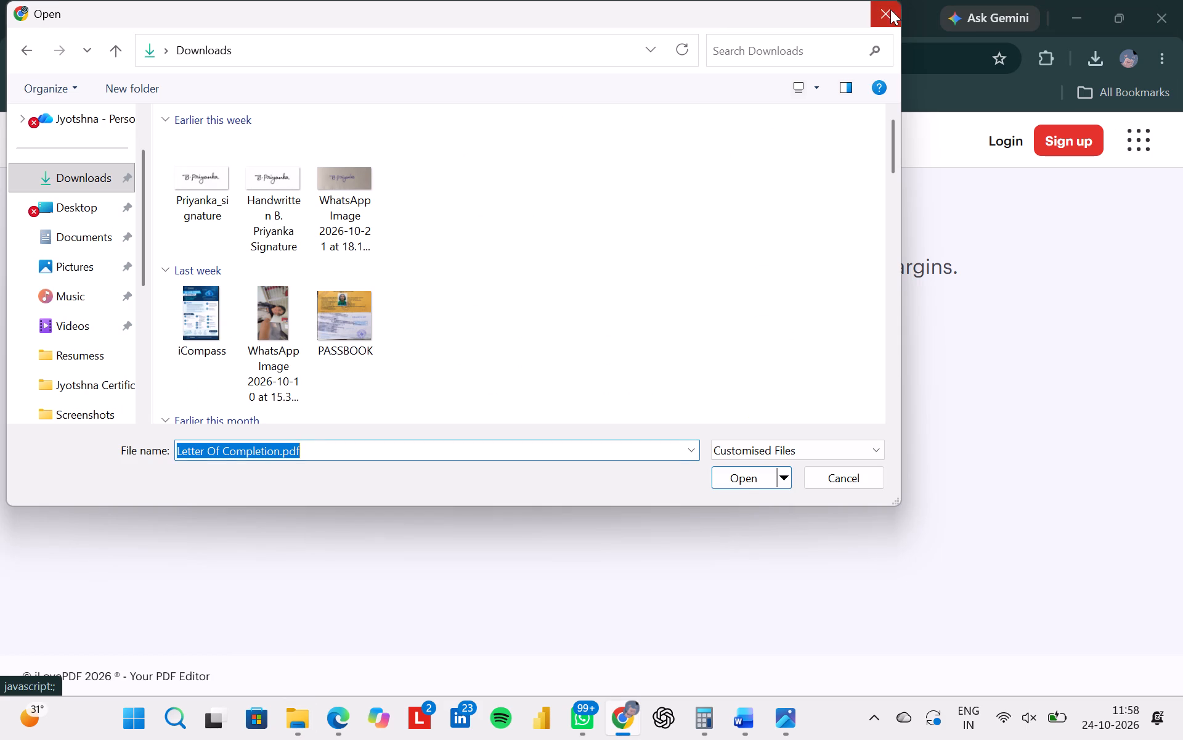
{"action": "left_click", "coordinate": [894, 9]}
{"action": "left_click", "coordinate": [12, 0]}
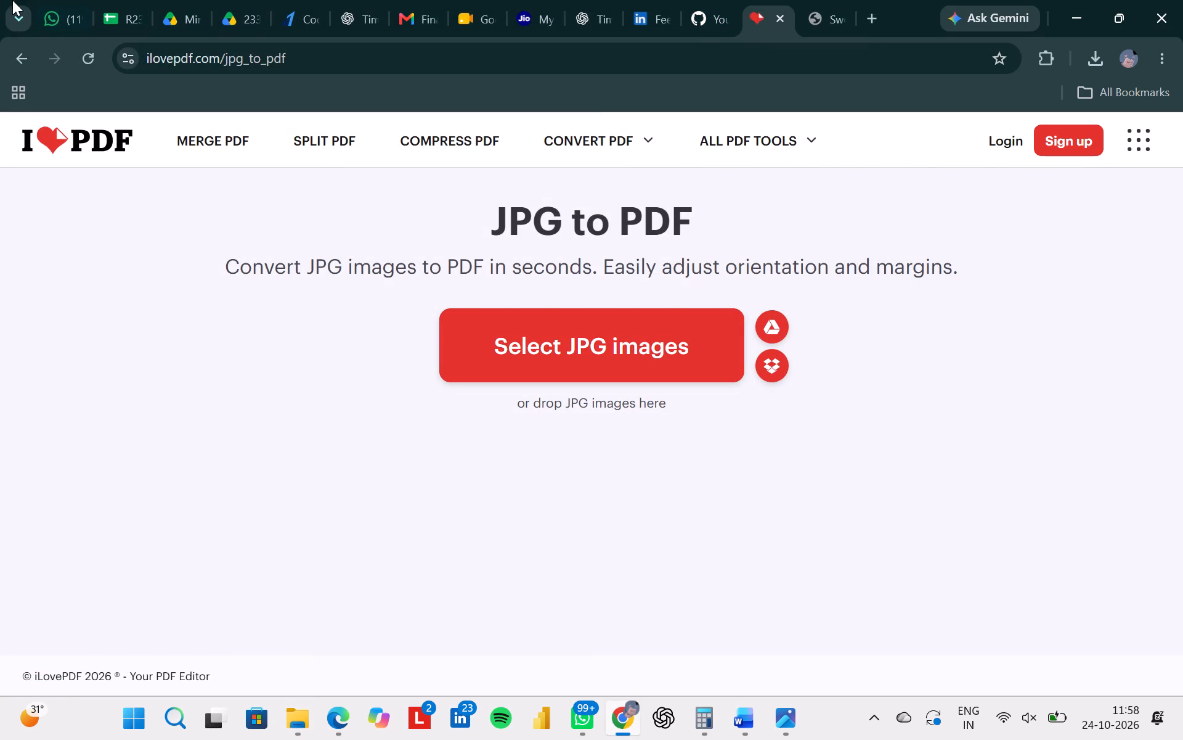